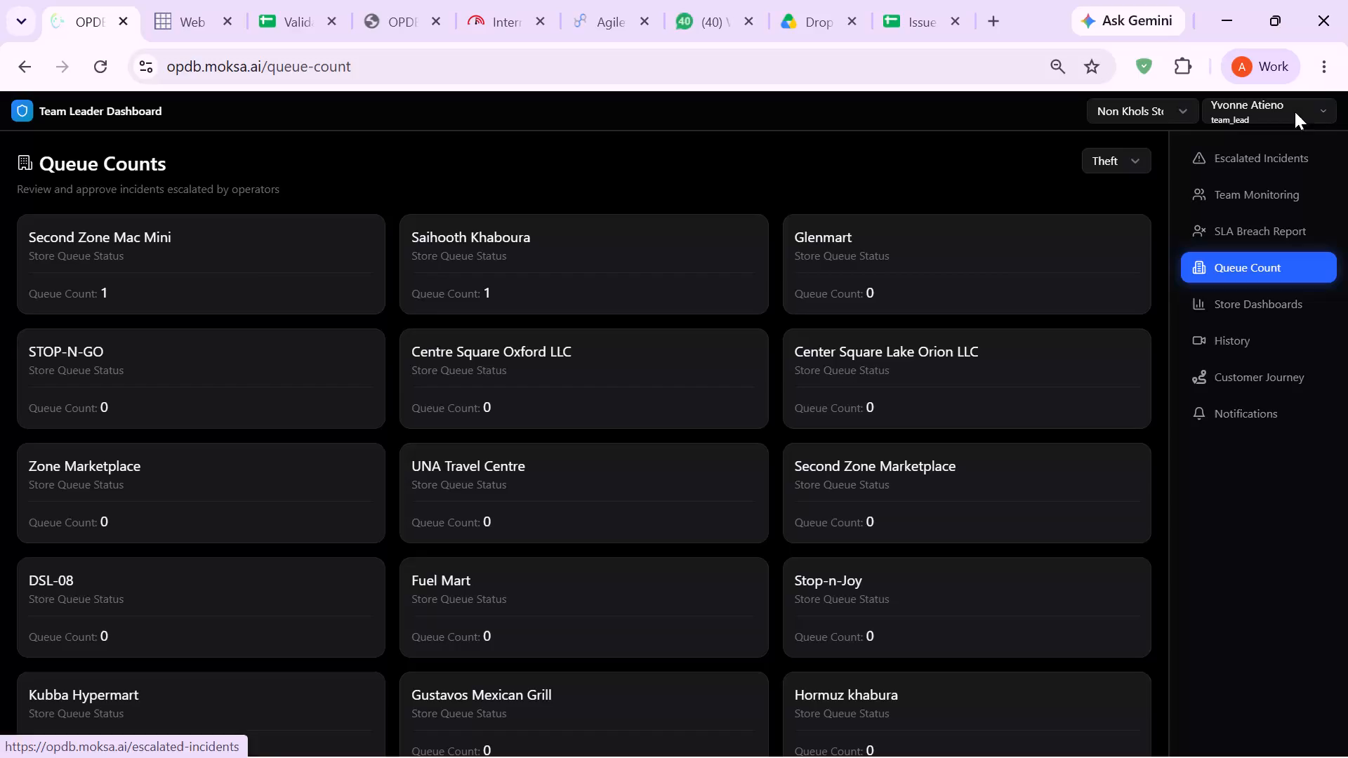
Check the operator dashboard, then look through the CSV files in the "Drop raw exports here" Drive folder.
{"action": "left_click", "coordinate": [593, 29]}
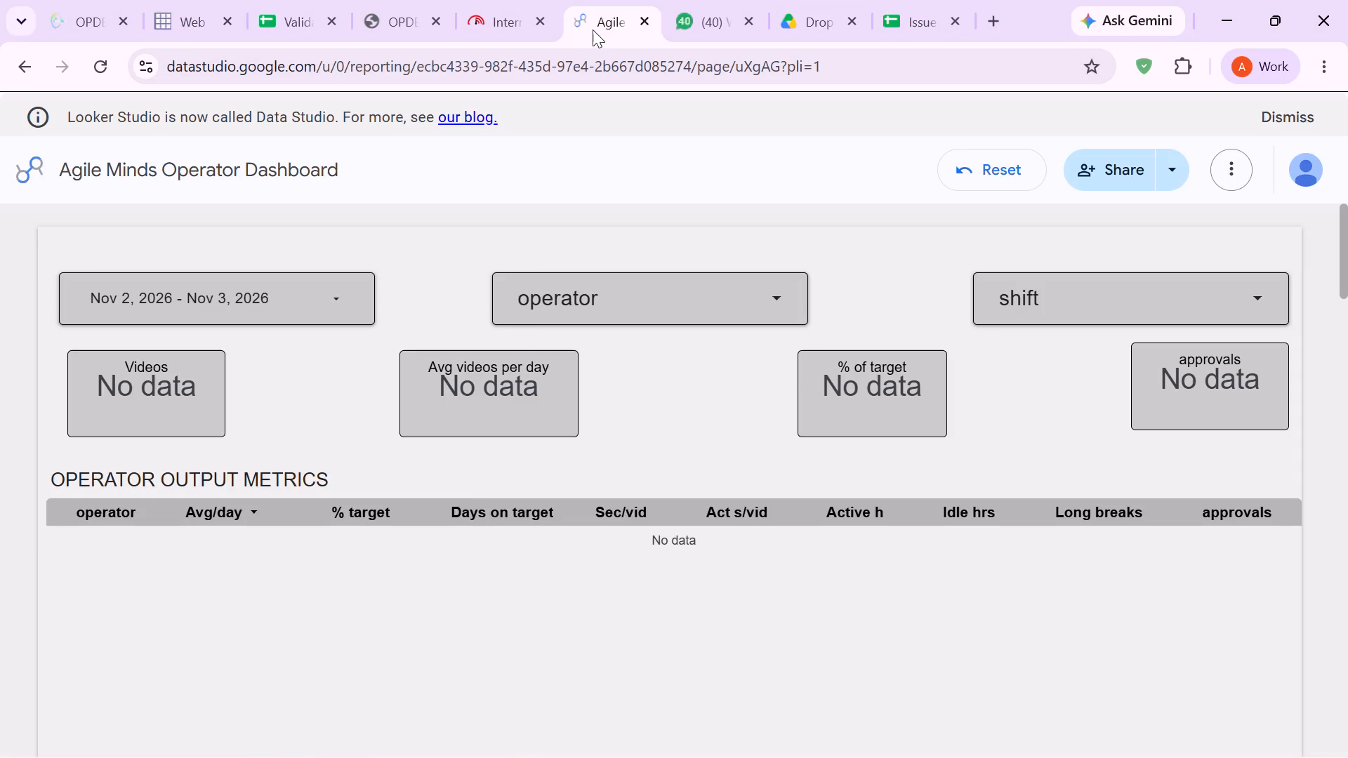
{"action": "left_click", "coordinate": [812, 27]}
{"action": "scroll", "coordinate": [542, 494], "scroll_direction": "down", "scroll_amount": 2}
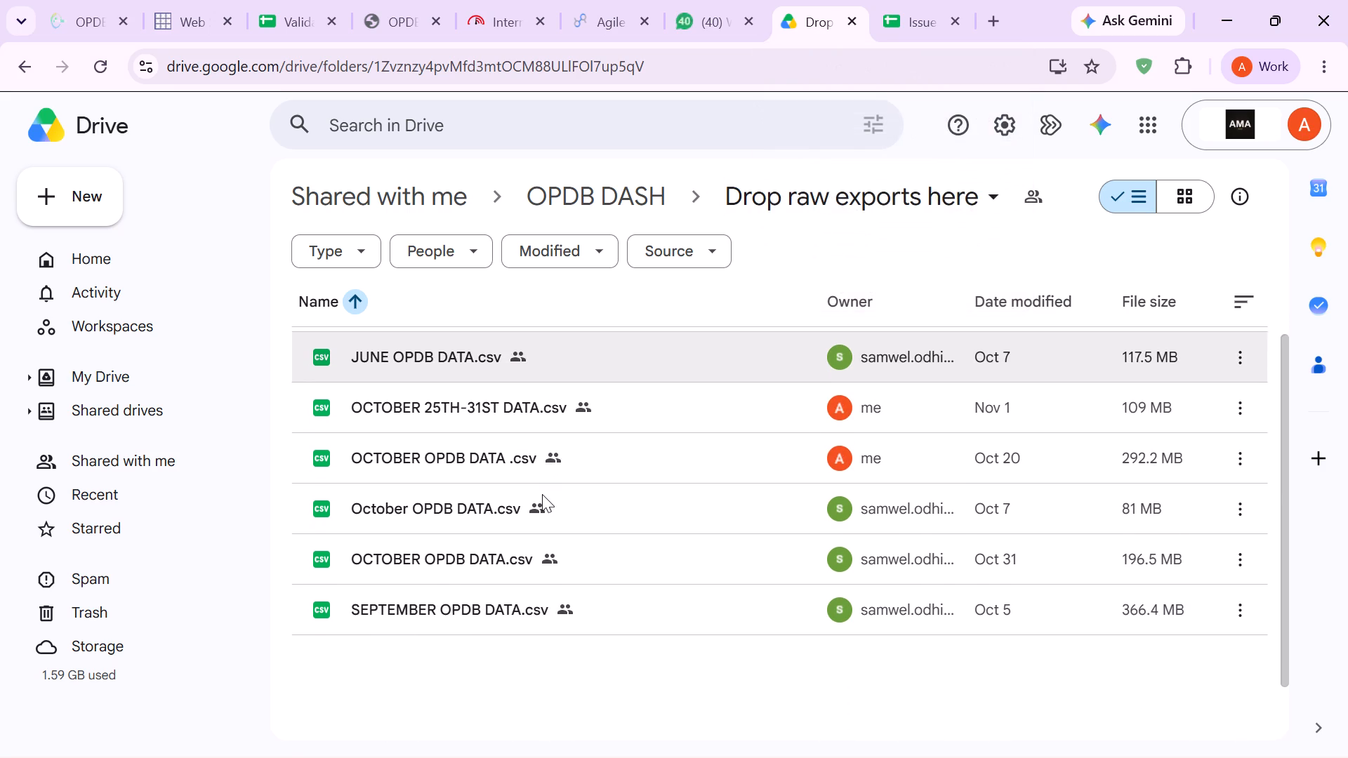
{"action": "scroll", "coordinate": [542, 494], "scroll_direction": "down", "scroll_amount": 2}
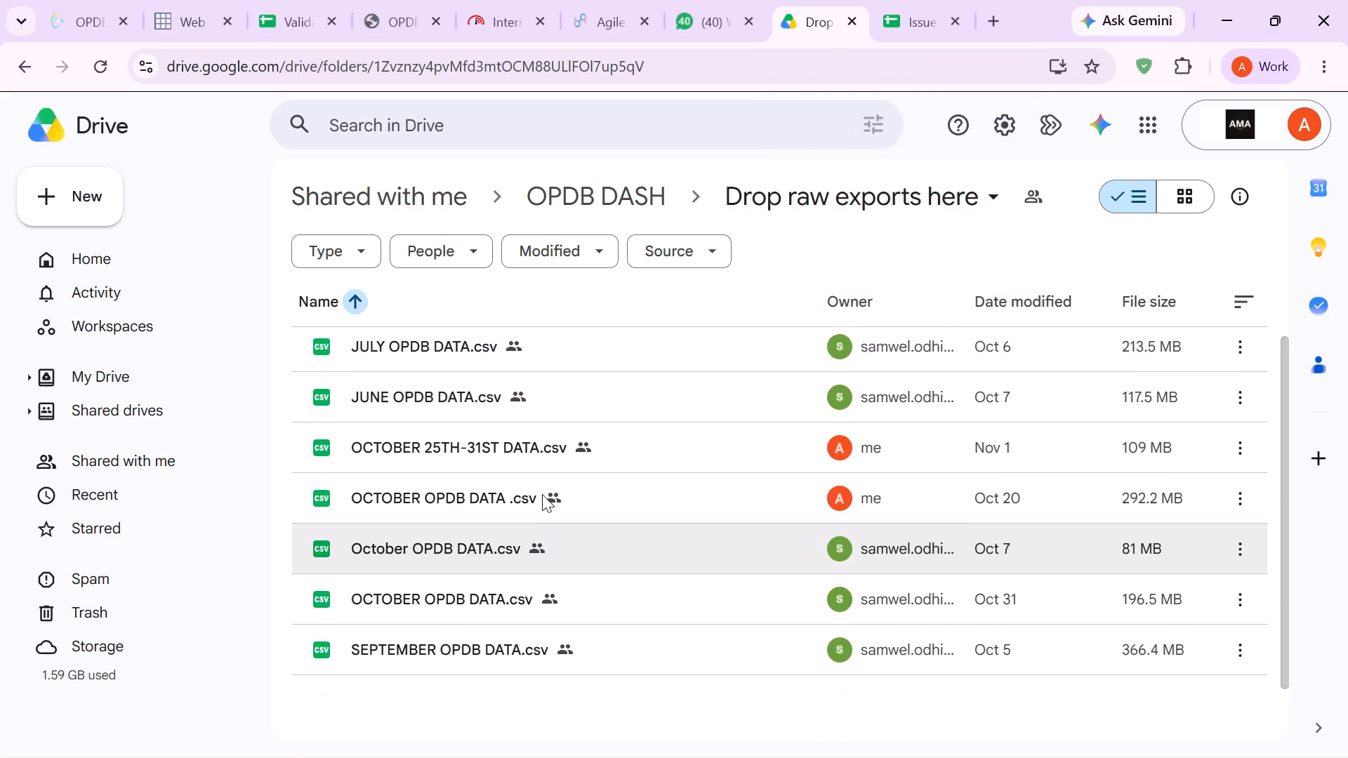
{"action": "scroll", "coordinate": [430, 451], "scroll_direction": "up", "scroll_amount": 2}
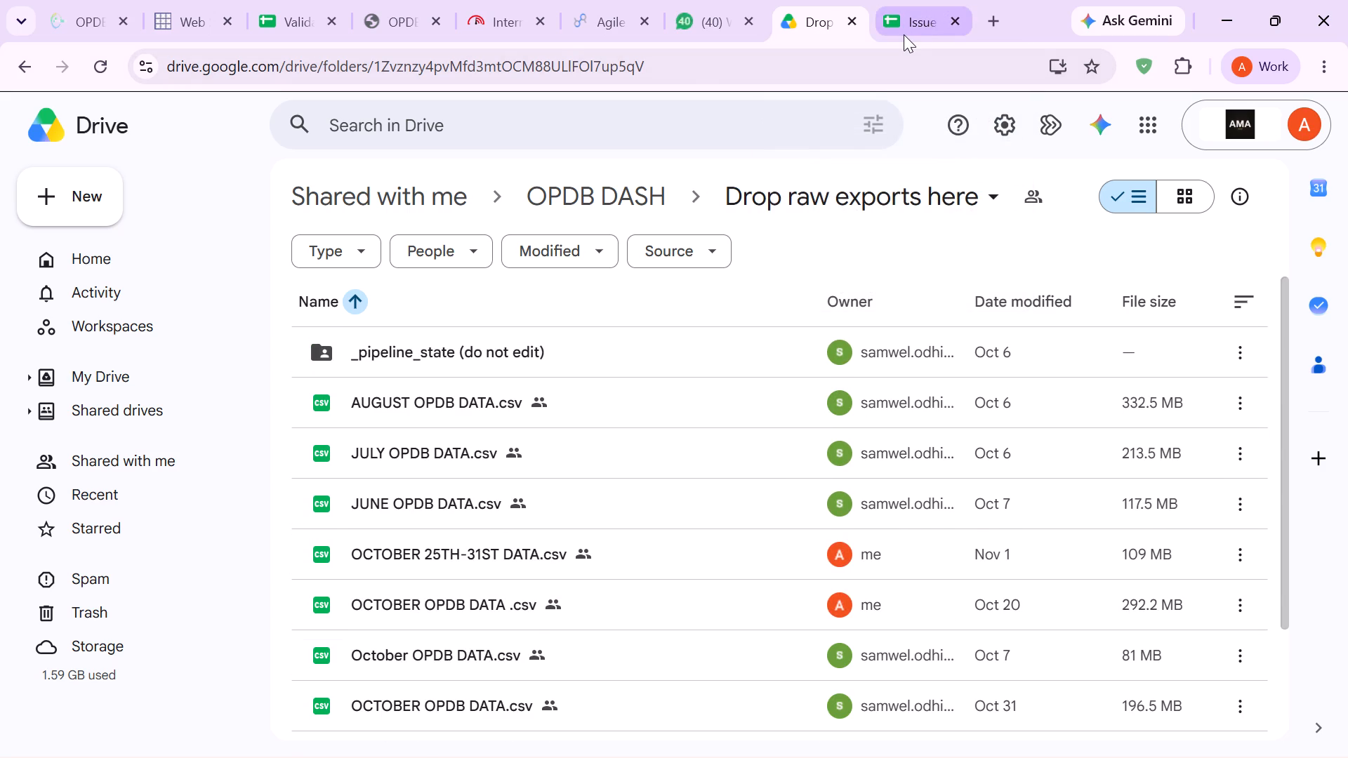
Switch to the Issue Tracking Register and review the entries and columns of the Issue Tracker sheet.
{"action": "left_click", "coordinate": [904, 34]}
{"action": "scroll", "coordinate": [614, 483], "scroll_direction": "down", "scroll_amount": 1}
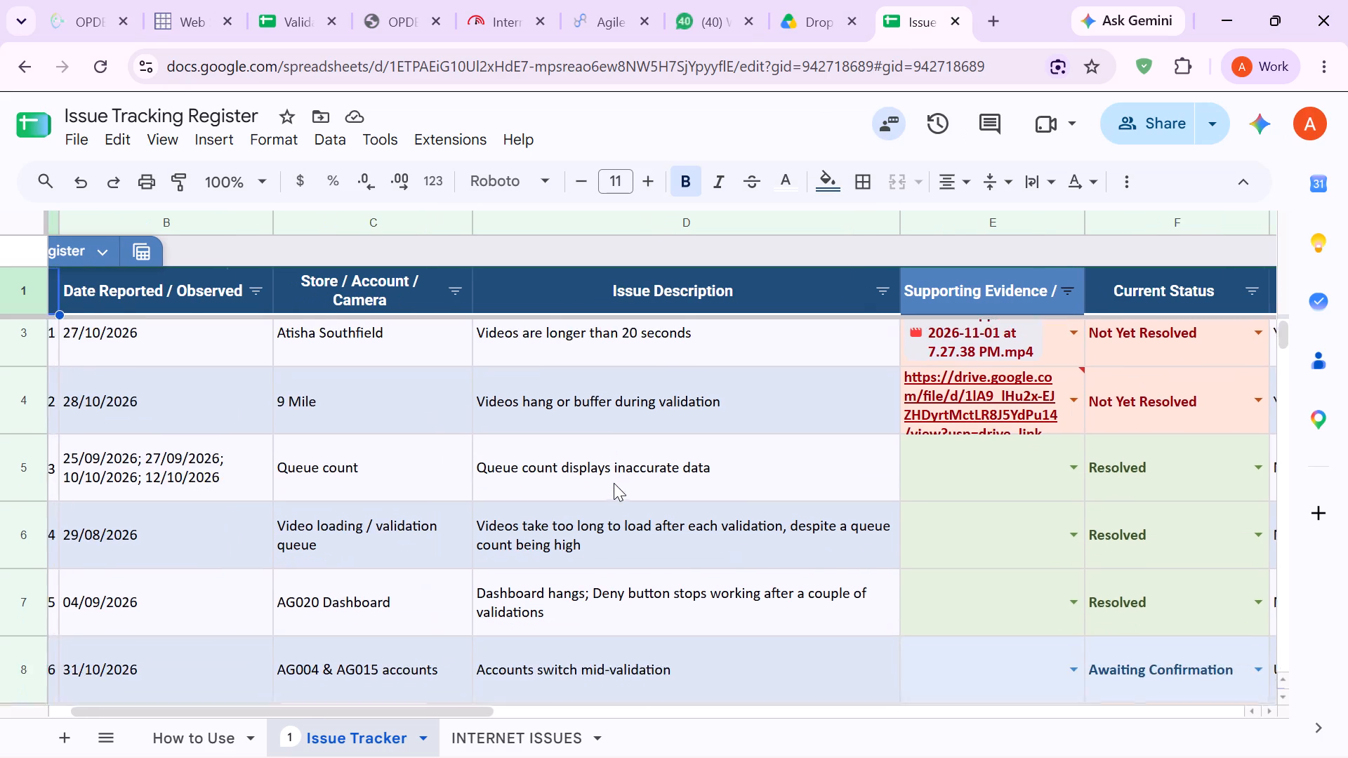
{"action": "scroll", "coordinate": [614, 483], "scroll_direction": "down", "scroll_amount": 1}
{"action": "scroll", "coordinate": [614, 483], "scroll_direction": "right", "scroll_amount": 4}
{"action": "scroll", "coordinate": [614, 483], "scroll_direction": "up", "scroll_amount": 2}
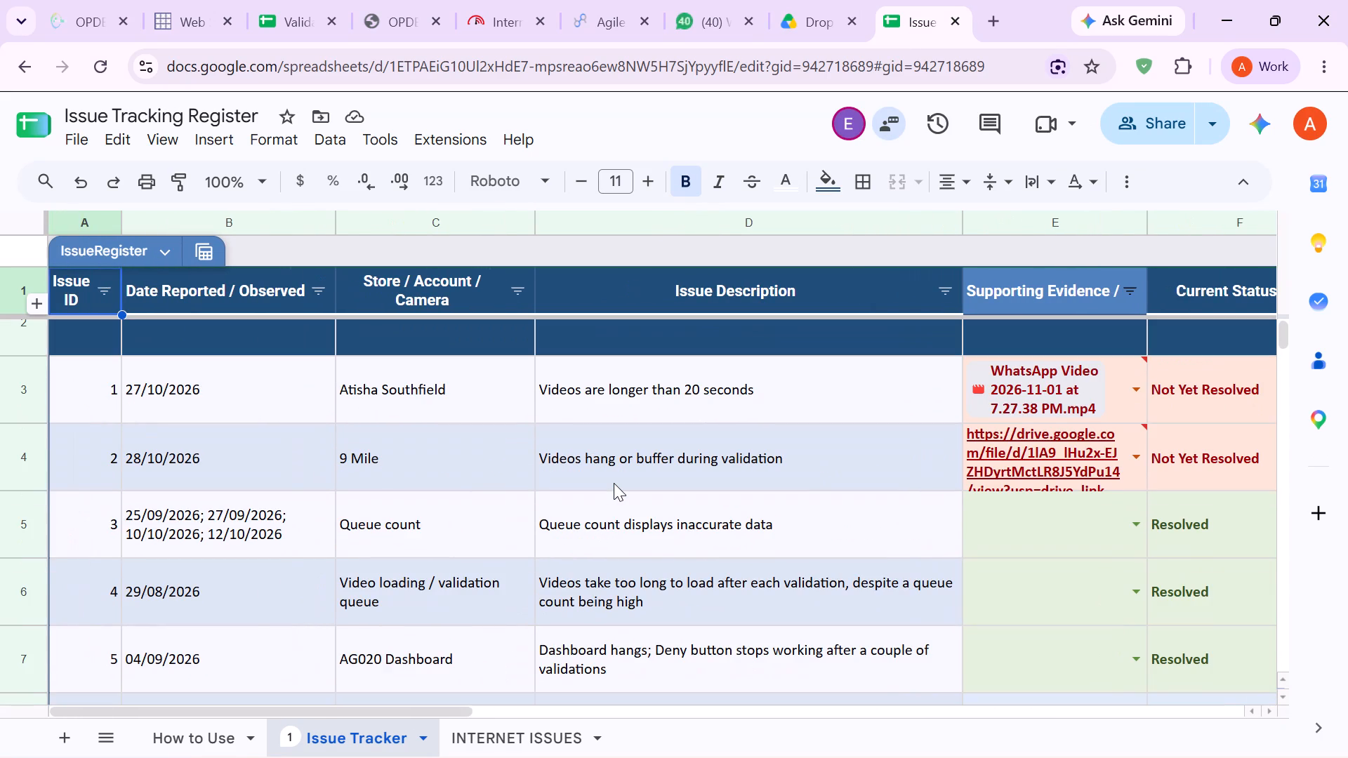
{"action": "scroll", "coordinate": [614, 483], "scroll_direction": "up", "scroll_amount": 1}
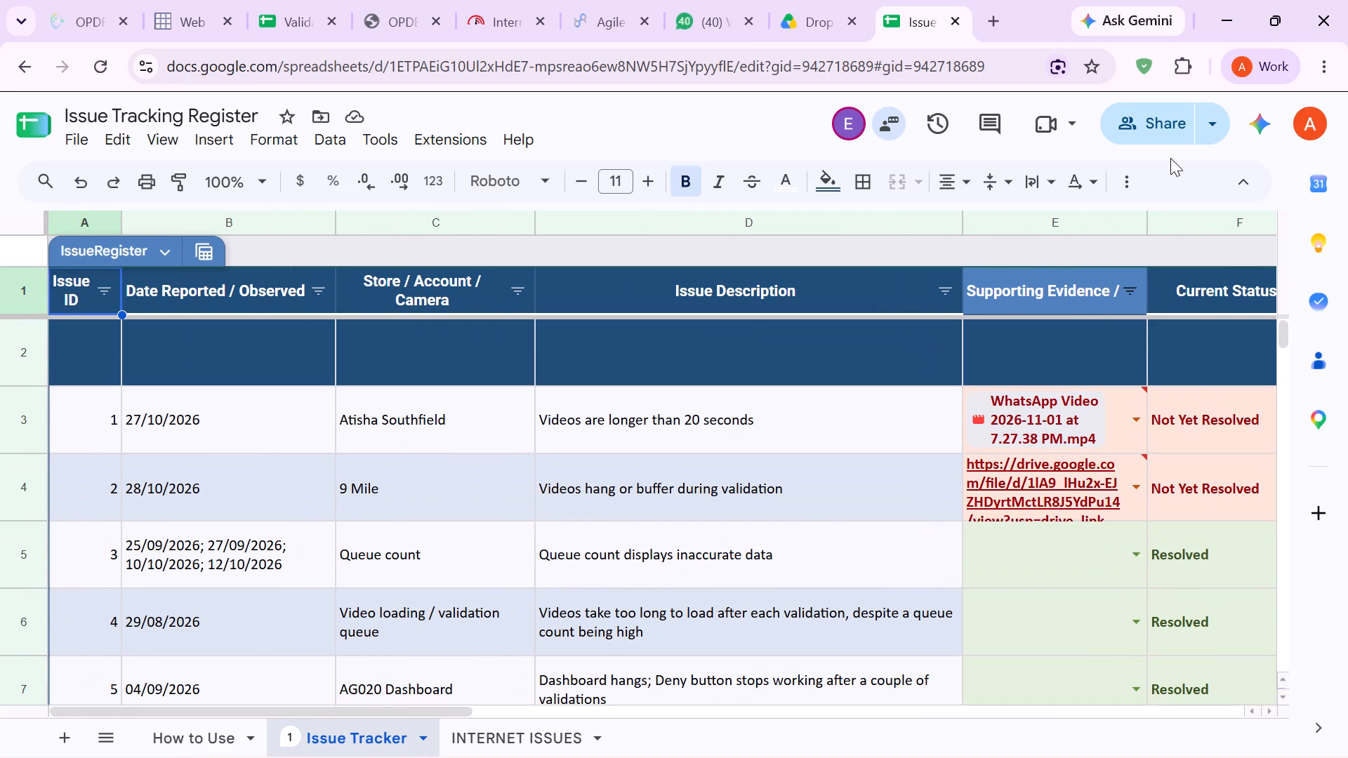
Open the register's sharing settings and examine the role options of the two editors and the general access options.
{"action": "left_click", "coordinate": [1163, 135]}
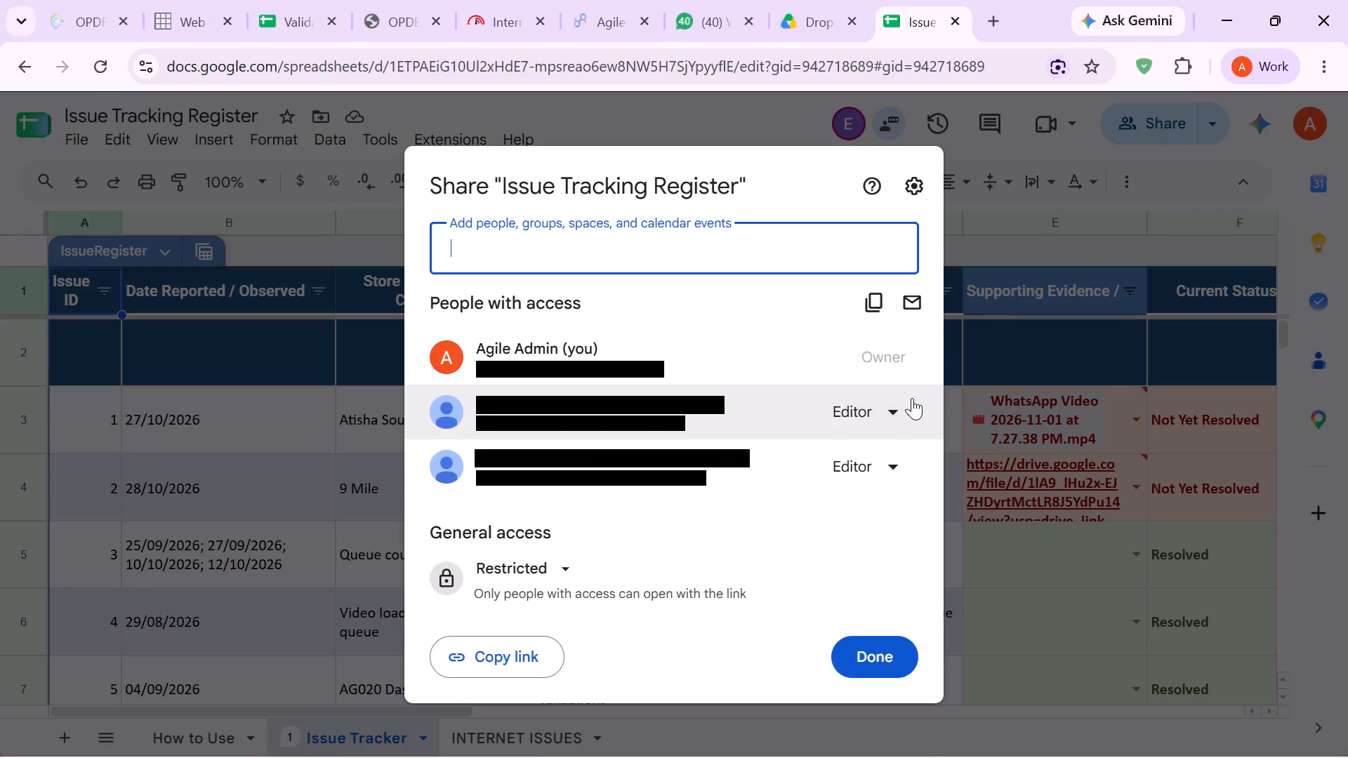
{"action": "left_click", "coordinate": [891, 413]}
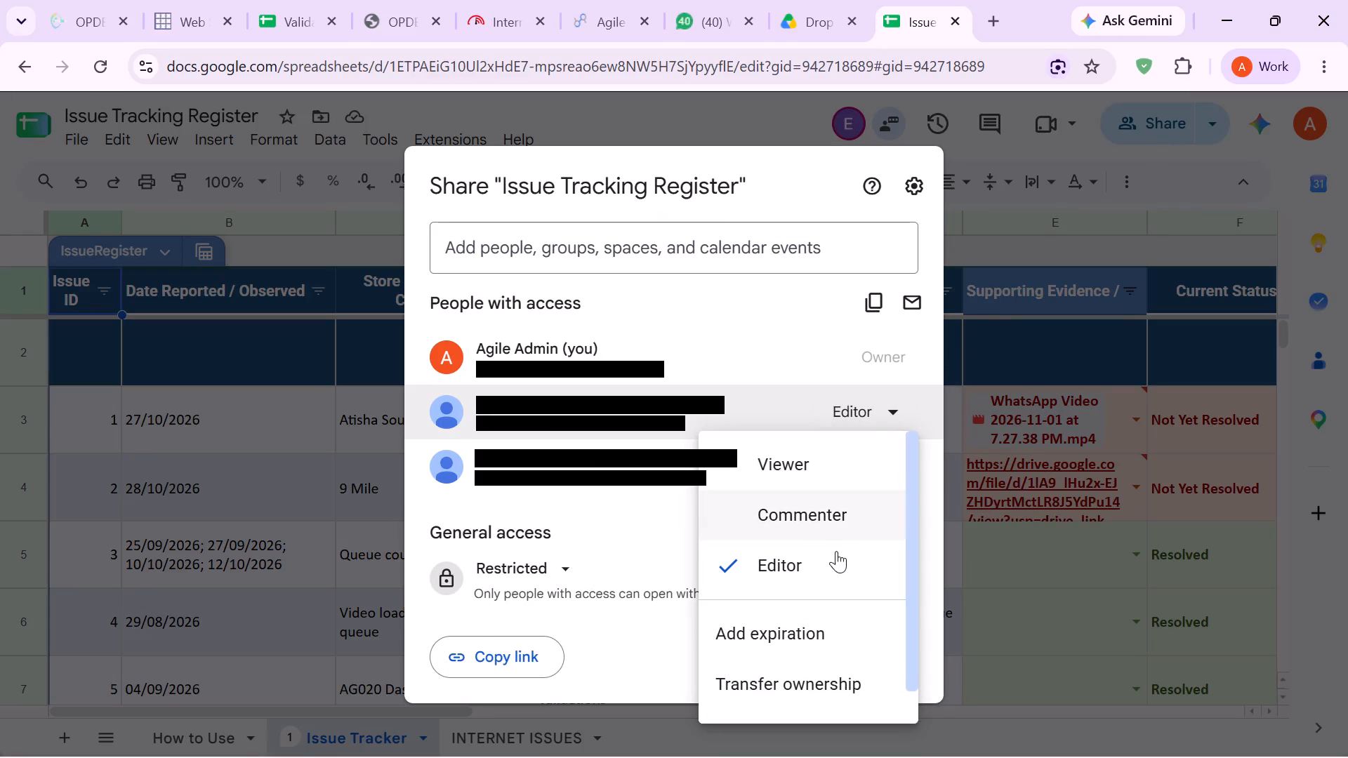
{"action": "left_click", "coordinate": [1036, 241]}
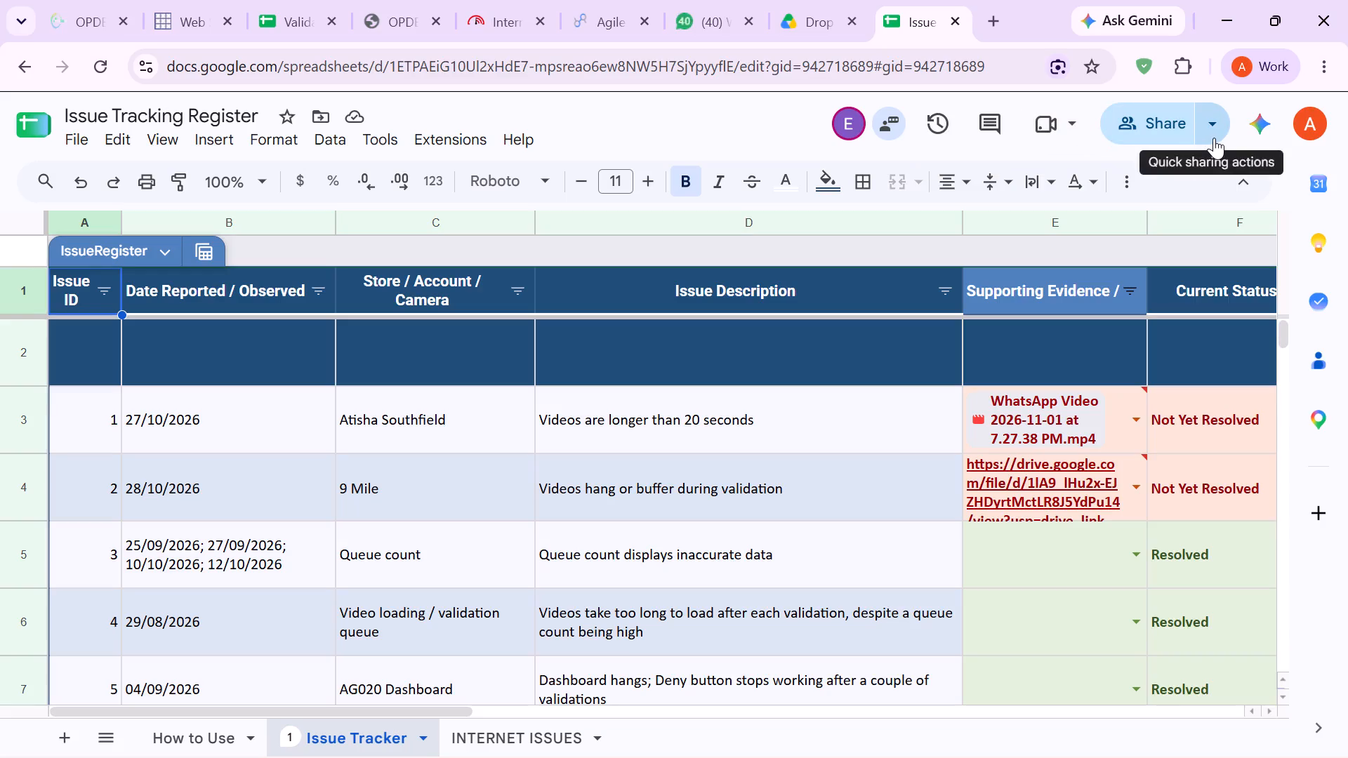
{"action": "left_click", "coordinate": [1151, 135]}
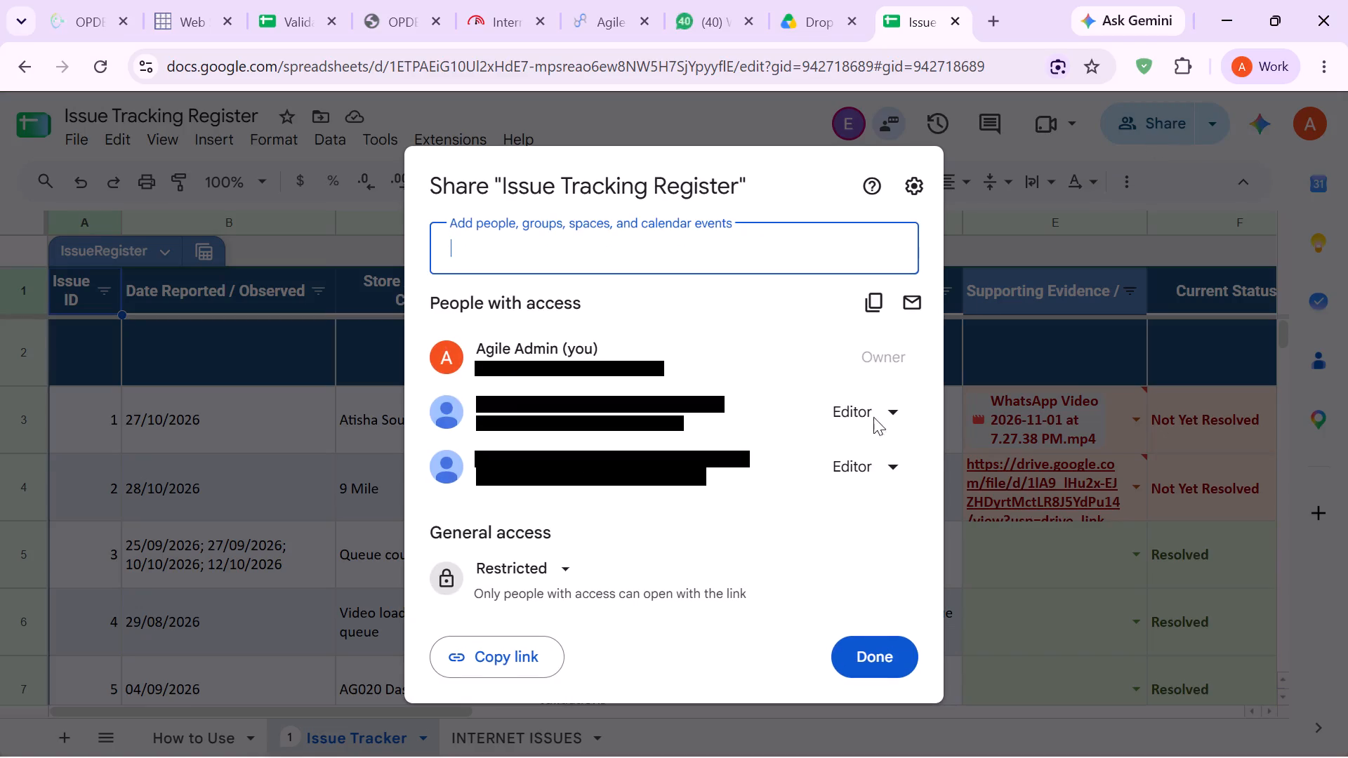
{"action": "left_click", "coordinate": [878, 474]}
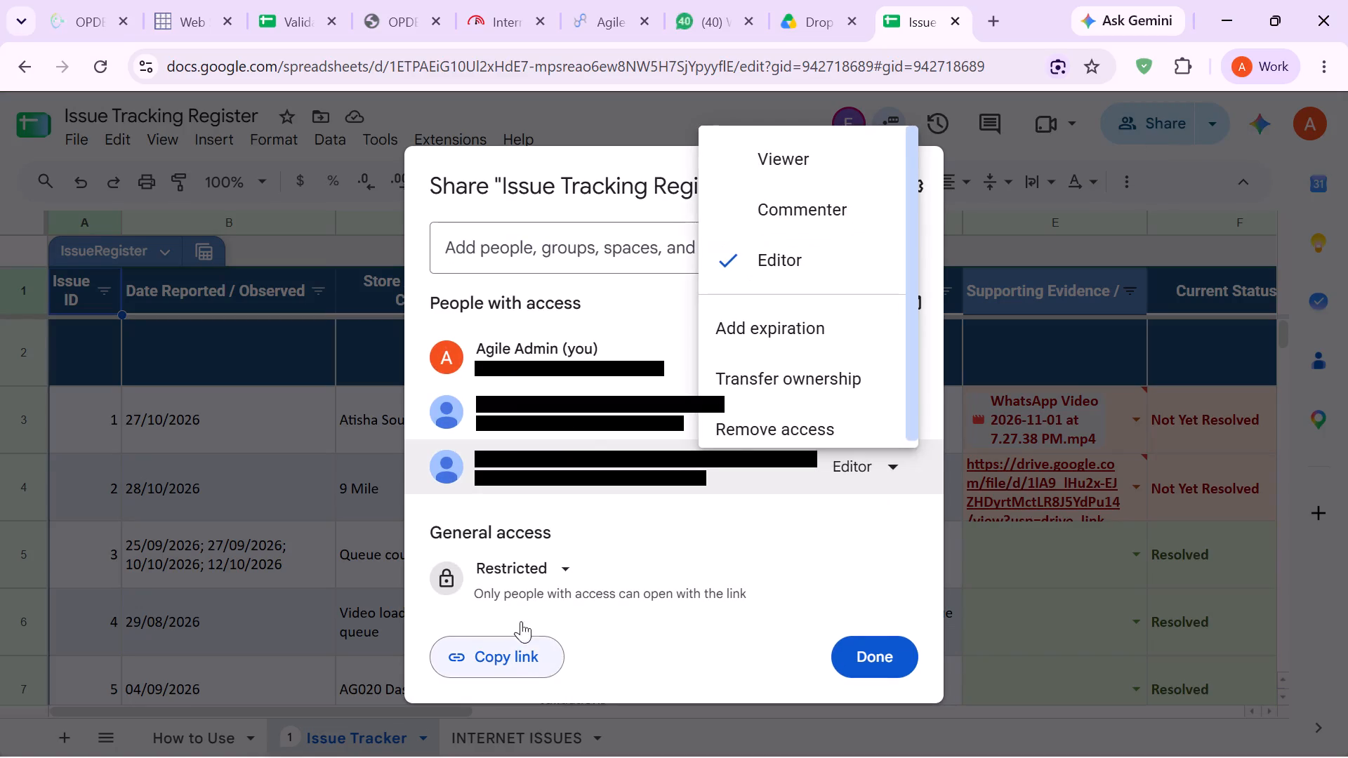
{"action": "left_click", "coordinate": [571, 564]}
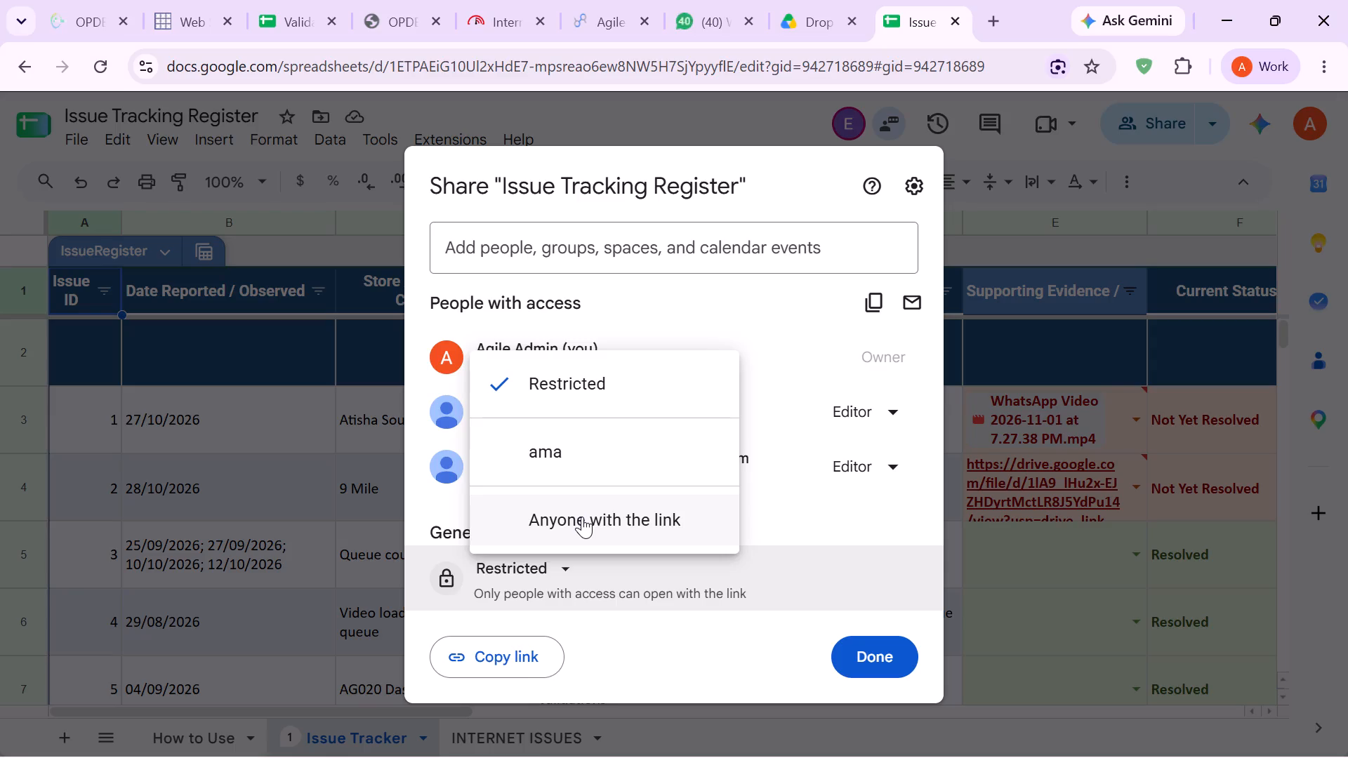
{"action": "left_click", "coordinate": [661, 263]}
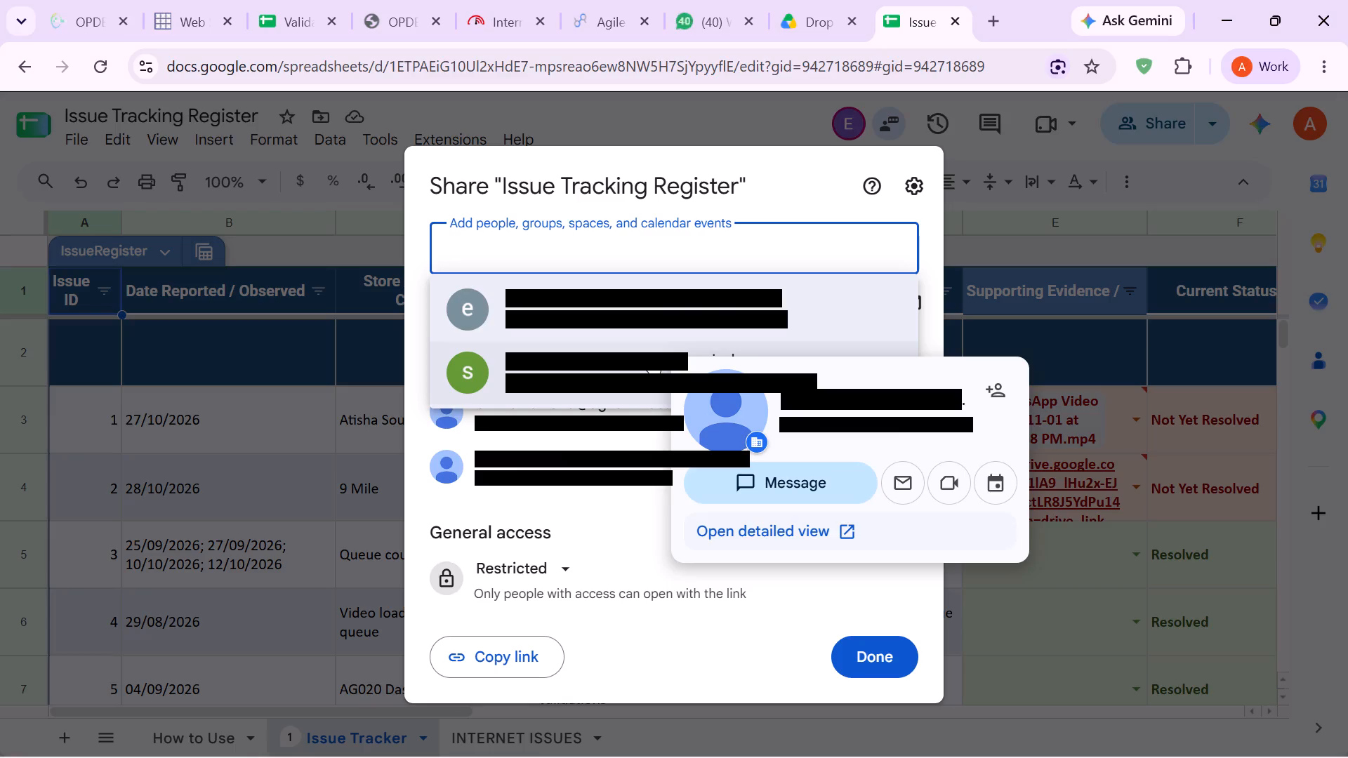
Set the register's general access to Anyone with the link with the Editor role, and close the sharing settings.
{"action": "left_click", "coordinate": [548, 583]}
{"action": "left_click", "coordinate": [590, 524]}
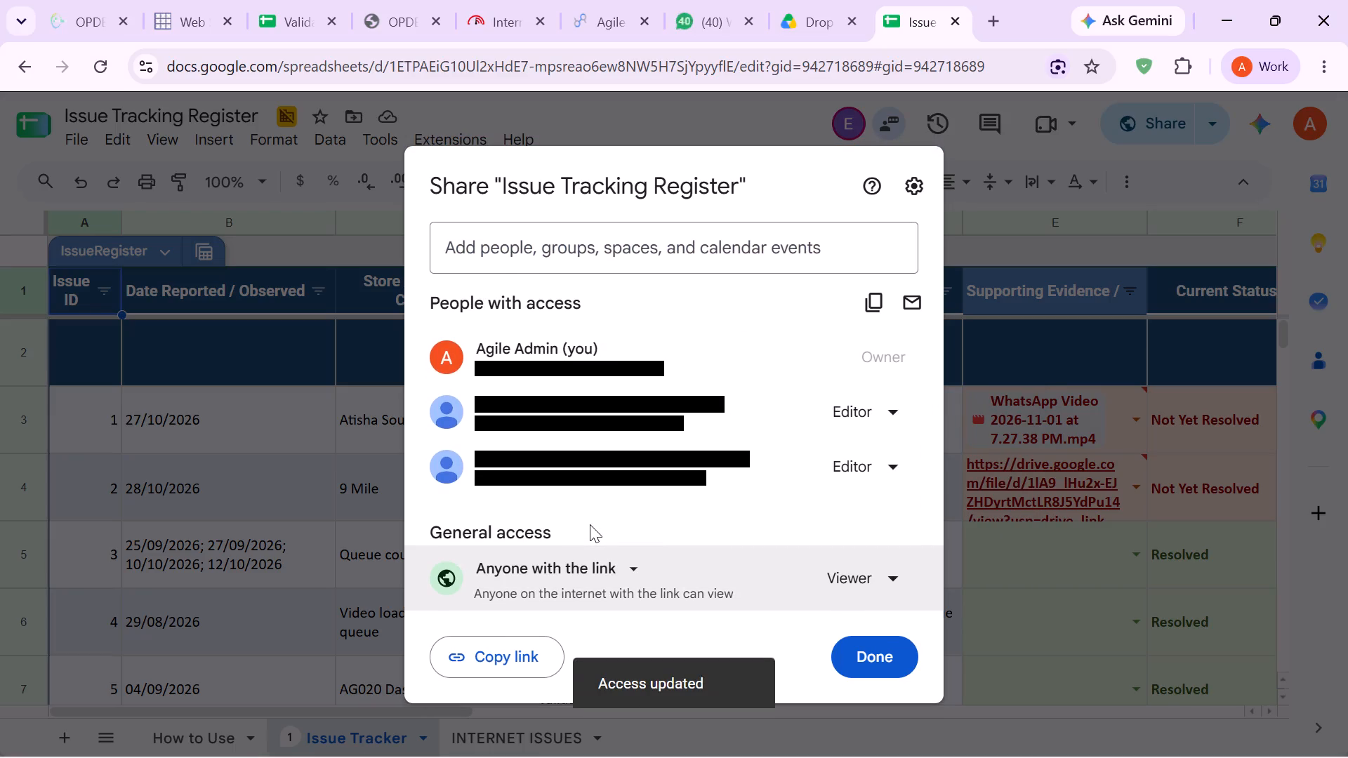
{"action": "left_click", "coordinate": [893, 570]}
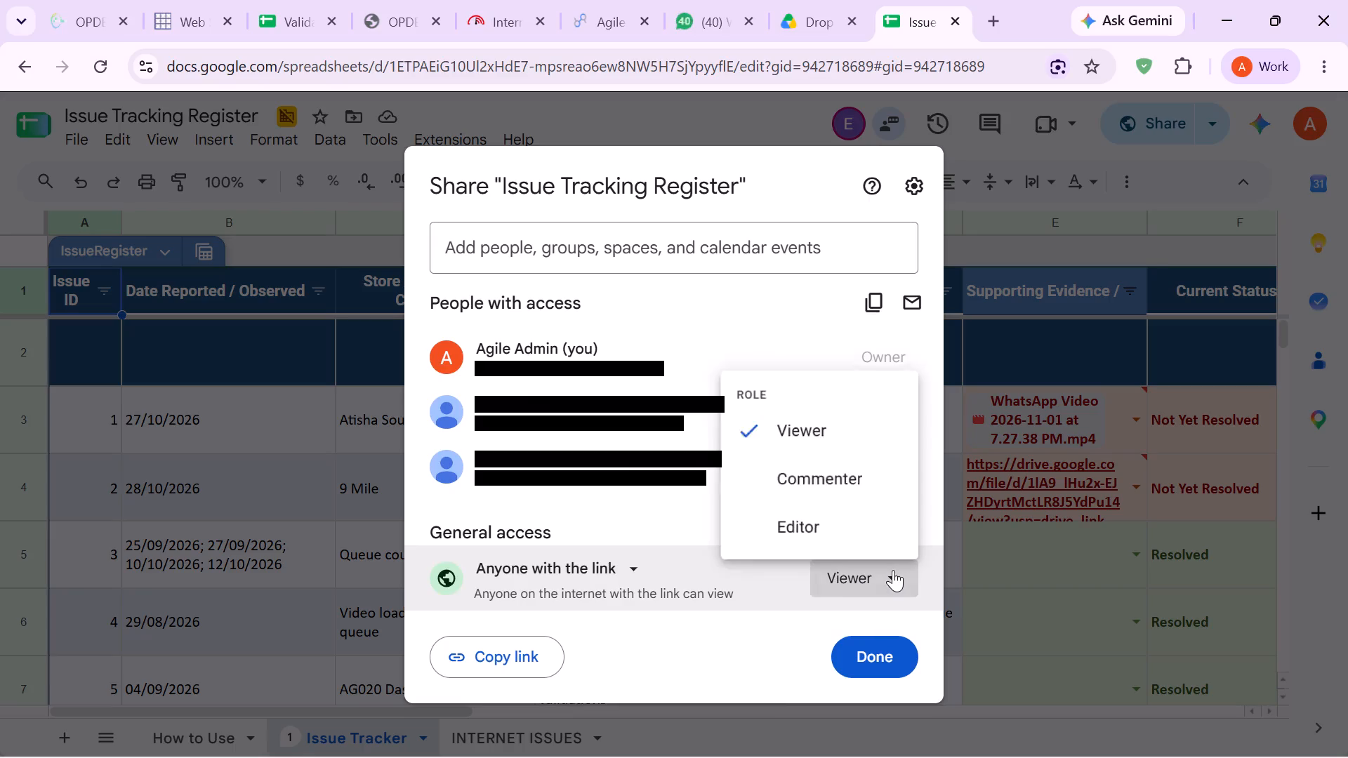
{"action": "left_click", "coordinate": [861, 531]}
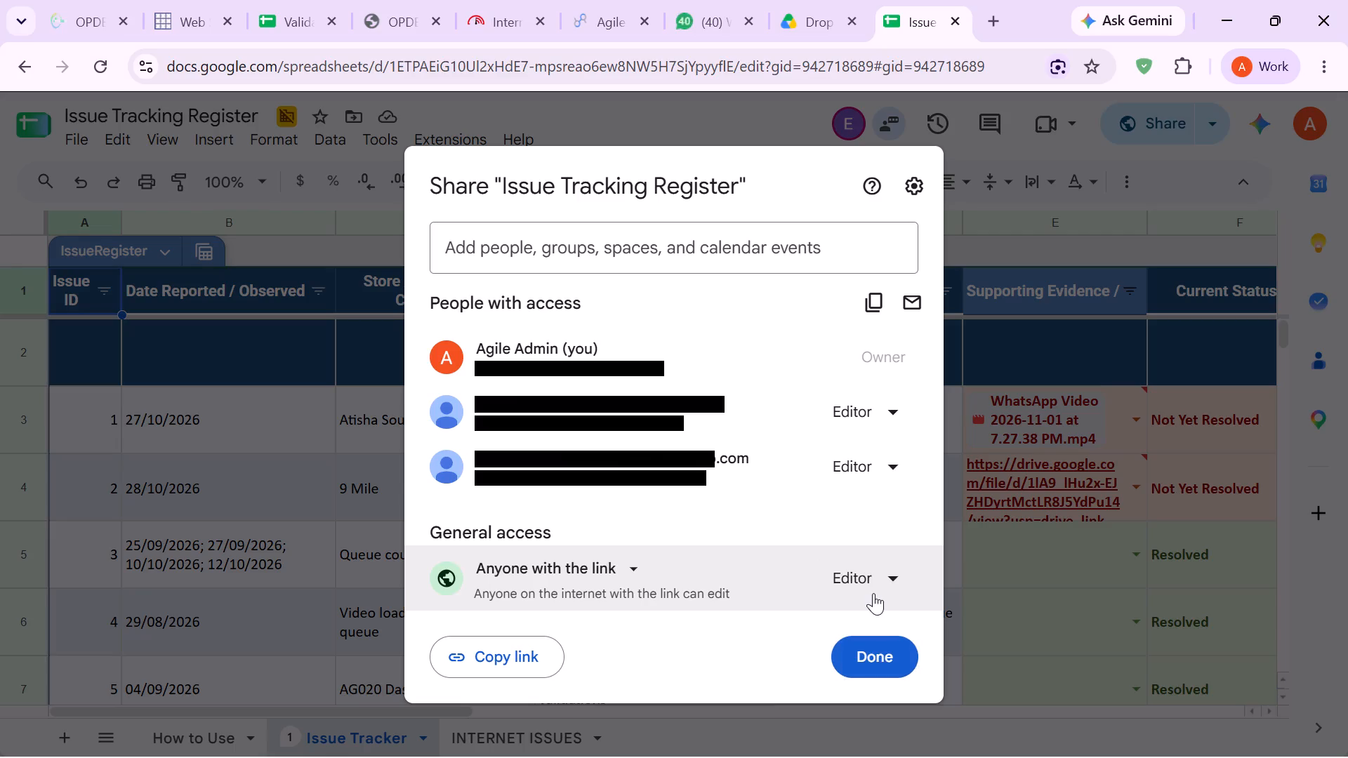
{"action": "left_click", "coordinate": [882, 577]}
{"action": "left_click", "coordinate": [882, 577]}
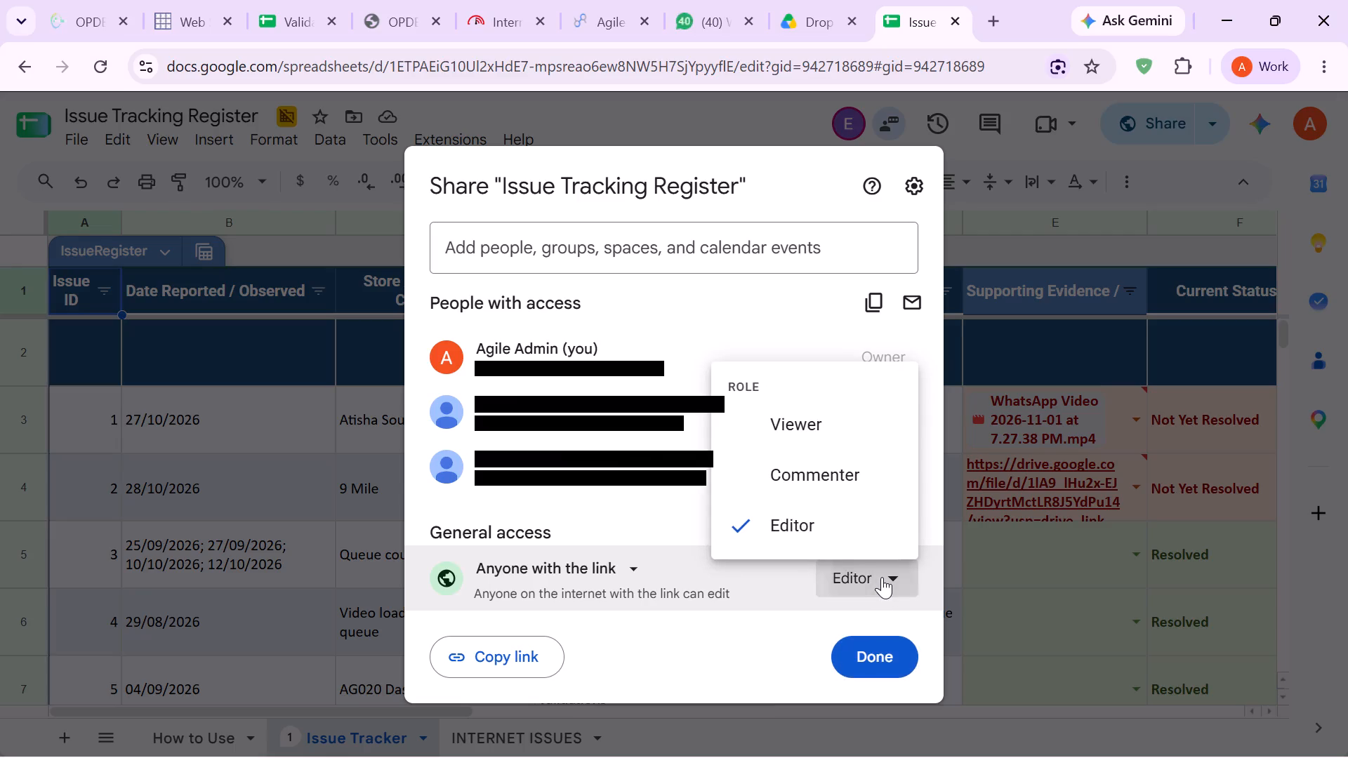
{"action": "left_click", "coordinate": [890, 647]}
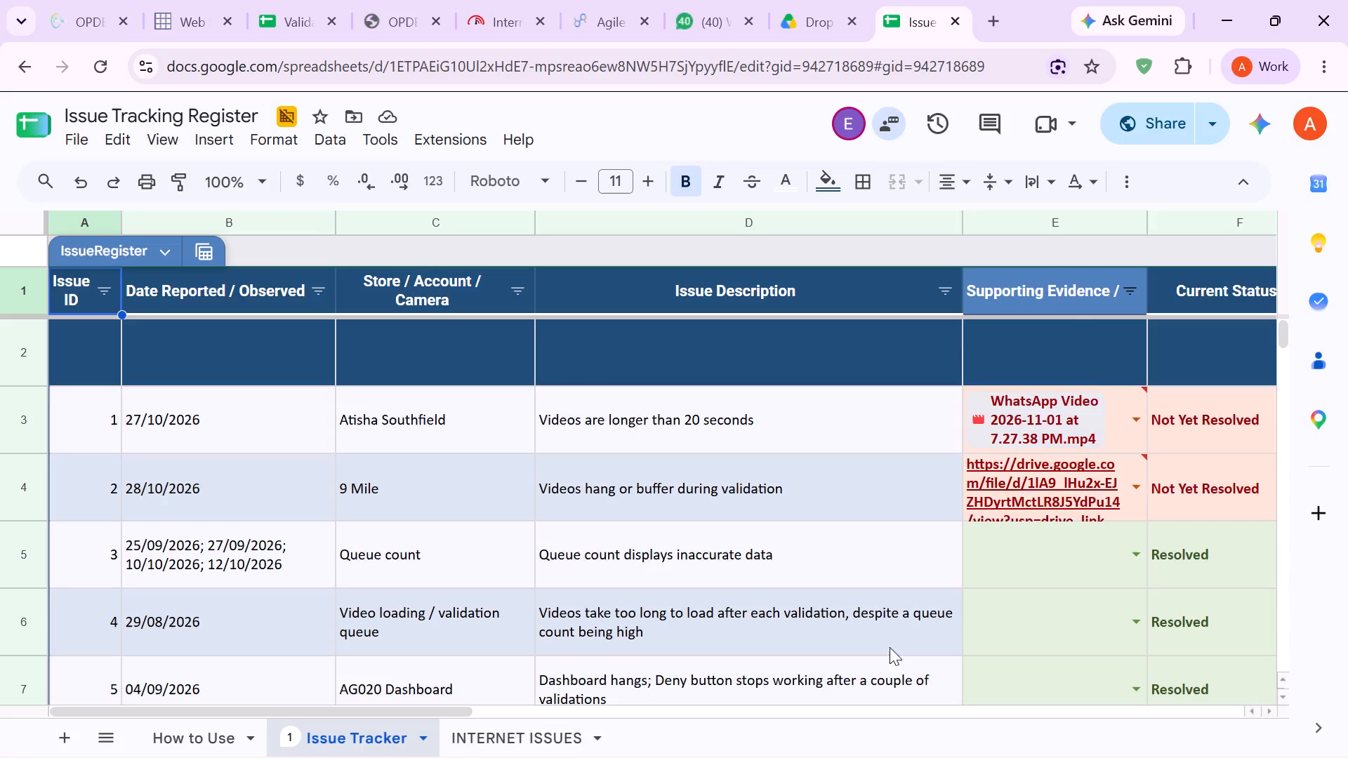
Look through the issues logged further down the Issue Tracker sheet.
{"action": "scroll", "coordinate": [915, 335], "scroll_direction": "up", "scroll_amount": 1}
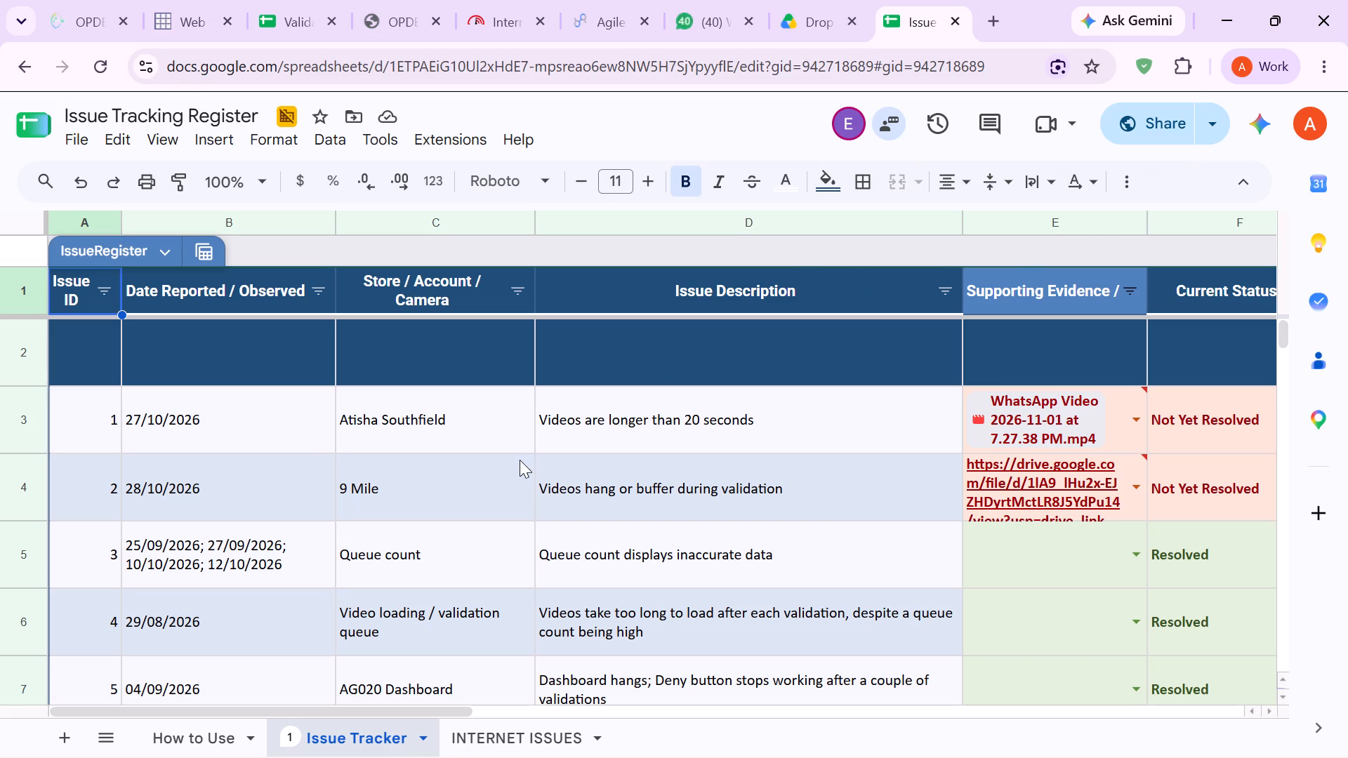
{"action": "scroll", "coordinate": [520, 460], "scroll_direction": "down", "scroll_amount": 2}
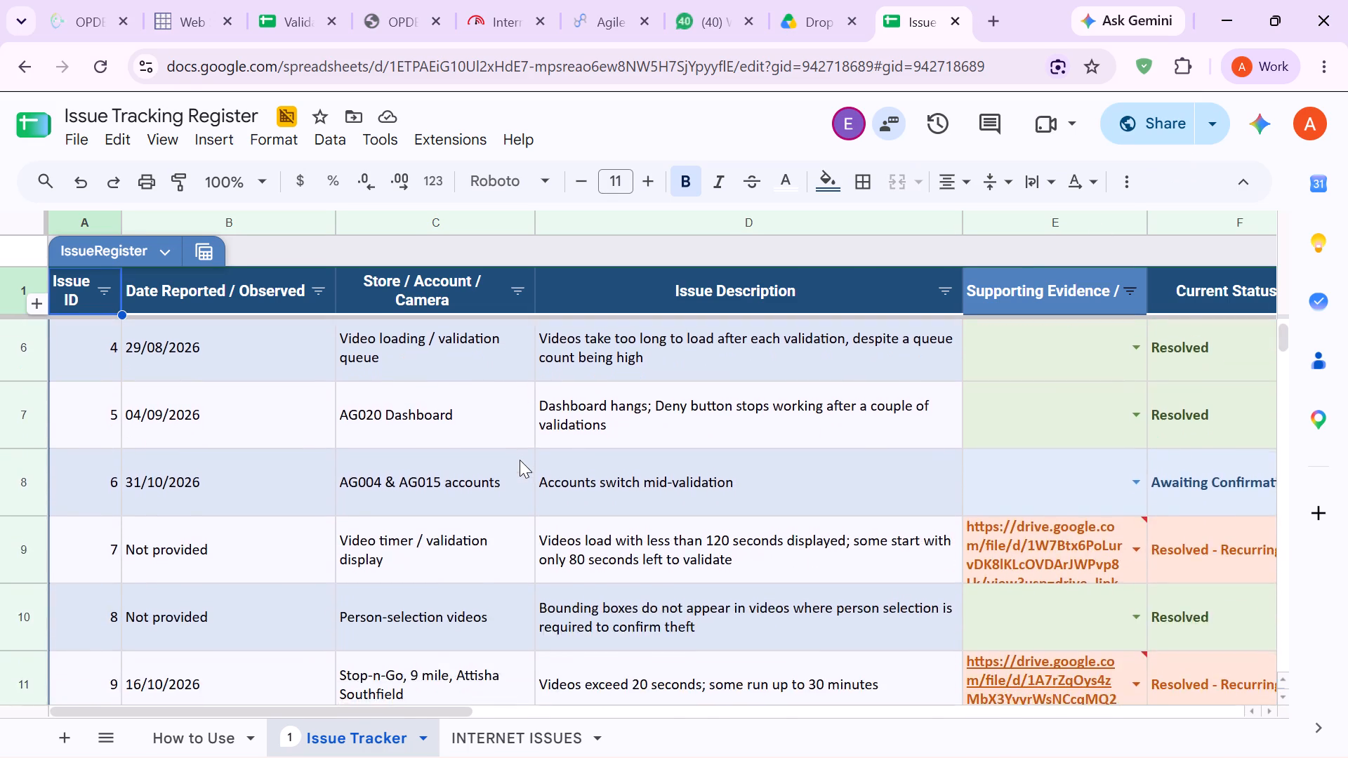
{"action": "left_click", "coordinate": [503, 757]}
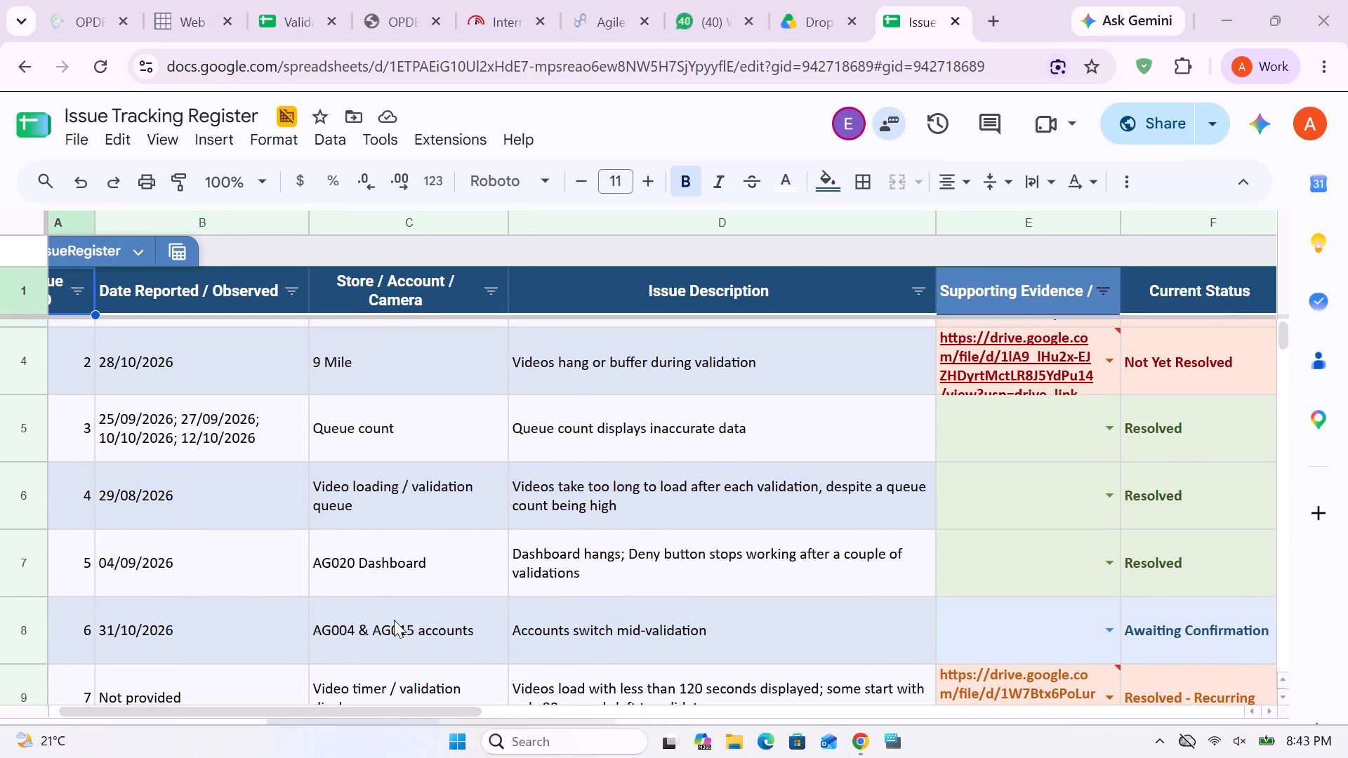
{"action": "scroll", "coordinate": [394, 620], "scroll_direction": "down", "scroll_amount": 1}
{"action": "scroll", "coordinate": [458, 568], "scroll_direction": "down", "scroll_amount": 1}
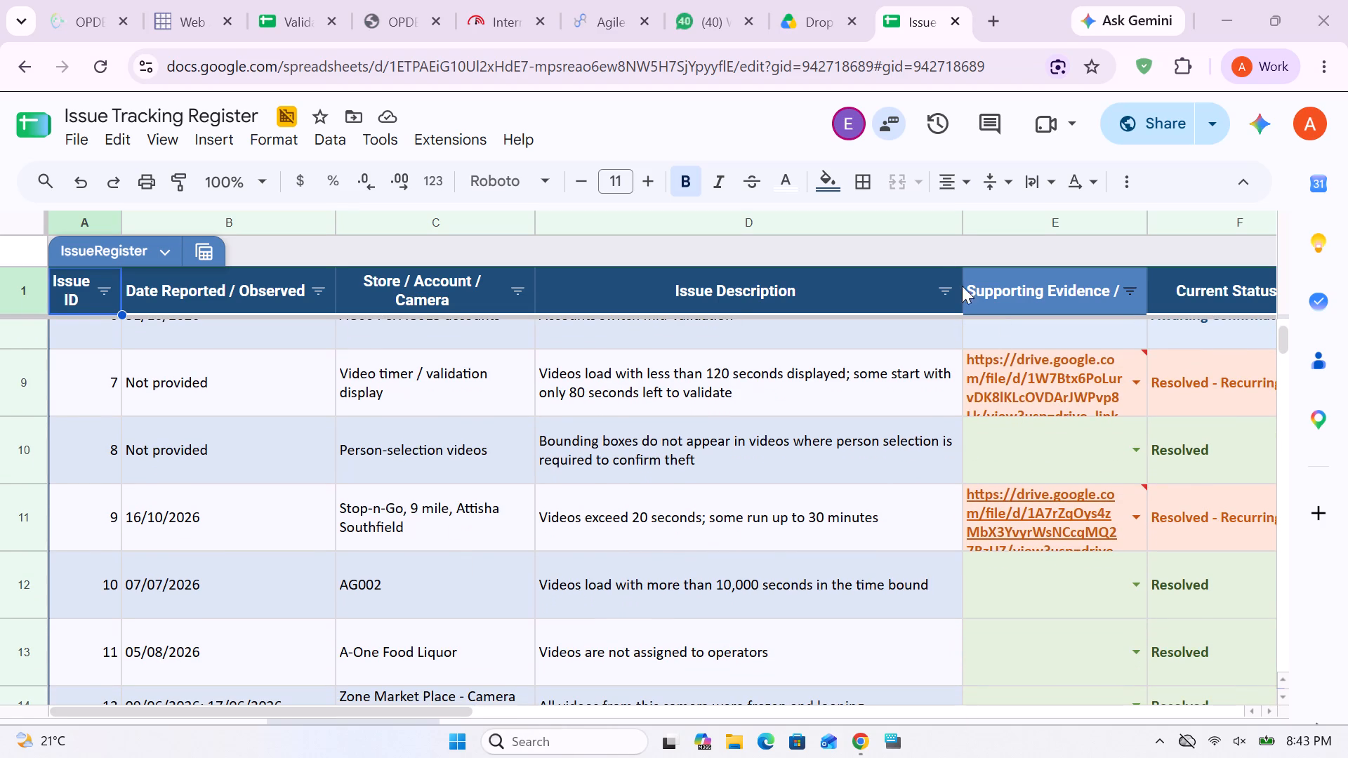
{"action": "left_click", "coordinate": [724, 99]}
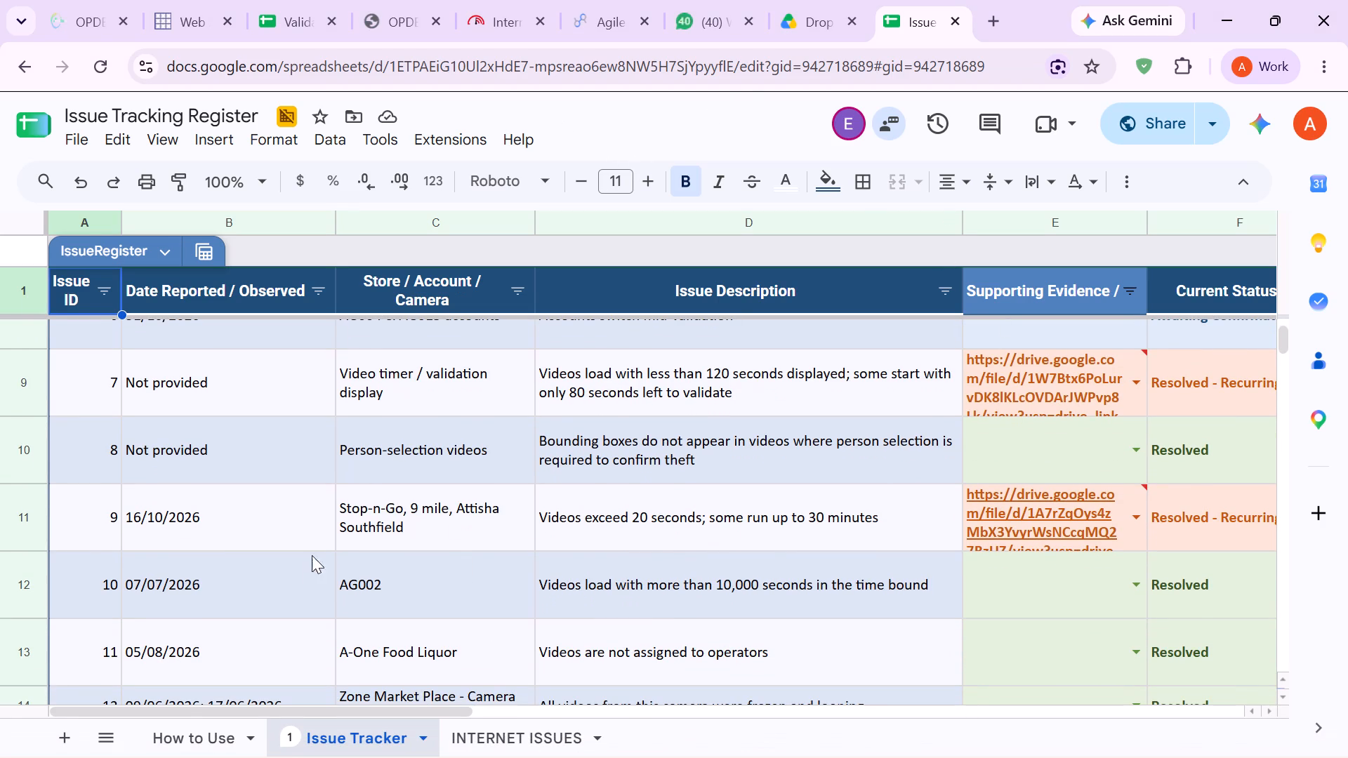
On the How to Use sheet, delete the "Remarks / Additional Information" row from the quick guide.
{"action": "left_click", "coordinate": [192, 744]}
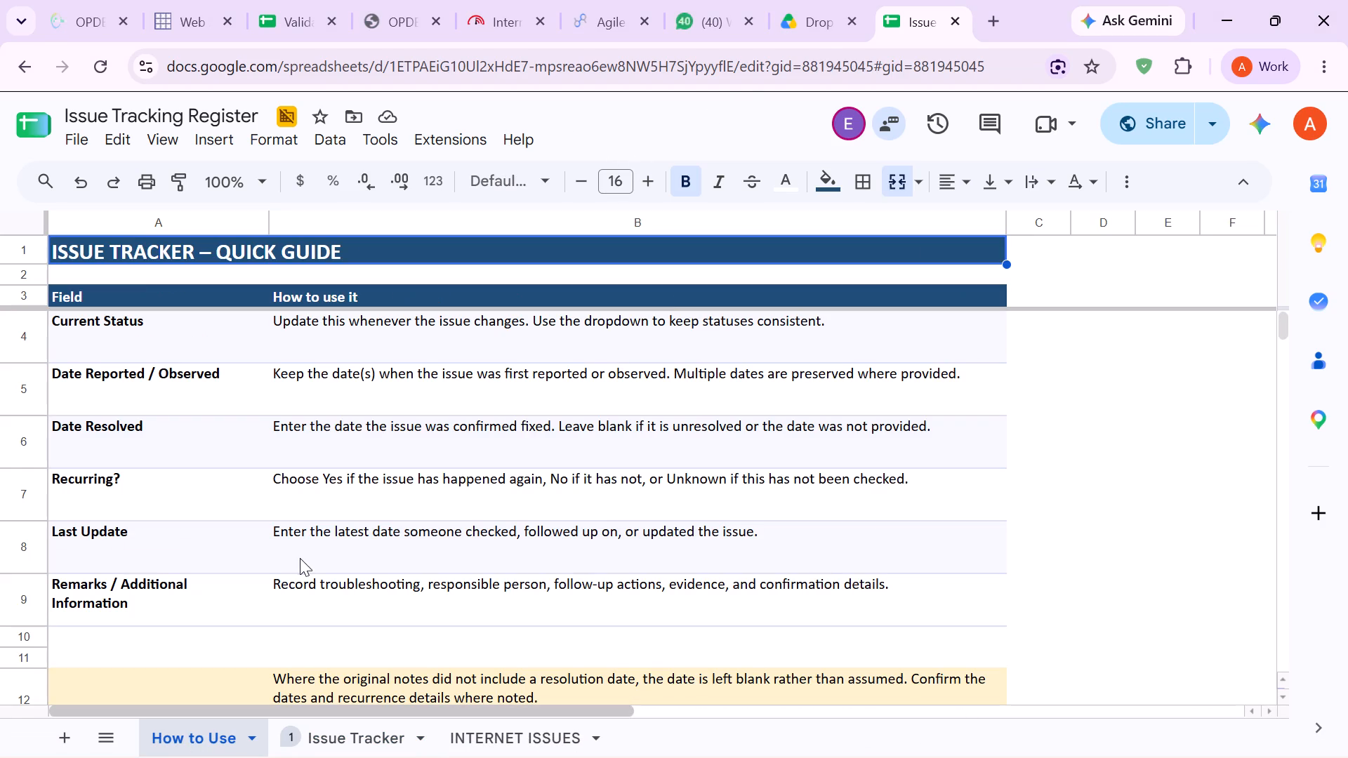
{"action": "left_click", "coordinate": [288, 600]}
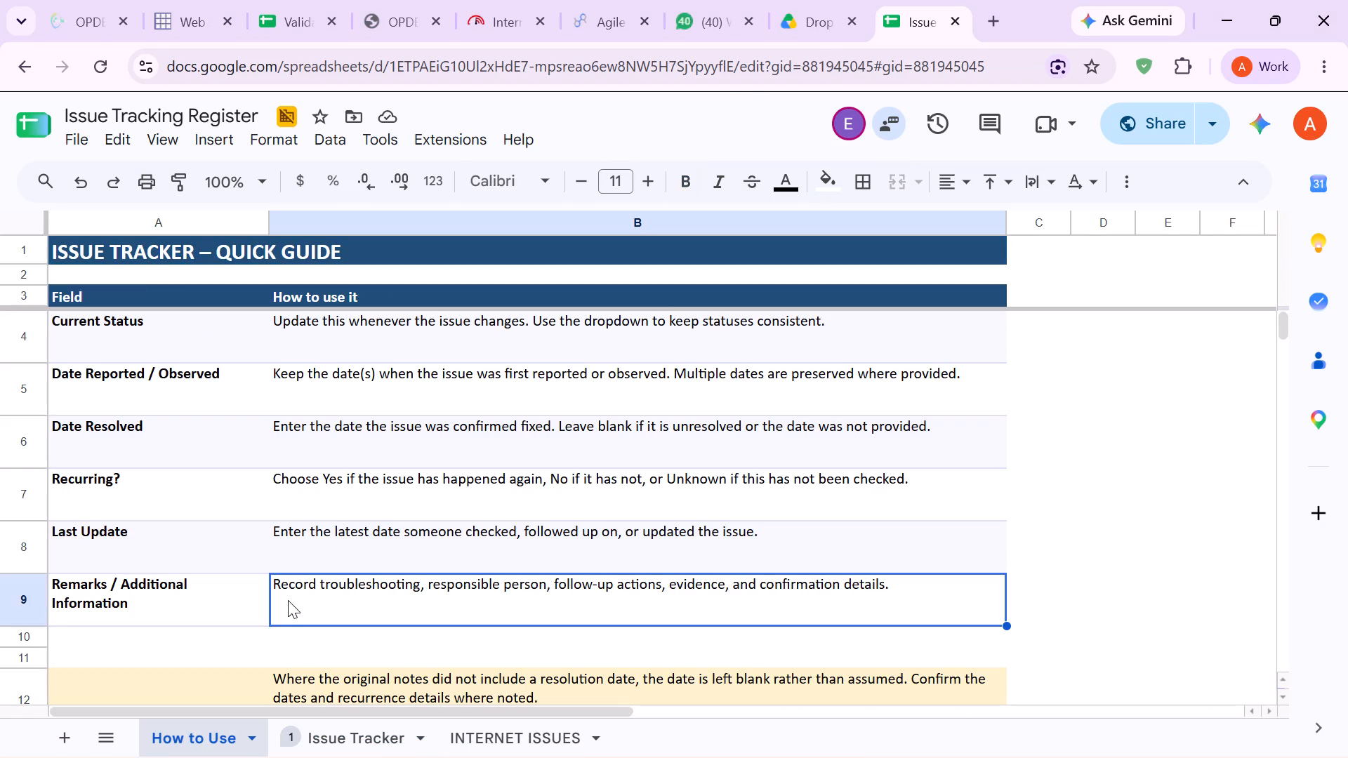
{"action": "right_click", "coordinate": [65, 606]}
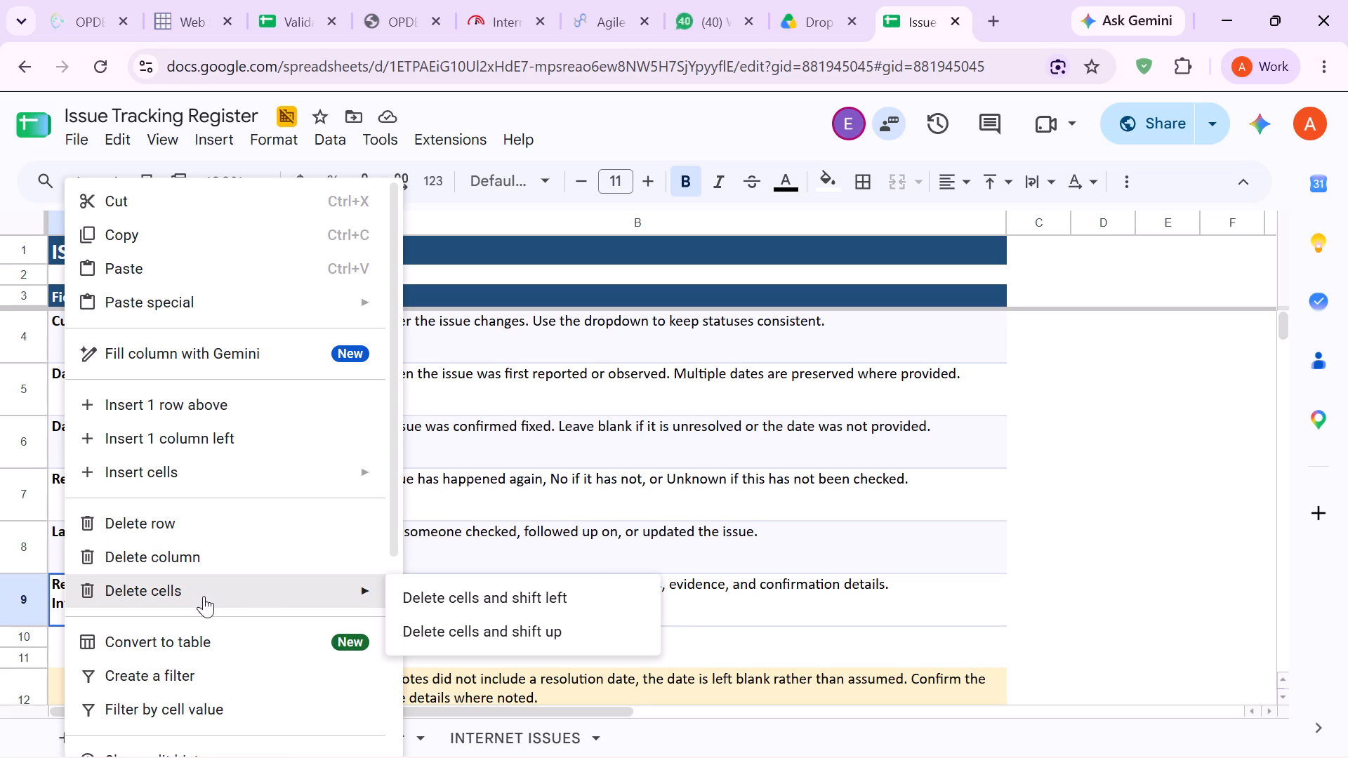
{"action": "left_click", "coordinate": [438, 559]}
{"action": "left_click", "coordinate": [194, 592]}
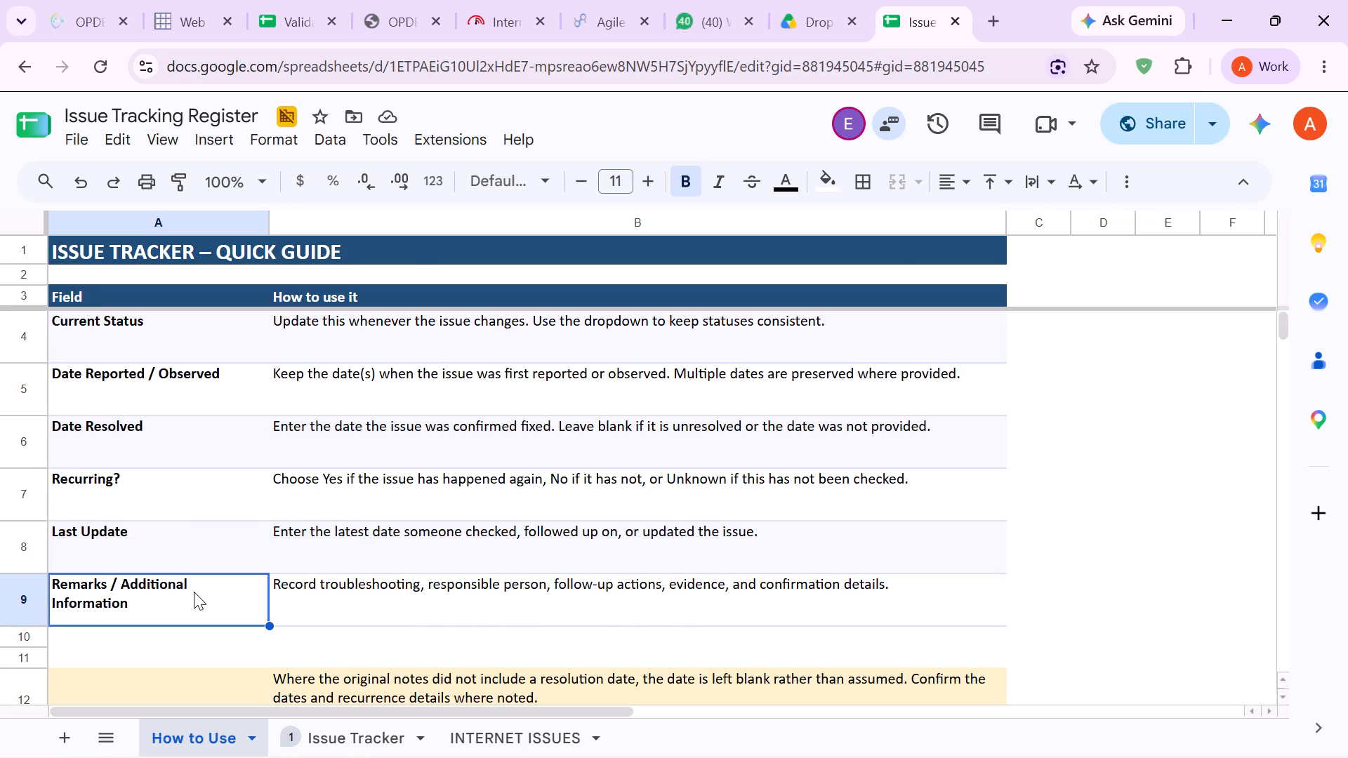
{"action": "right_click", "coordinate": [194, 592]}
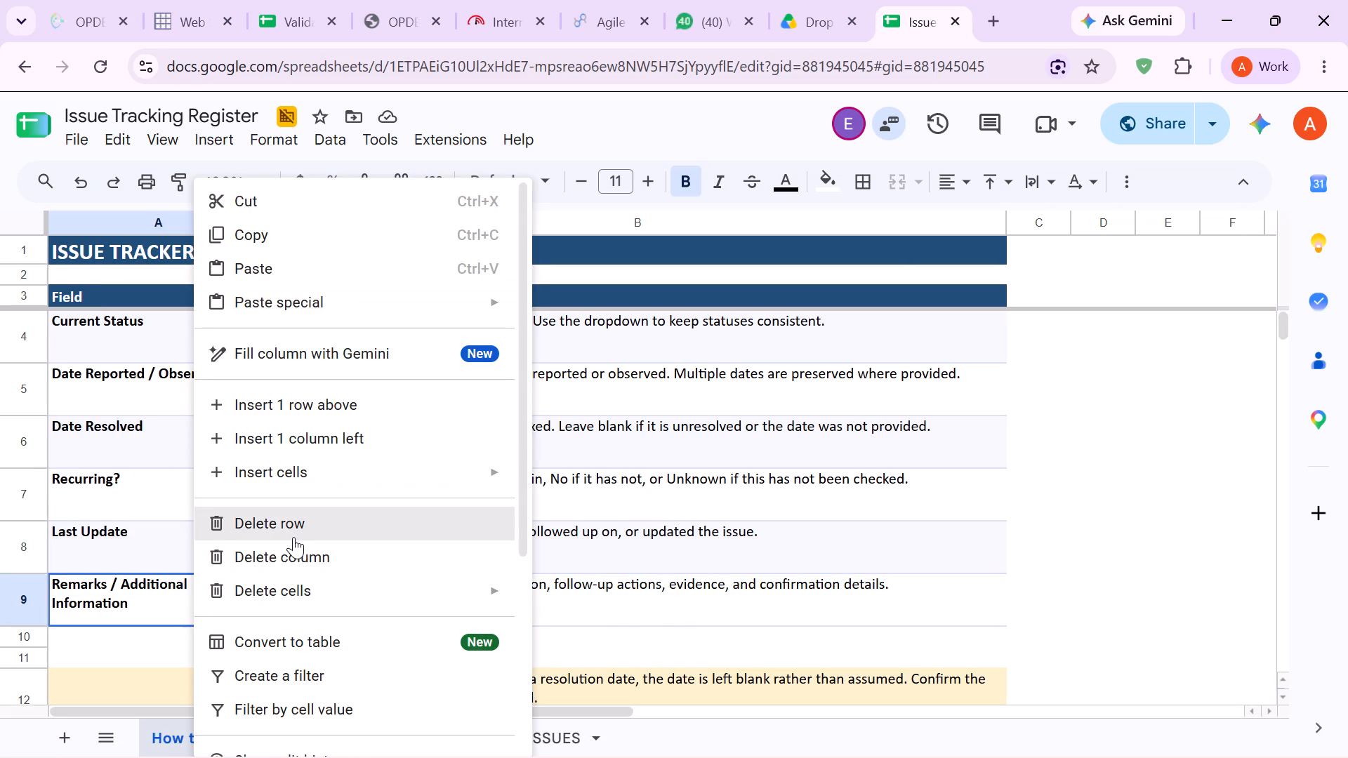
{"action": "left_click", "coordinate": [293, 537]}
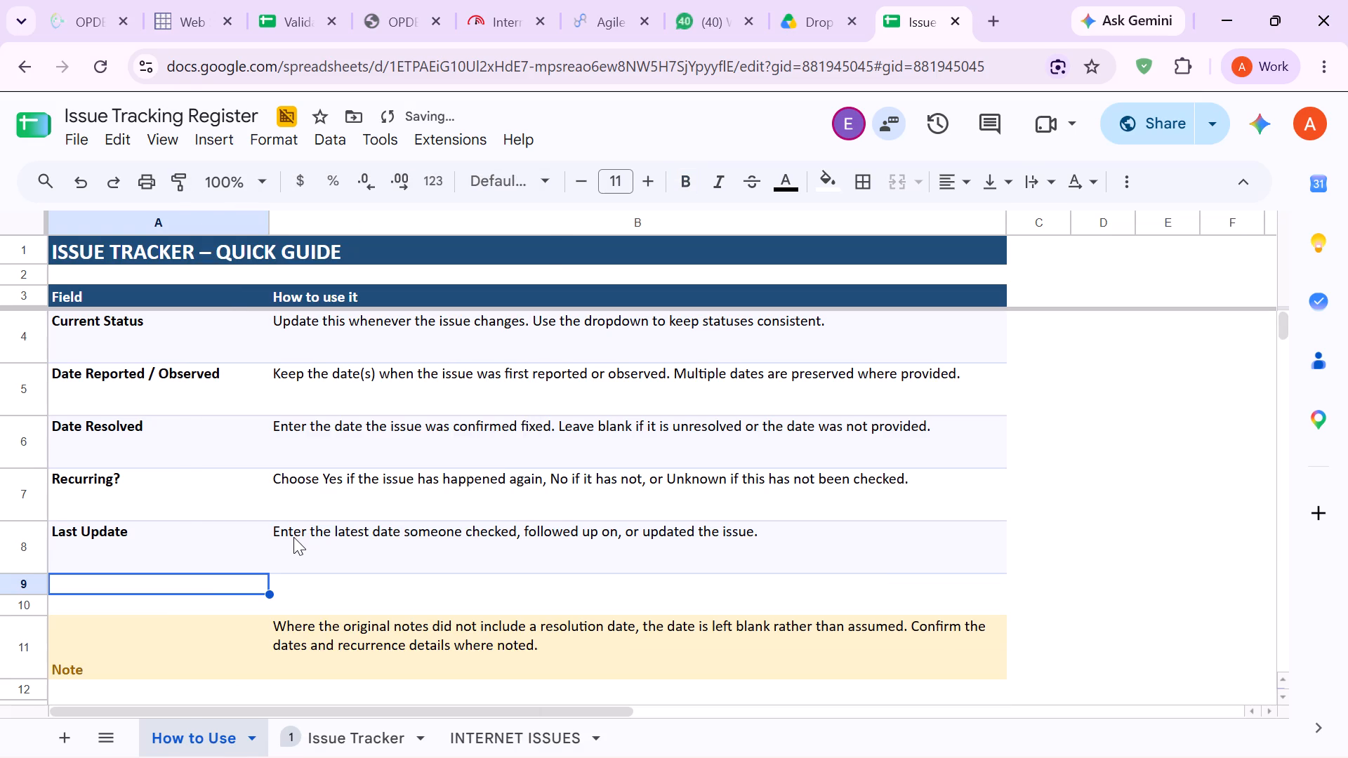
Delete the "Last Update" row from the quick guide on the How to Use sheet.
{"action": "scroll", "coordinate": [185, 591], "scroll_direction": "up", "scroll_amount": 1}
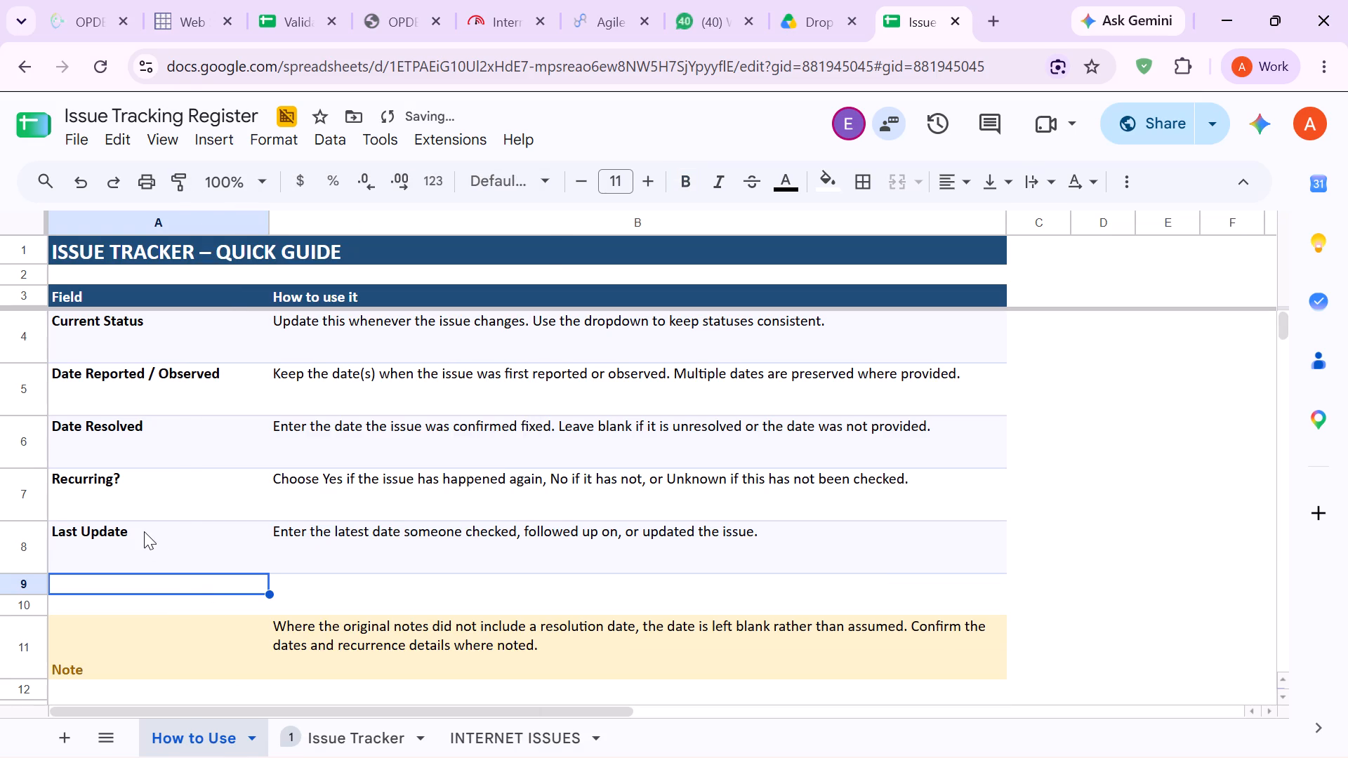
{"action": "left_click", "coordinate": [144, 531]}
{"action": "right_click", "coordinate": [144, 531]}
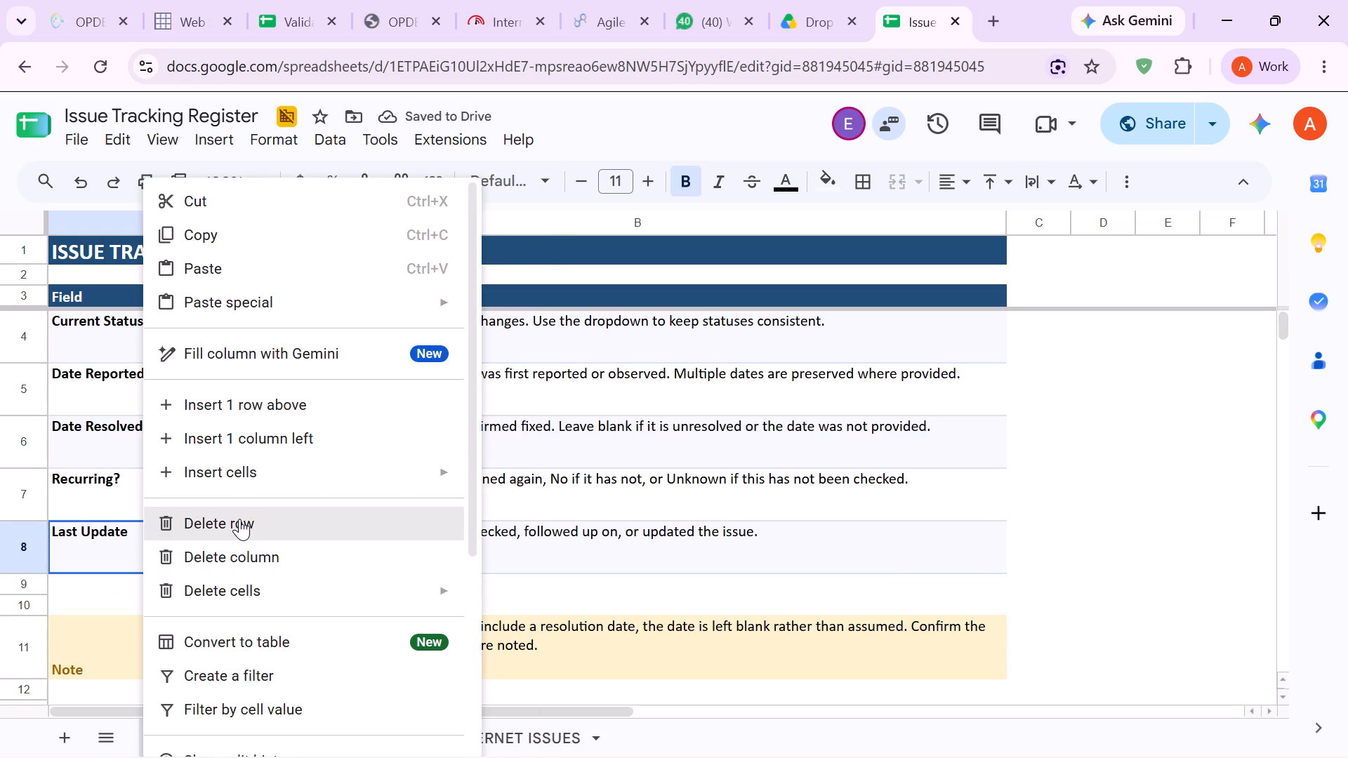
{"action": "left_click", "coordinate": [239, 519]}
{"action": "scroll", "coordinate": [183, 474], "scroll_direction": "up", "scroll_amount": 1}
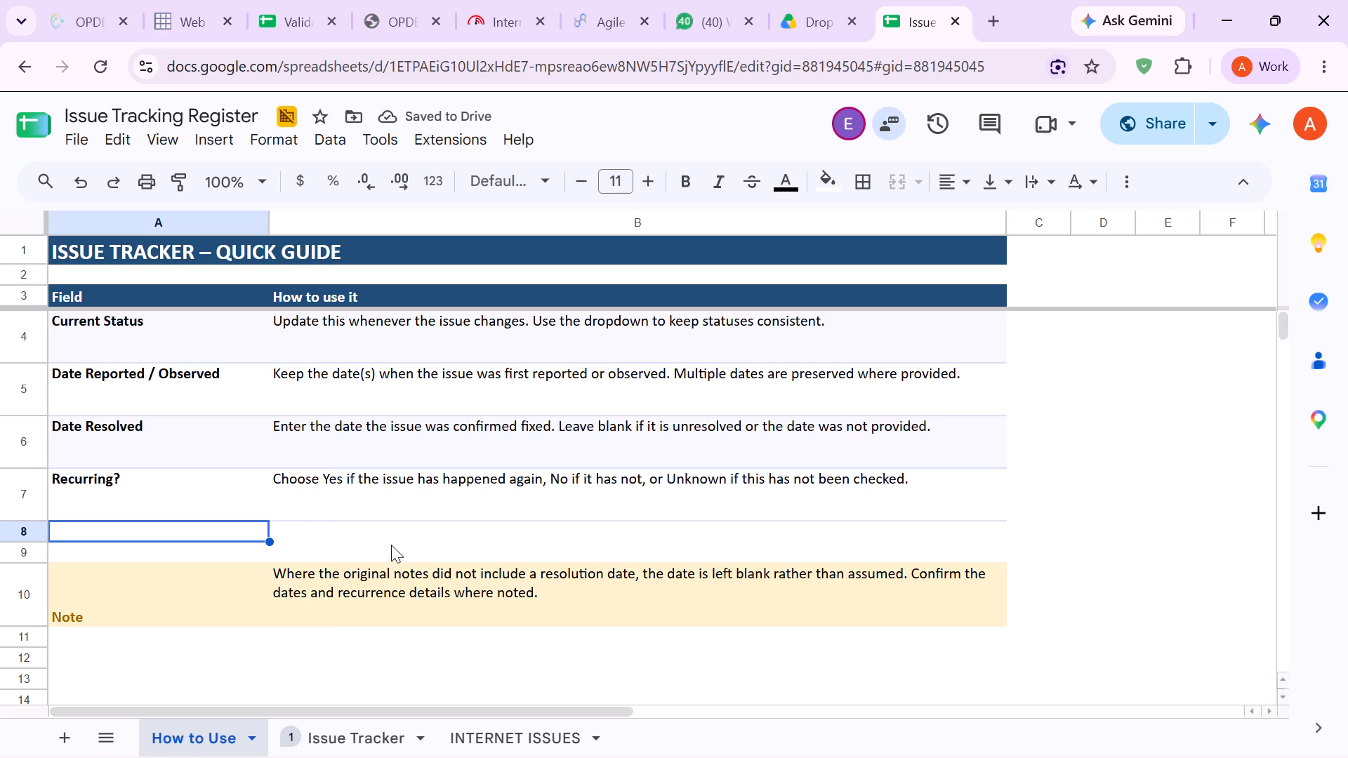
On the Issue Tracker sheet, set the Current Status of issue 9, "Videos exceed 20 seconds", to "Recurring".
{"action": "left_click", "coordinate": [368, 733]}
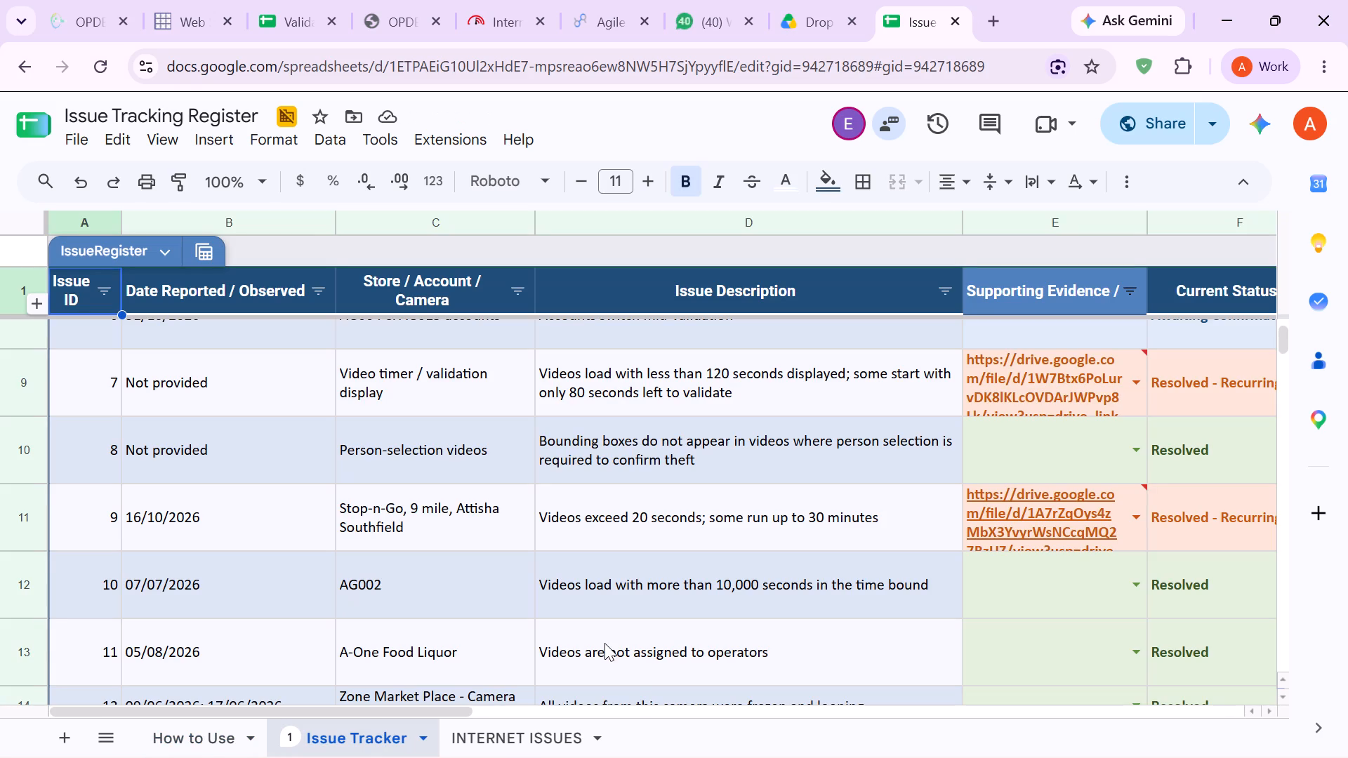
{"action": "scroll", "coordinate": [1022, 579], "scroll_direction": "left", "scroll_amount": 3}
{"action": "left_click", "coordinate": [953, 514]}
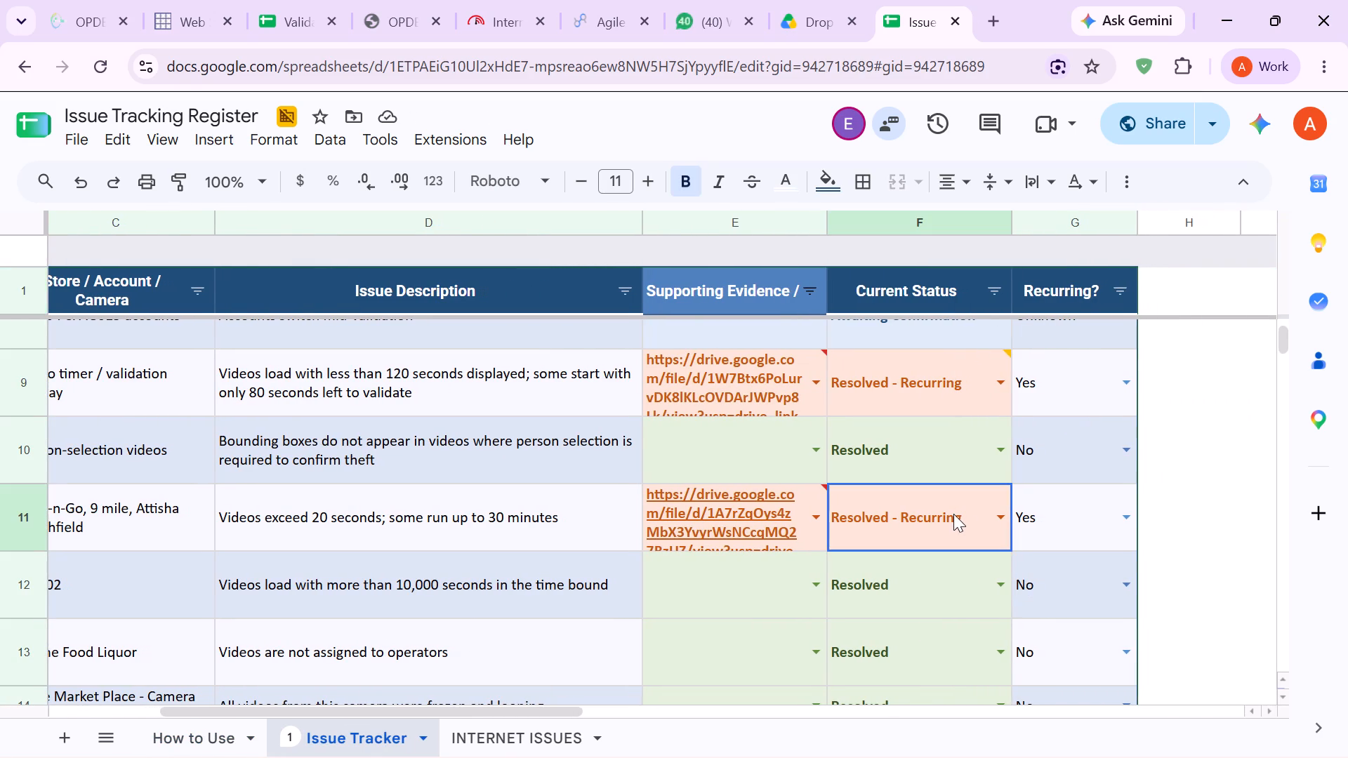
{"action": "left_click", "coordinate": [997, 517]}
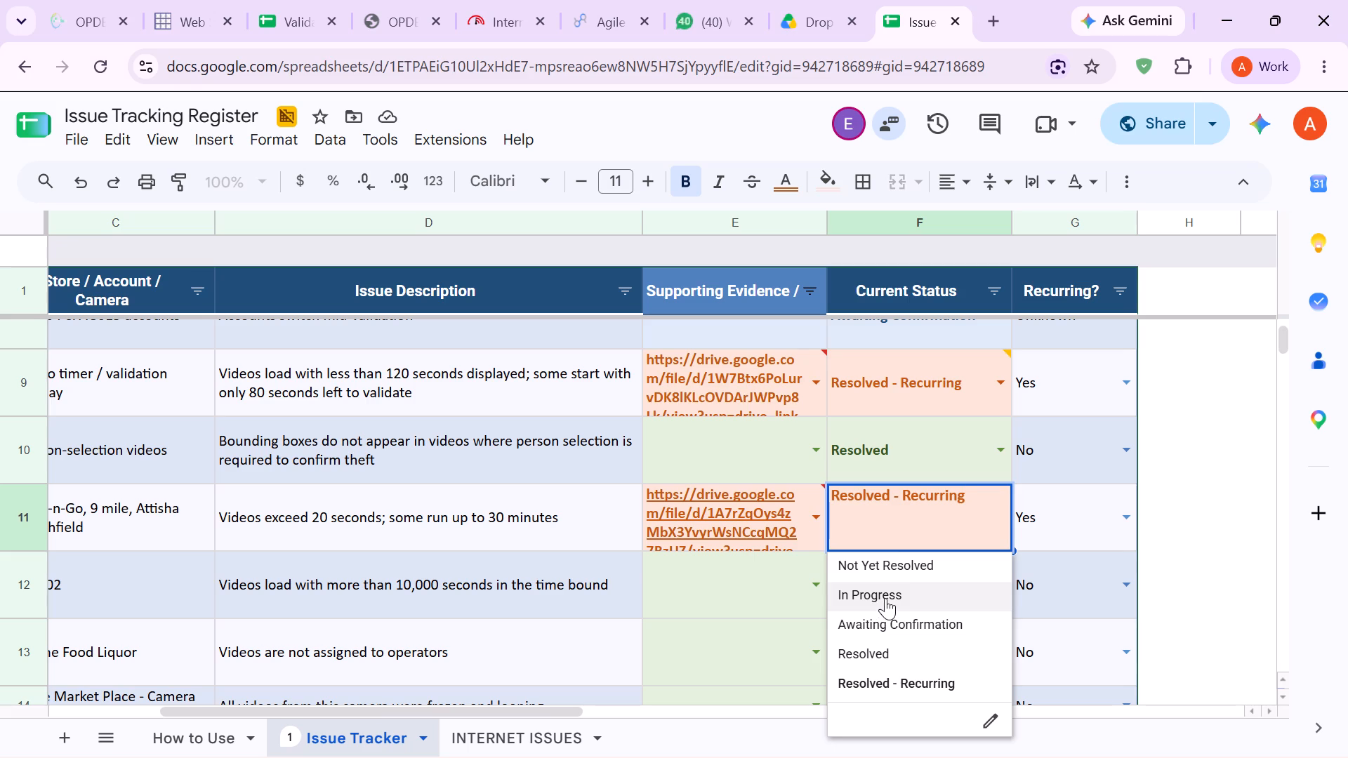
{"action": "scroll", "coordinate": [885, 598], "scroll_direction": "up", "scroll_amount": 1}
{"action": "scroll", "coordinate": [955, 493], "scroll_direction": "up", "scroll_amount": 2}
{"action": "left_click", "coordinate": [911, 496]}
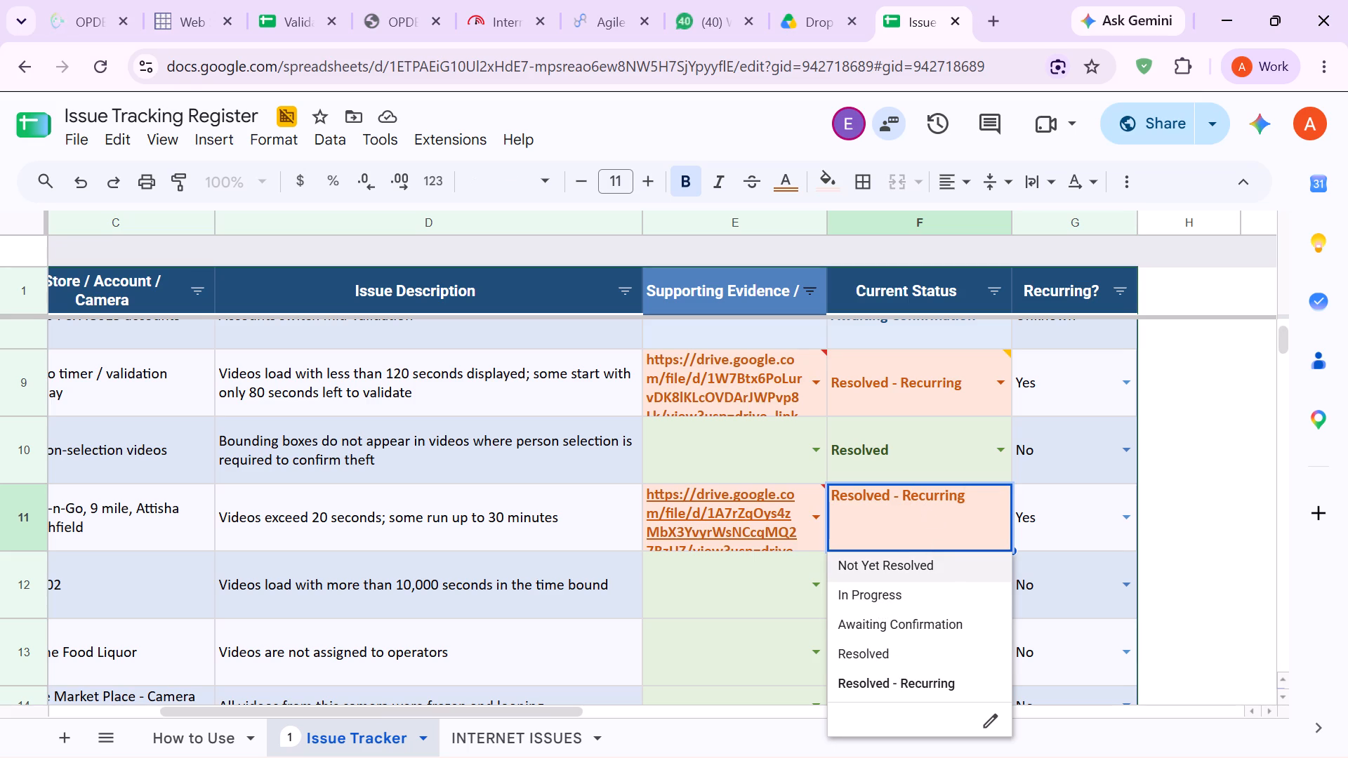
{"action": "left_click", "coordinate": [900, 496]}
{"action": "key", "text": "BackSpace"}
{"action": "key", "text": "BackSpace"}
{"action": "key", "text": "BackSpace"}
{"action": "key", "text": "BackSpace"}
{"action": "key", "text": "BackSpace"}
{"action": "key", "text": "BackSpace"}
{"action": "key", "text": "BackSpace"}
{"action": "key", "text": "BackSpace"}
{"action": "key", "text": "BackSpace"}
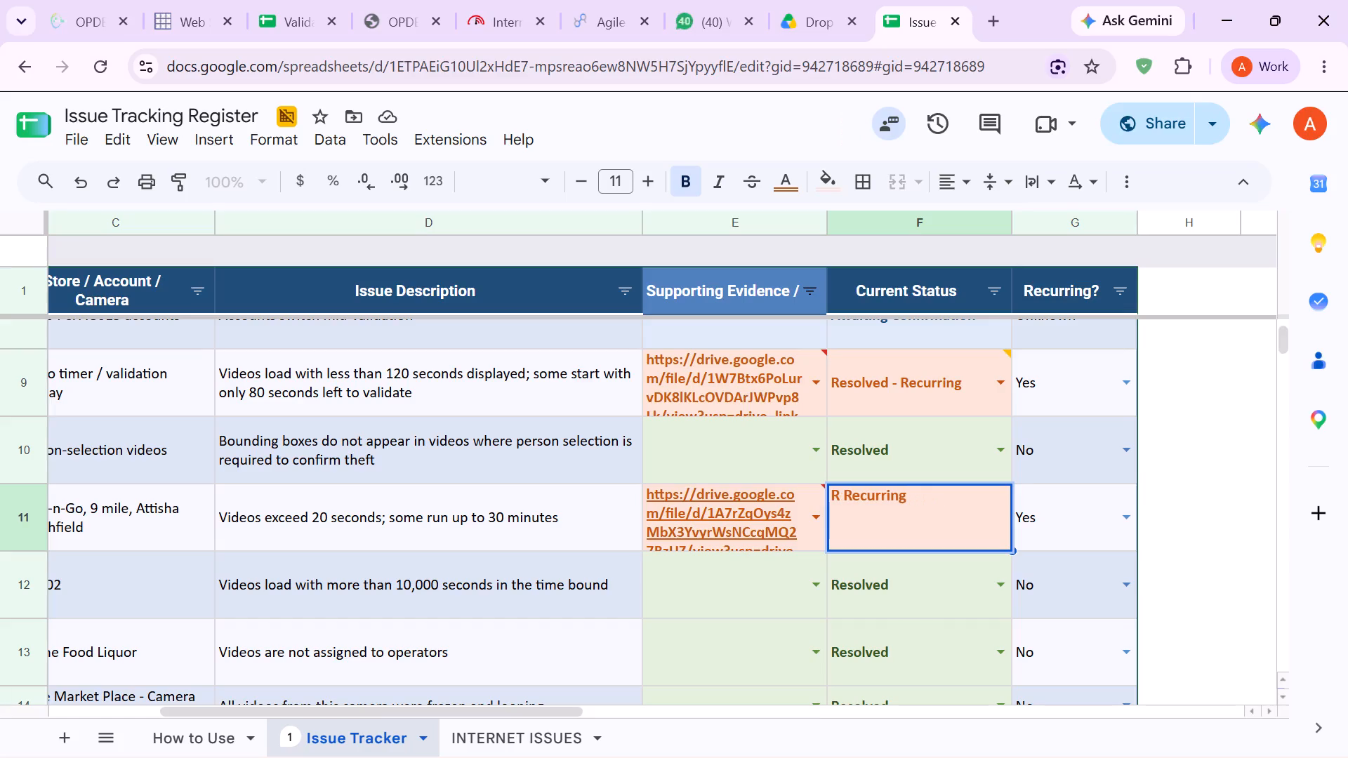
{"action": "key", "text": "BackSpace"}
Set the Current Status of issue 7, the video timer / validation display issue in row 9, to "Recurring".
{"action": "scroll", "coordinate": [970, 464], "scroll_direction": "up", "scroll_amount": 1}
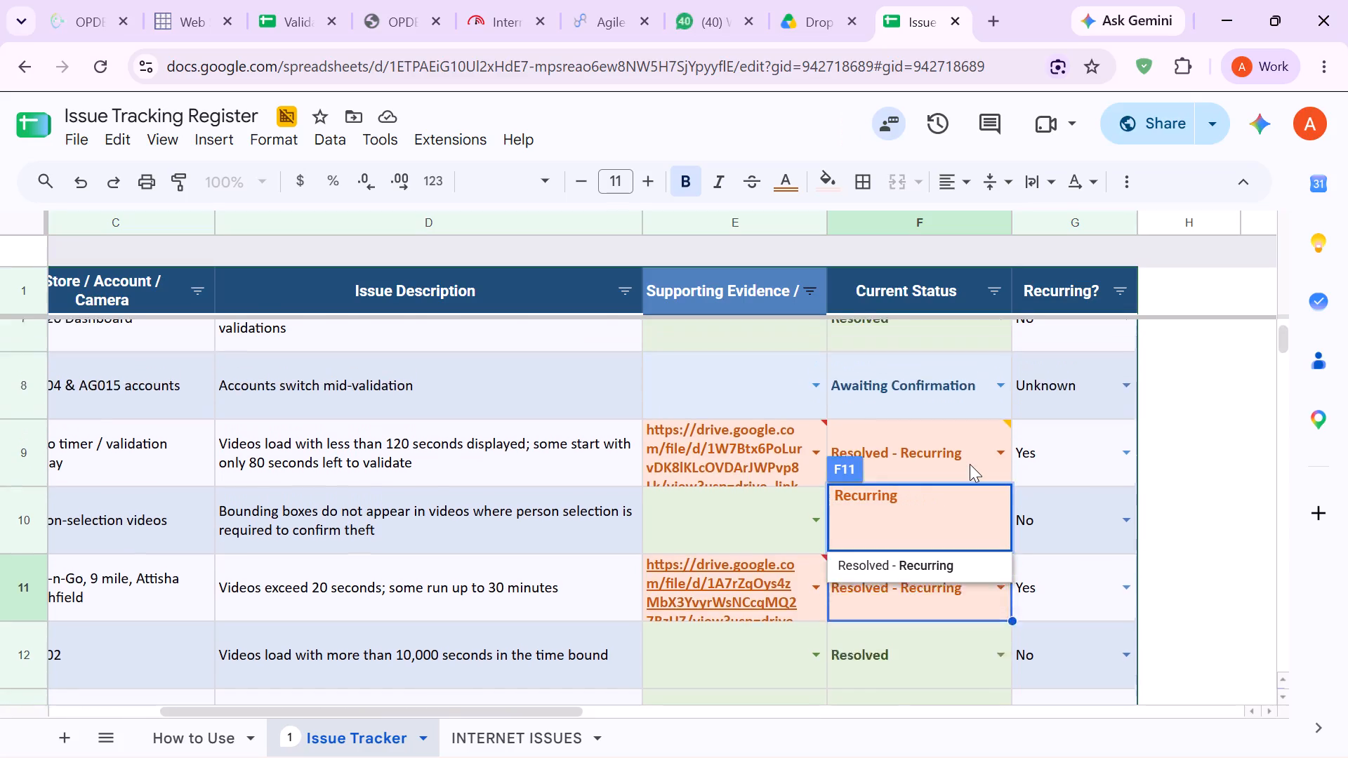
{"action": "scroll", "coordinate": [970, 464], "scroll_direction": "up", "scroll_amount": 1}
{"action": "scroll", "coordinate": [925, 392], "scroll_direction": "up", "scroll_amount": 3}
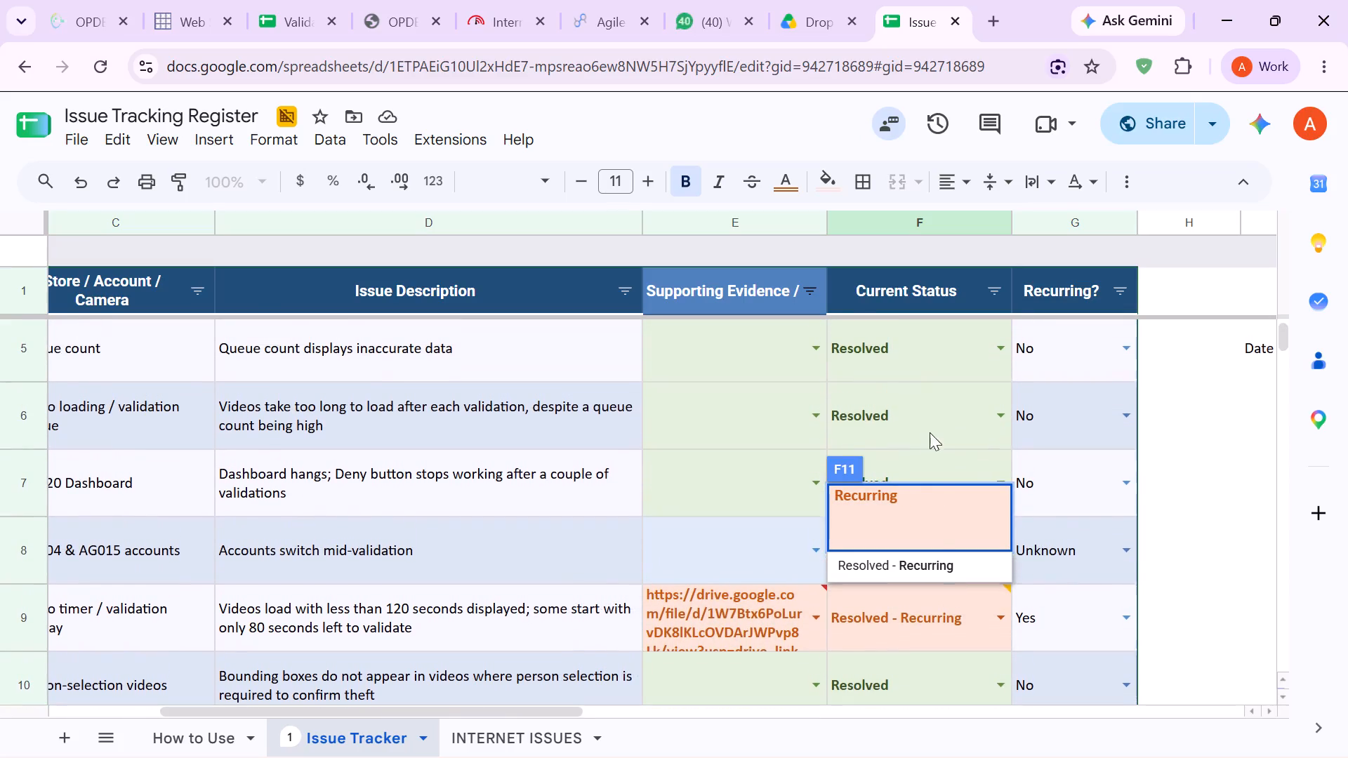
{"action": "left_click", "coordinate": [982, 620]}
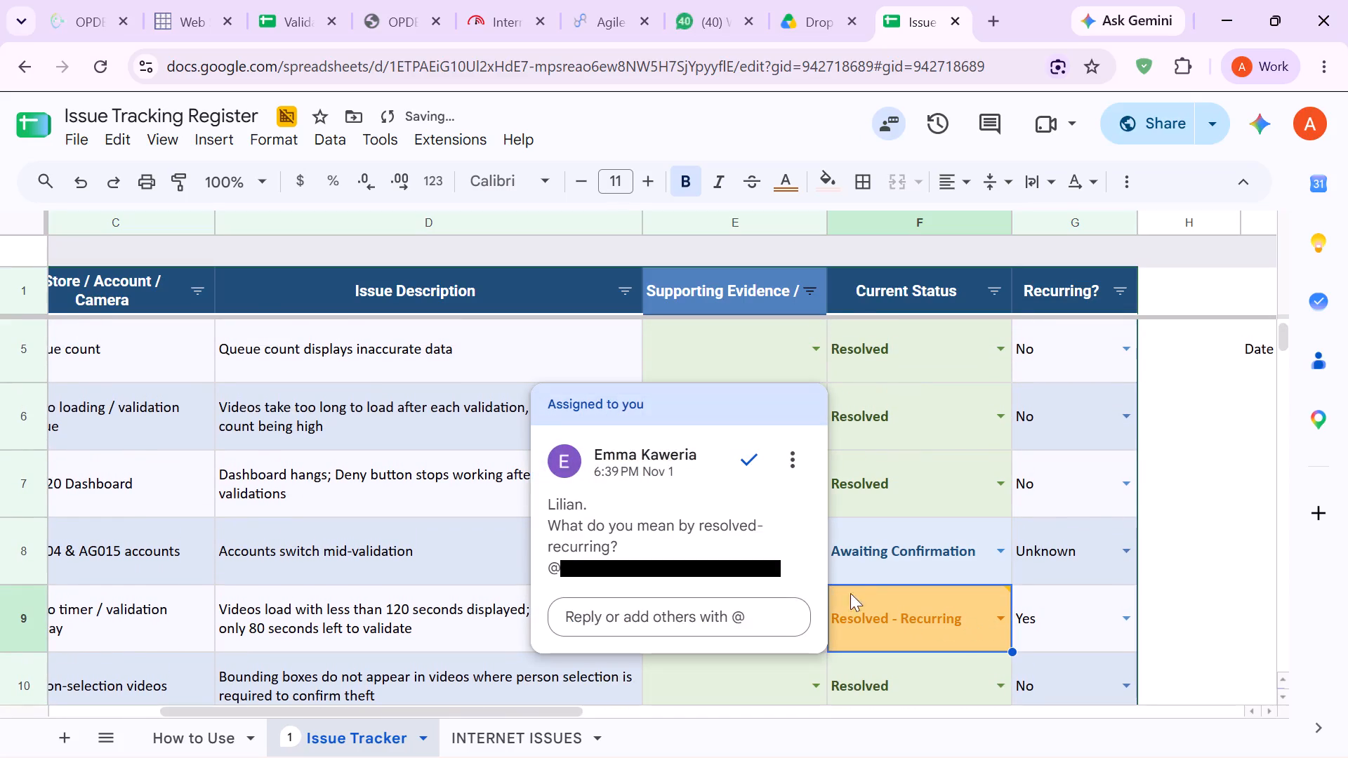
{"action": "scroll", "coordinate": [793, 568], "scroll_direction": "down", "scroll_amount": 2}
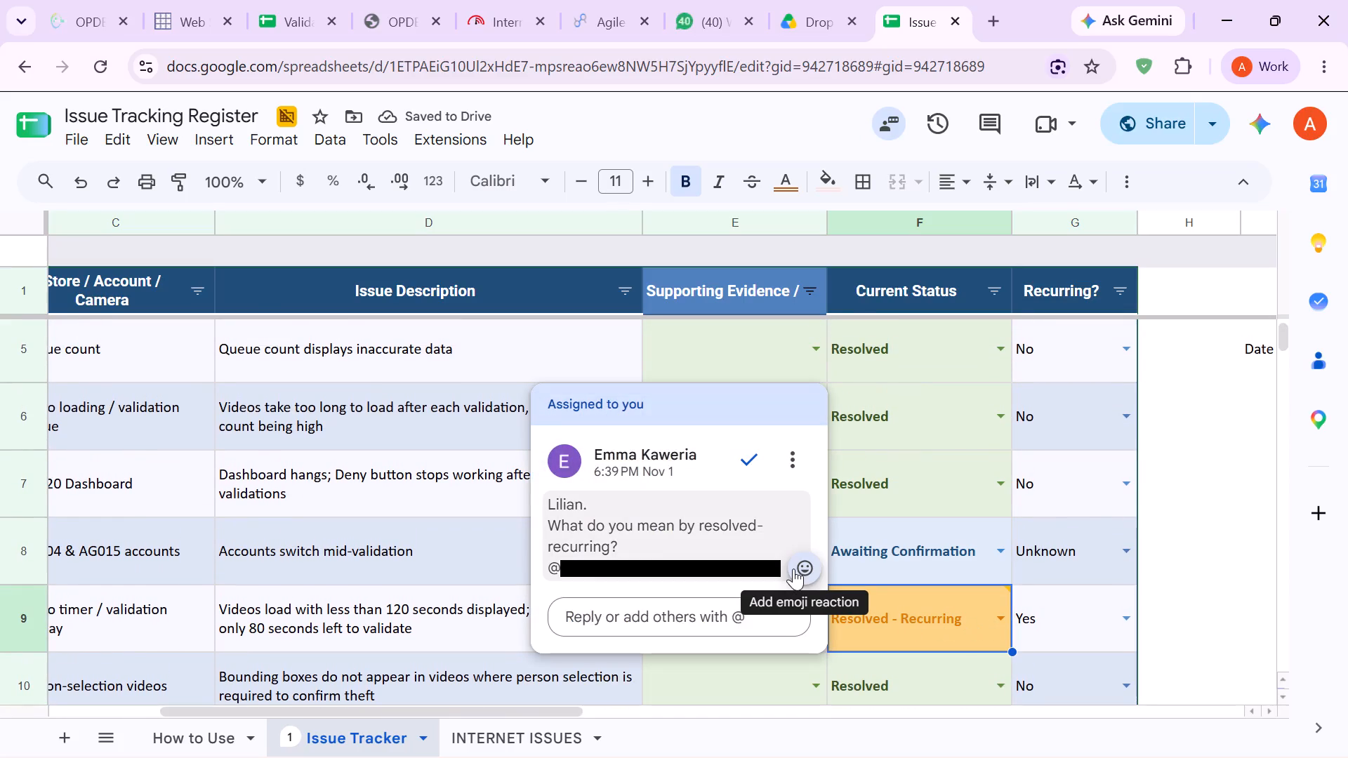
{"action": "left_click", "coordinate": [932, 611]}
{"action": "left_click", "coordinate": [1007, 616]}
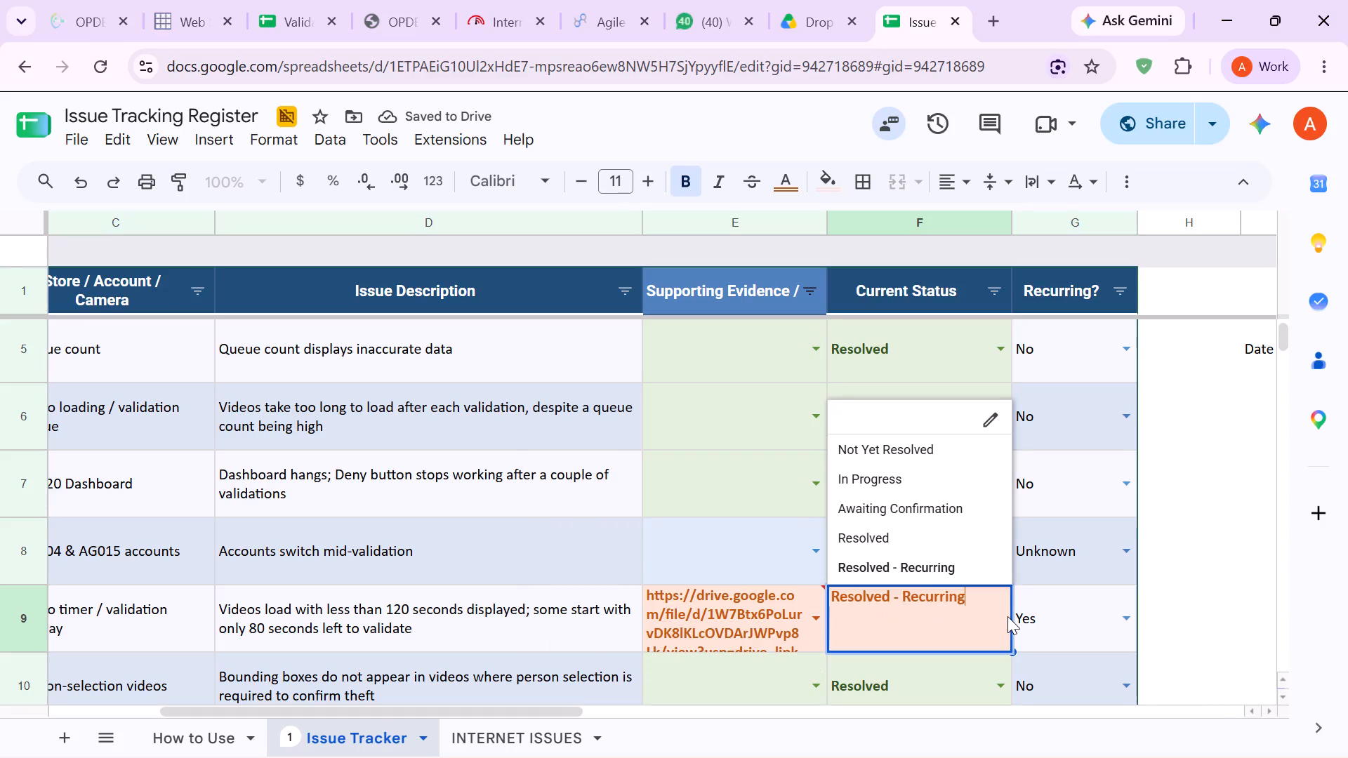
{"action": "left_click", "coordinate": [939, 616]}
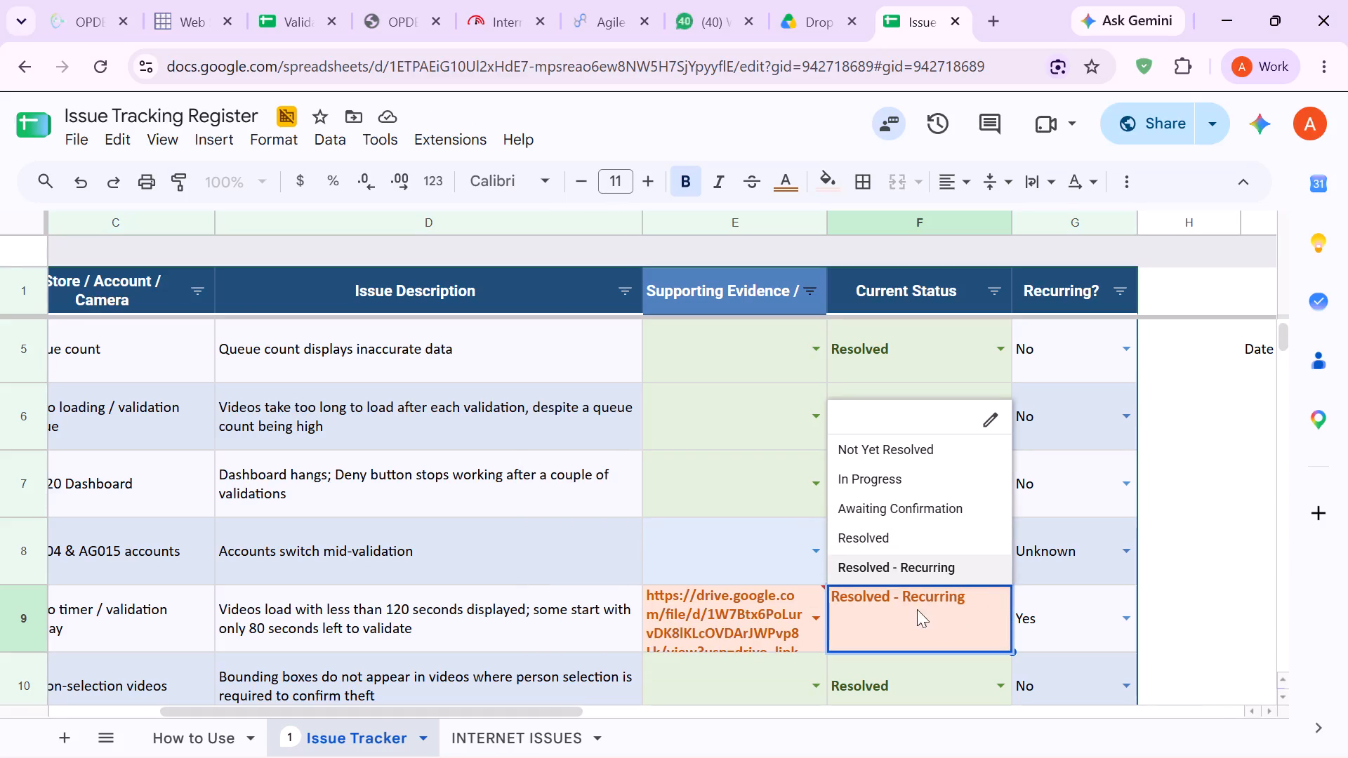
{"action": "left_click", "coordinate": [906, 601]}
{"action": "left_click", "coordinate": [901, 597]}
{"action": "key", "text": "BackSpace"}
{"action": "key", "text": "BackSpace"}
{"action": "key", "text": "BackSpace"}
{"action": "key", "text": "BackSpace"}
{"action": "key", "text": "BackSpace"}
{"action": "key", "text": "BackSpace"}
{"action": "key", "text": "BackSpace"}
{"action": "key", "text": "BackSpace"}
{"action": "key", "text": "BackSpace"}
{"action": "key", "text": "BackSpace"}
{"action": "key", "text": "BackSpace"}
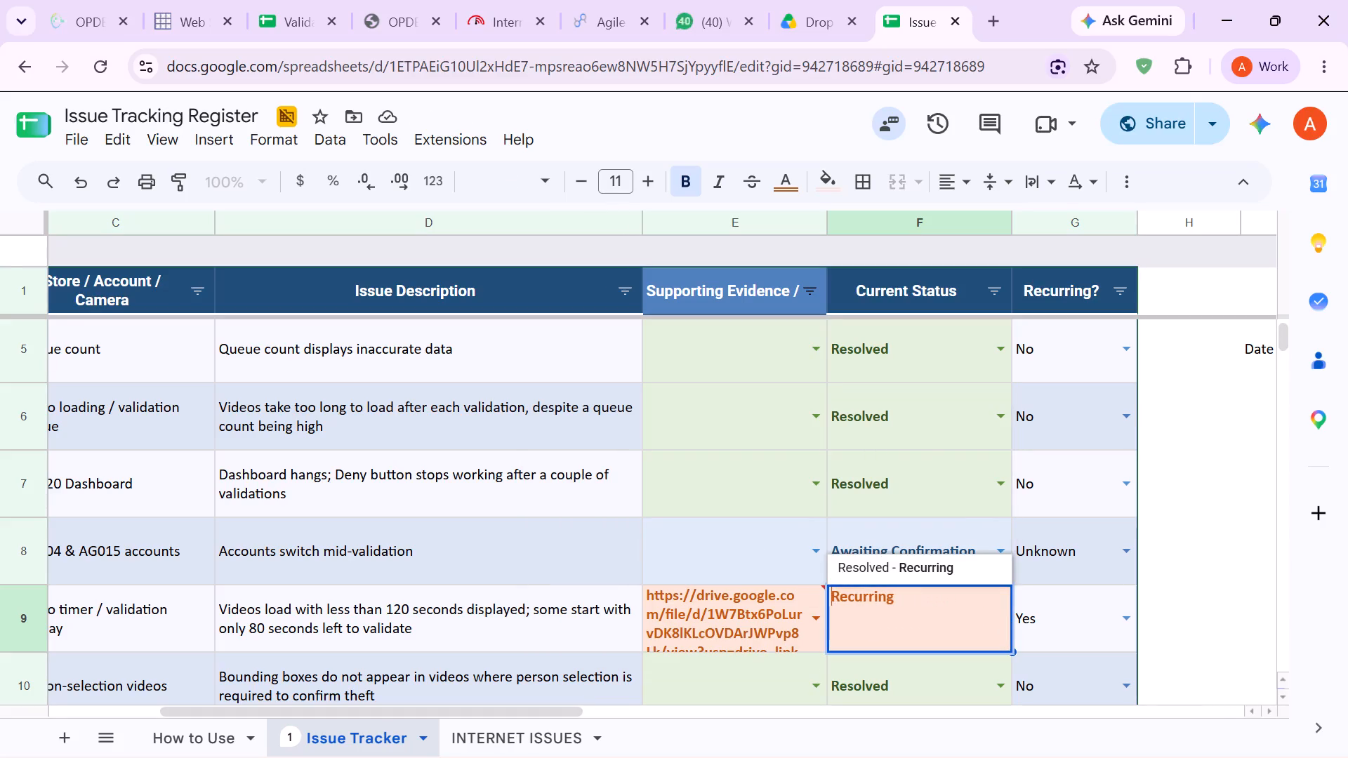
{"action": "left_click", "coordinate": [1206, 591]}
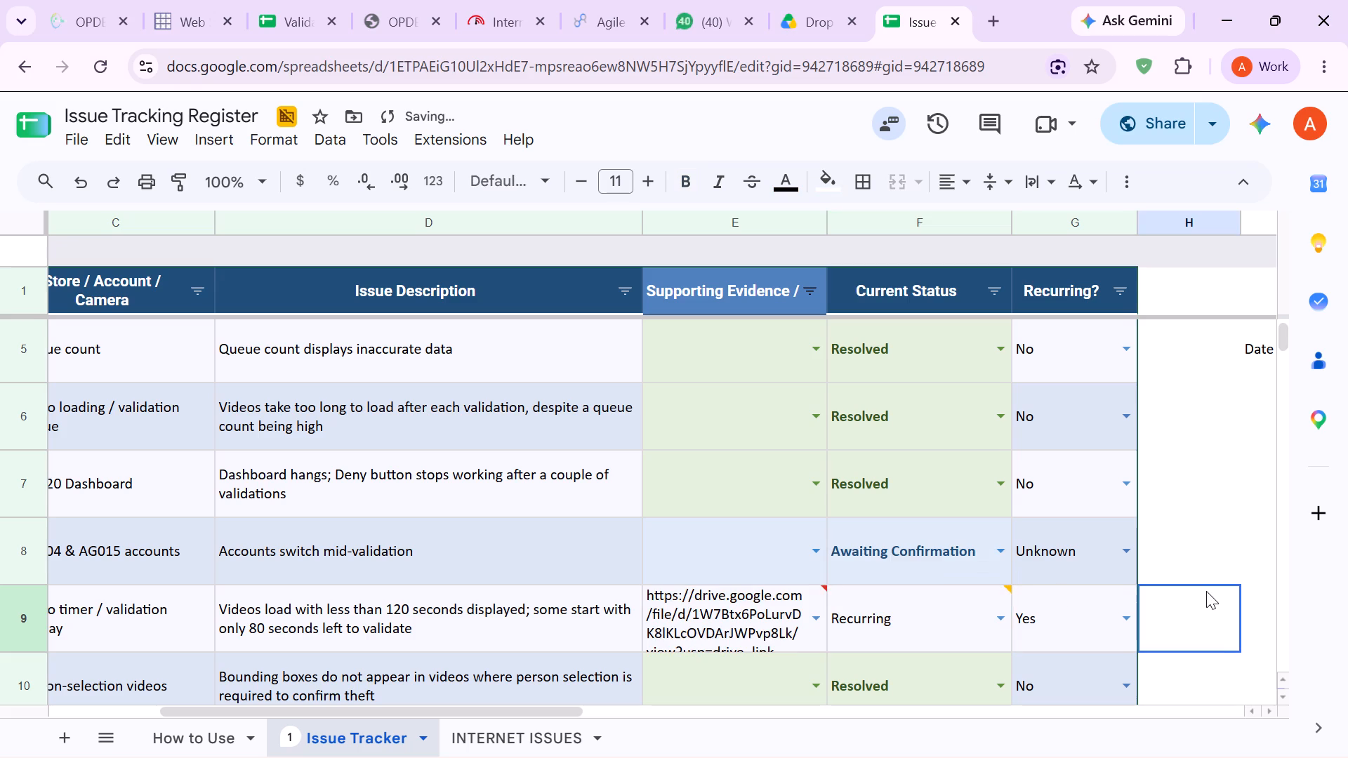
Check the edited Current Status cells in rows 9 and 11 and save the register.
{"action": "scroll", "coordinate": [990, 559], "scroll_direction": "down", "scroll_amount": 2}
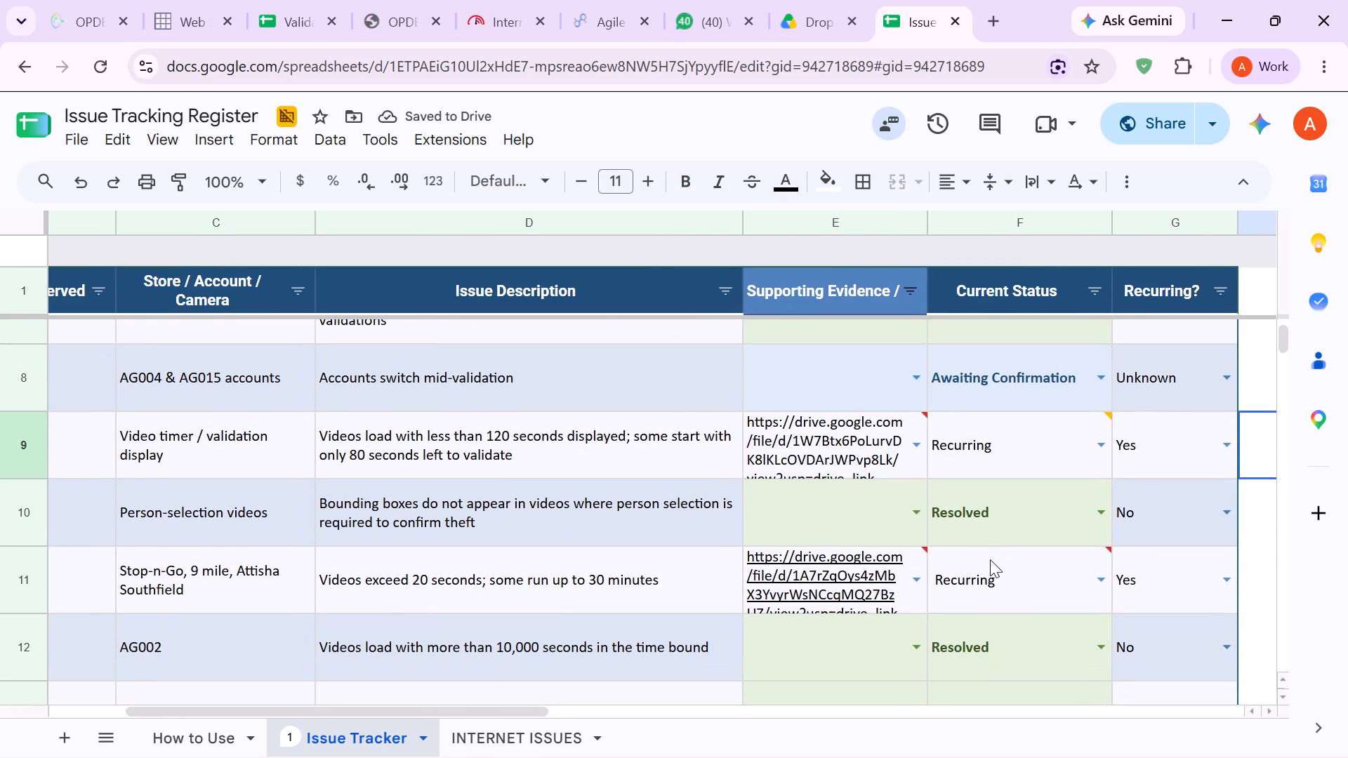
{"action": "key", "text": "ctrl+s"}
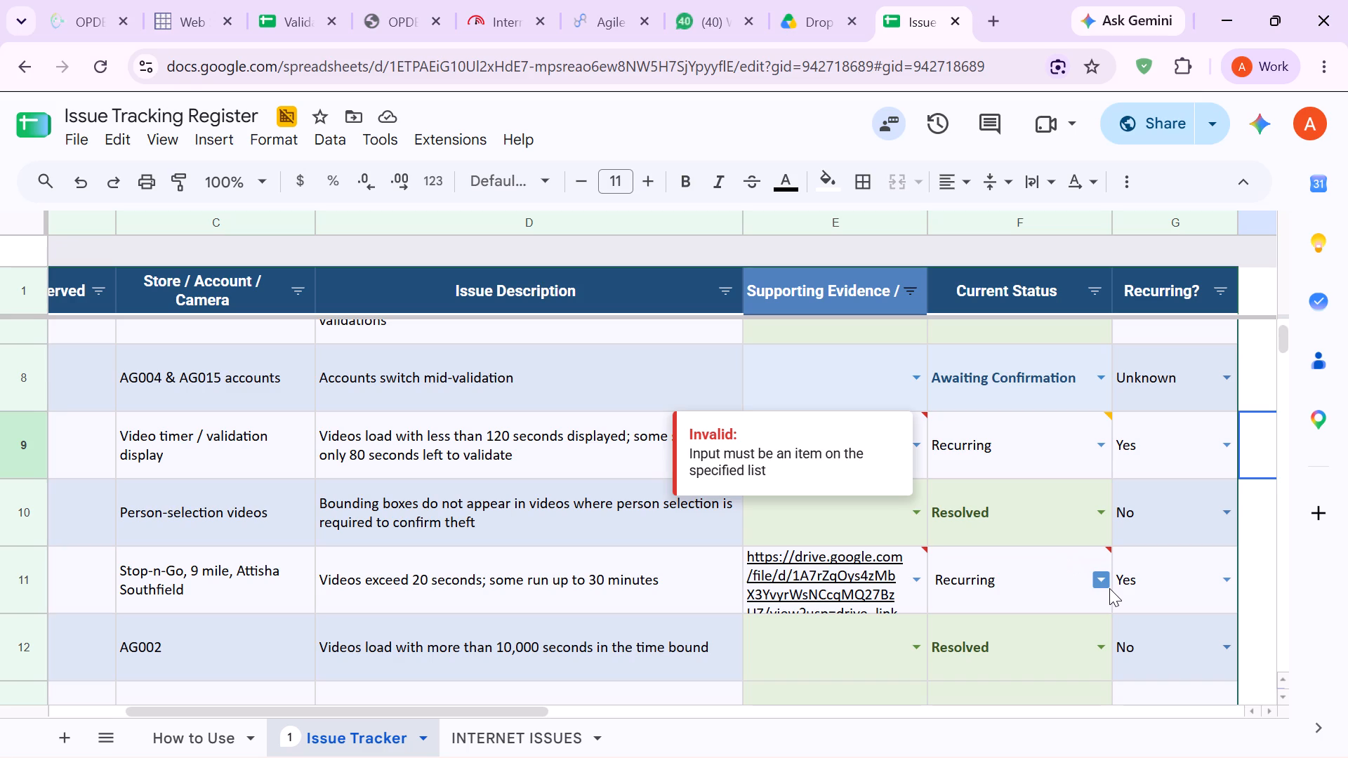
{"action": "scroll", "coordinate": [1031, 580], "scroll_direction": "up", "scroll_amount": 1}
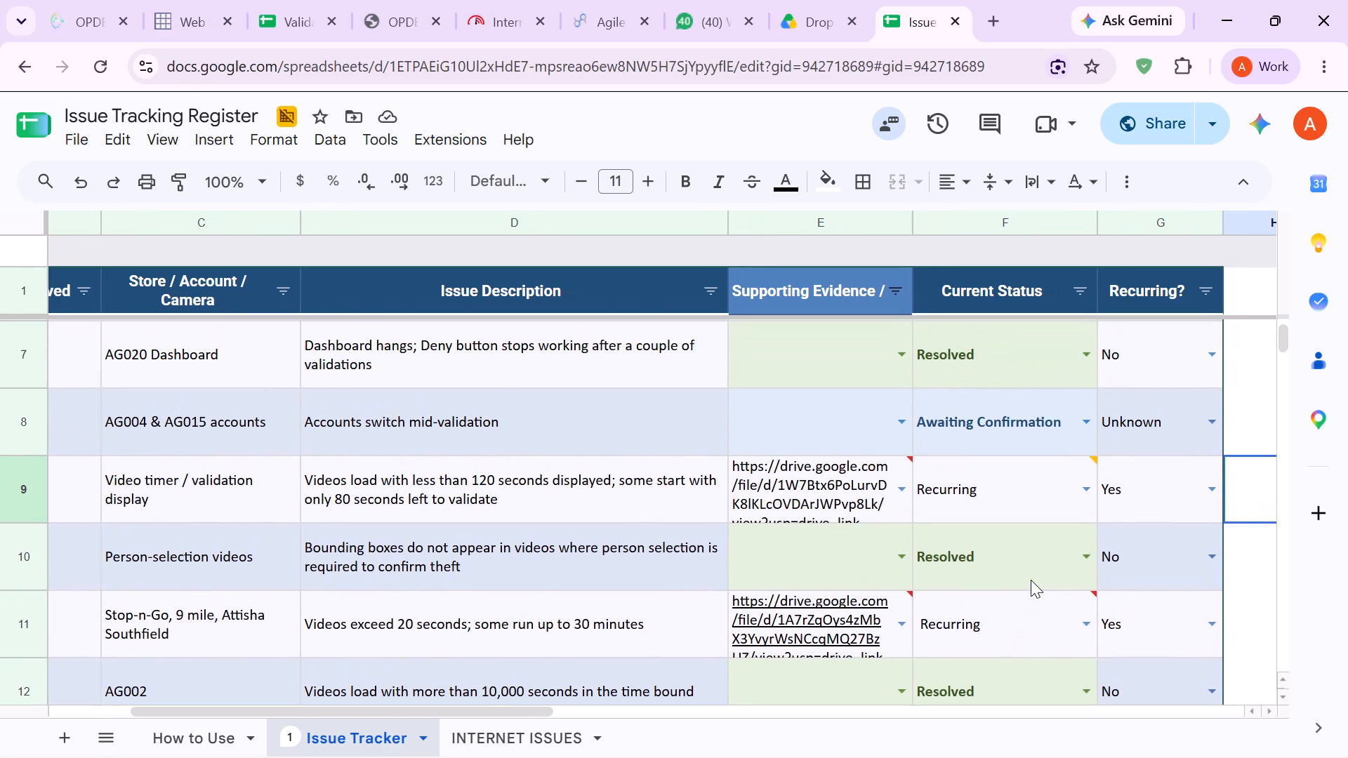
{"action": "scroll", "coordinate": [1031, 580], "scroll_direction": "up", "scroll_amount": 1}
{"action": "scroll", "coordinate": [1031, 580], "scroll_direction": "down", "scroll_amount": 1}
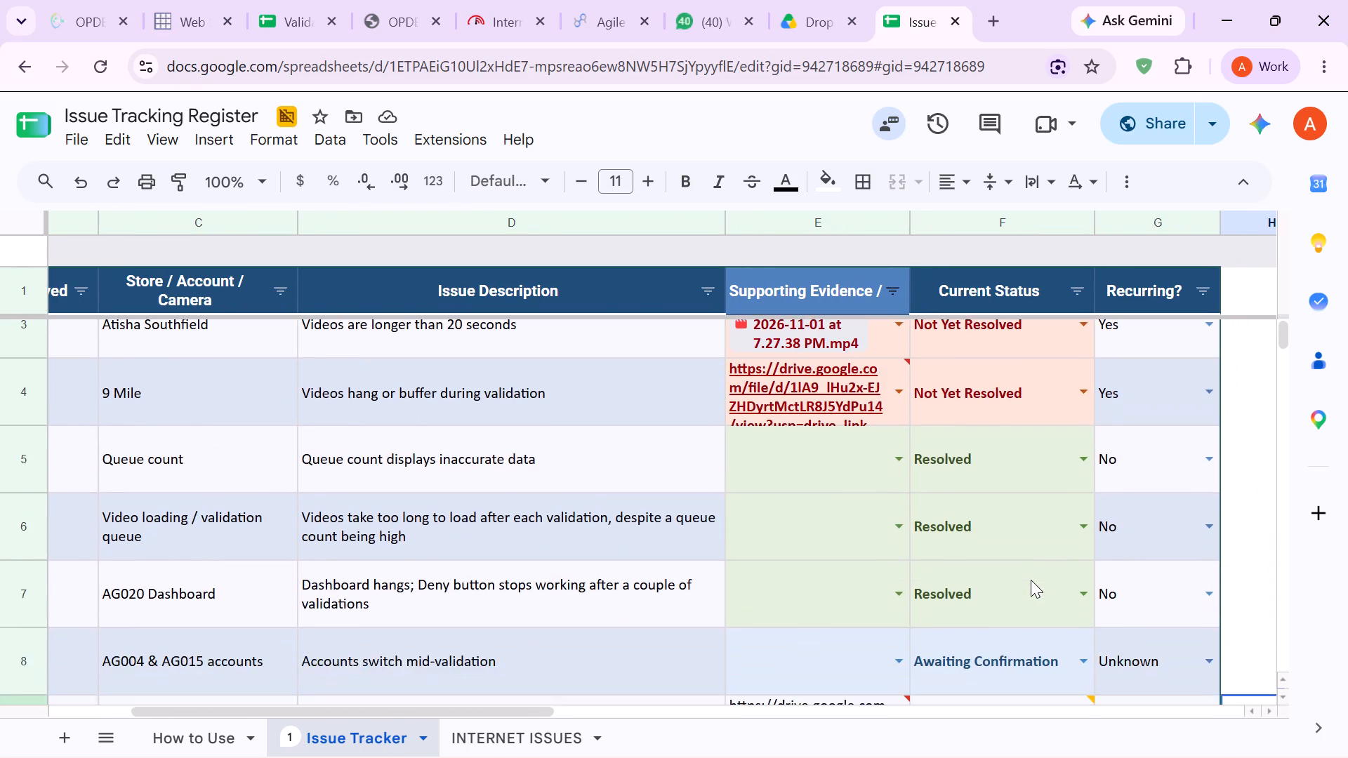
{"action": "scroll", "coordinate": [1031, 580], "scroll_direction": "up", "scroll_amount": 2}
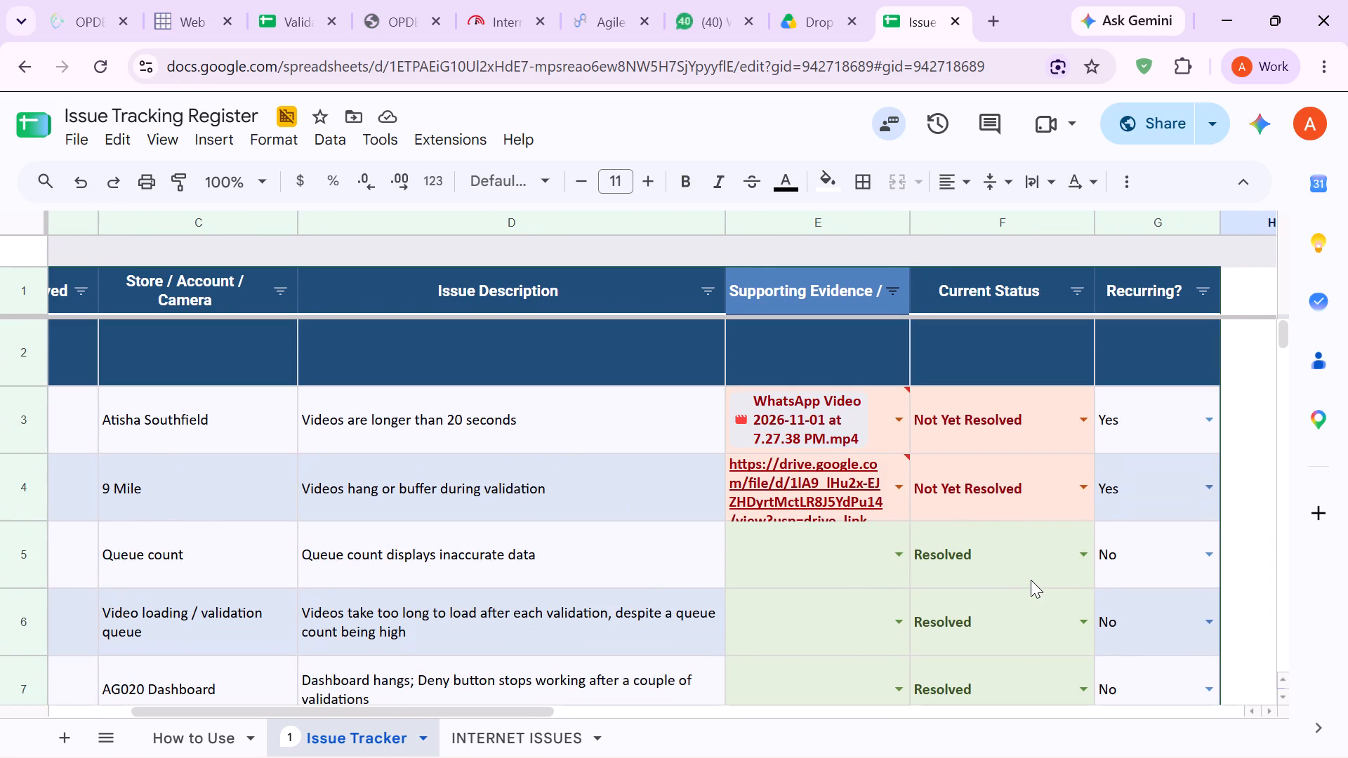
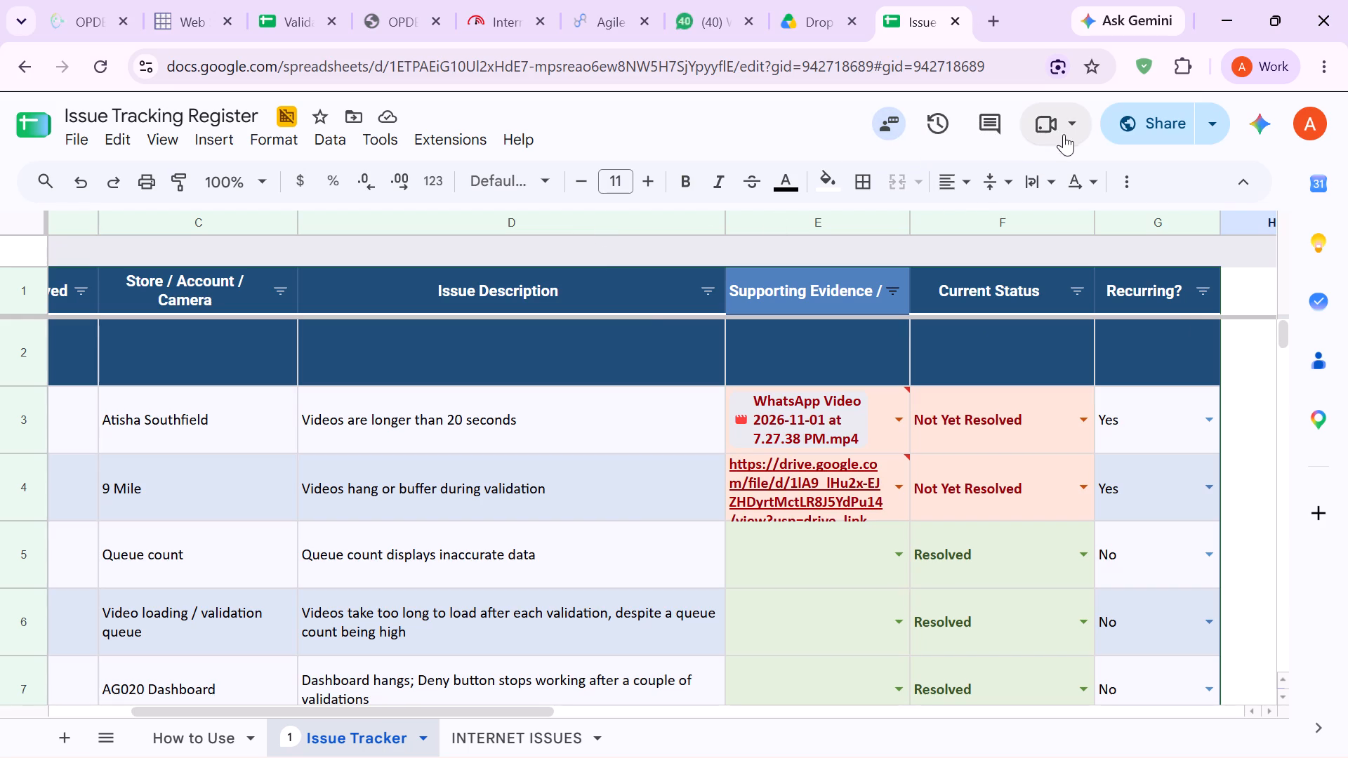
Review who has access to the Issue Tracking Register and its general link access in the sharing settings.
{"action": "left_click", "coordinate": [1210, 130]}
{"action": "left_click_drag", "start_coordinate": [1234, 144], "coordinate": [1230, 125]}
{"action": "left_click", "coordinate": [1222, 125]}
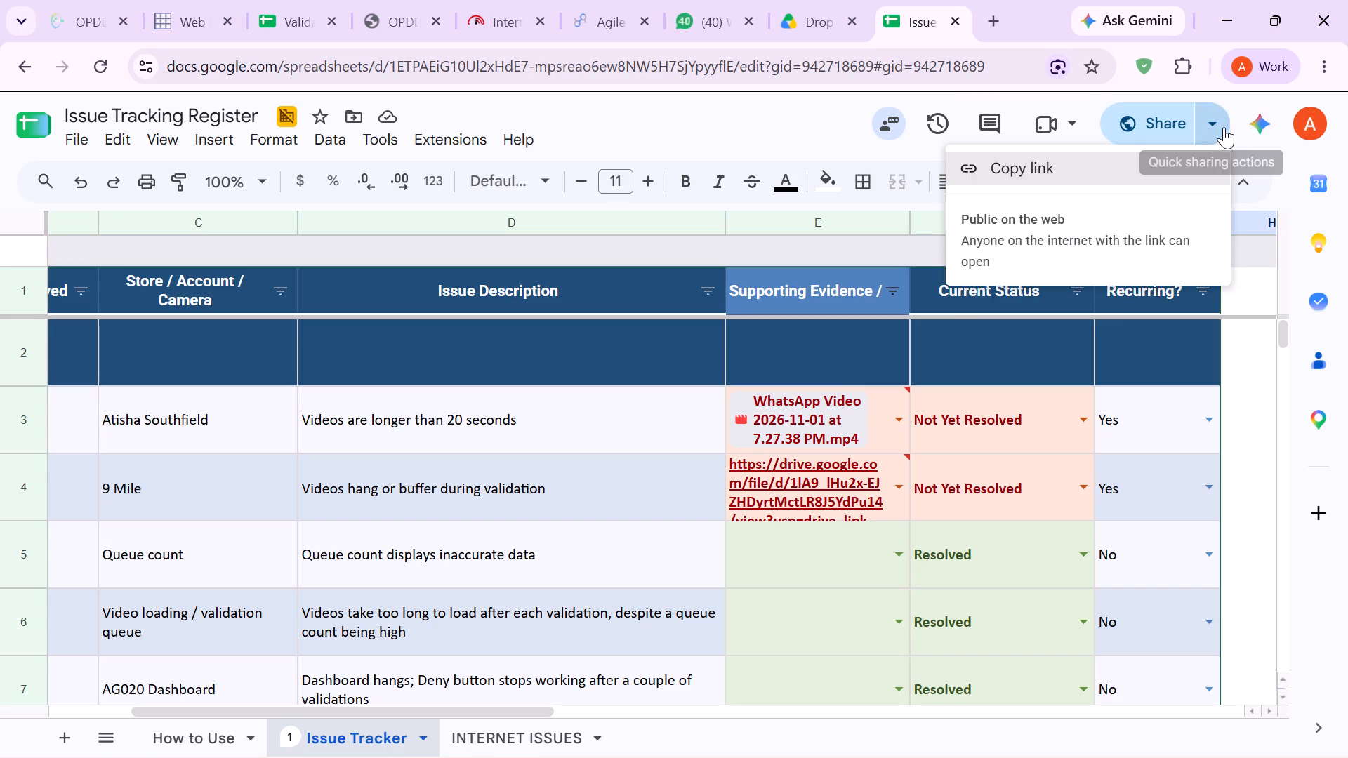
{"action": "left_click_drag", "start_coordinate": [1240, 161], "coordinate": [1163, 131]}
{"action": "left_click", "coordinate": [1163, 131]}
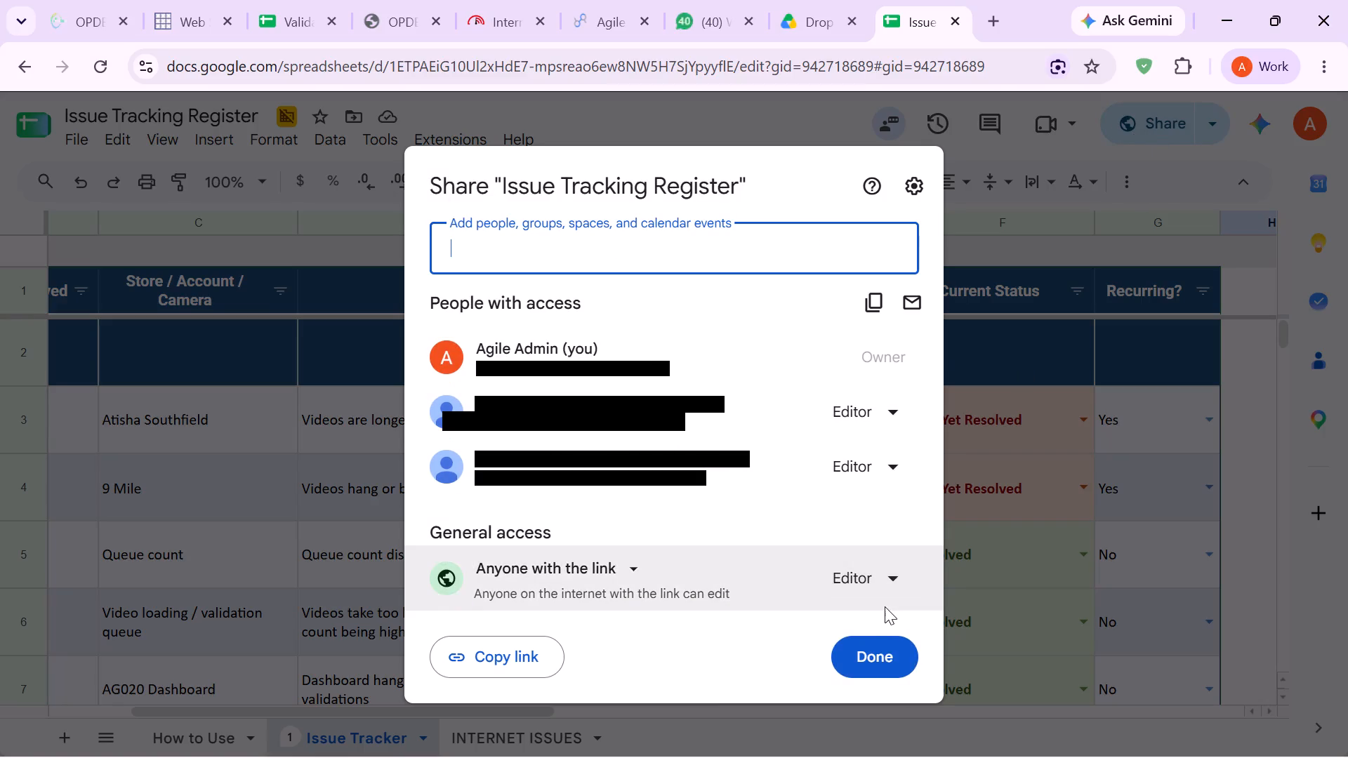
{"action": "left_click", "coordinate": [887, 652]}
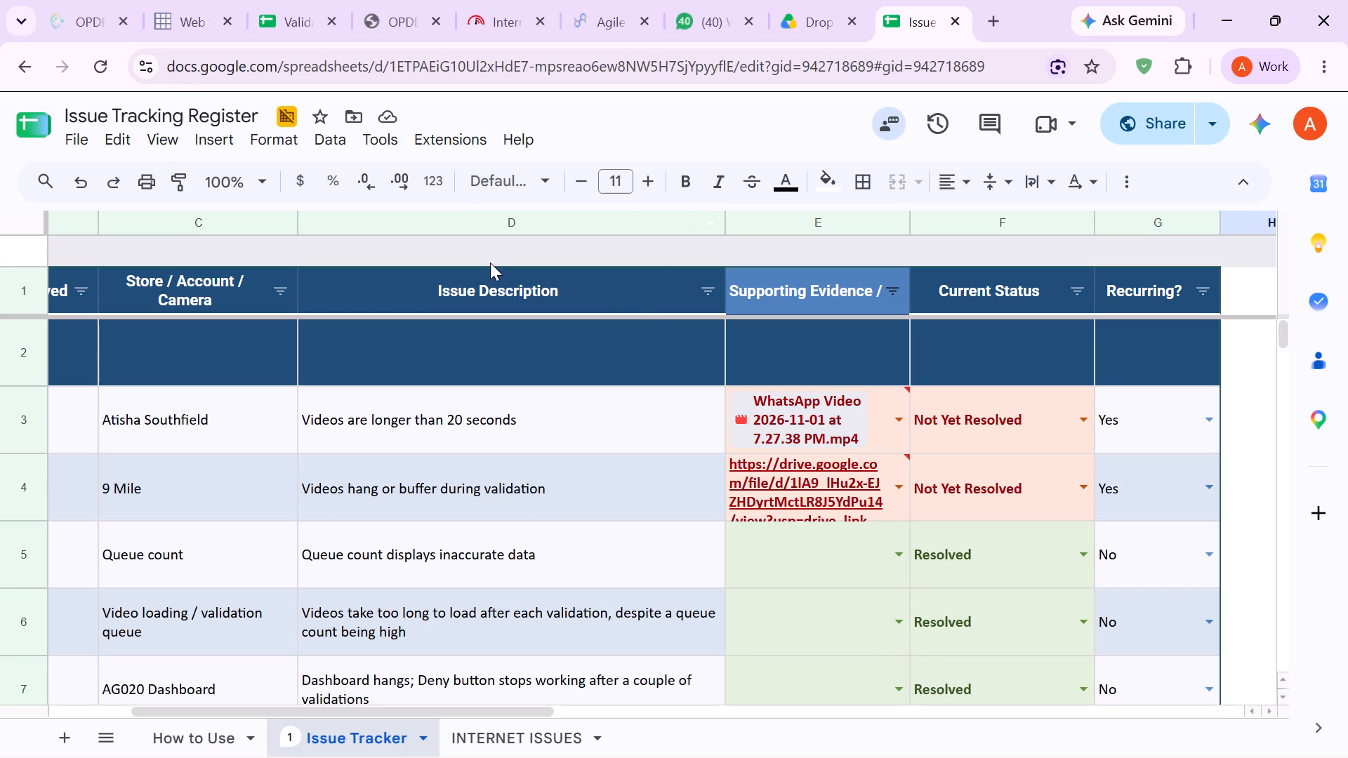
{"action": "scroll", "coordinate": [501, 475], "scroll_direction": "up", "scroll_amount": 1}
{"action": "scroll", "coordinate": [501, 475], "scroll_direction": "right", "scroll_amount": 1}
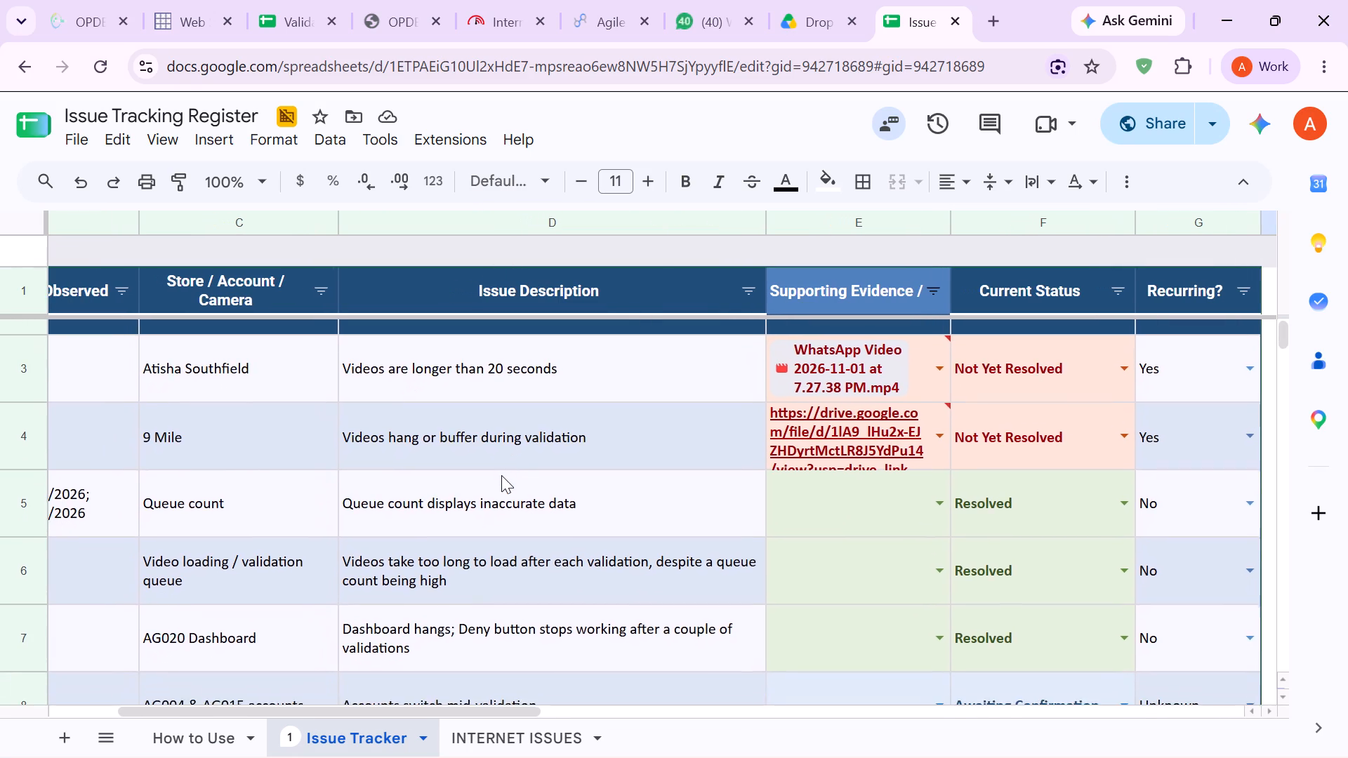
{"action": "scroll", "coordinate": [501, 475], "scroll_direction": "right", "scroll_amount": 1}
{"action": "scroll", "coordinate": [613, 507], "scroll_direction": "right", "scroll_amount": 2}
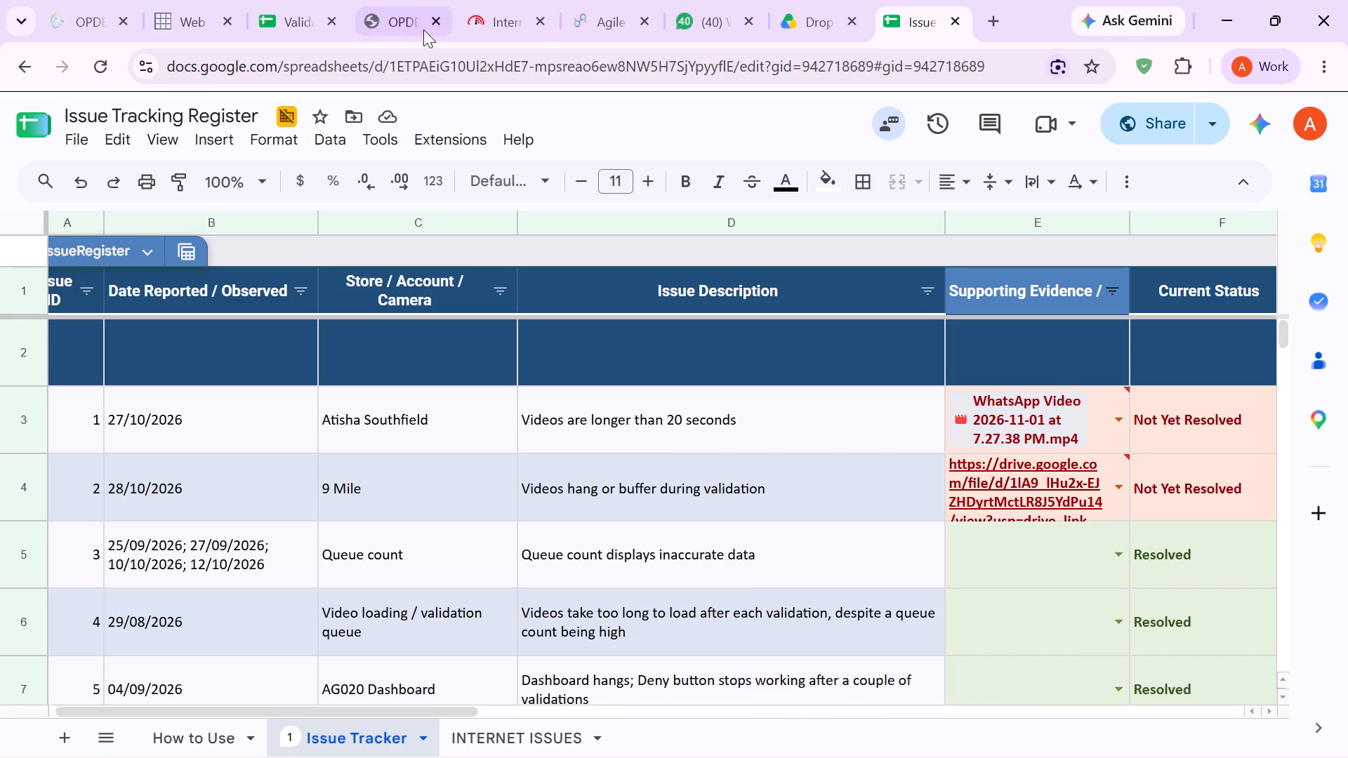
Switch to Google Drive and open member management for the Issue Tracker shared drive.
{"action": "left_click", "coordinate": [825, 21]}
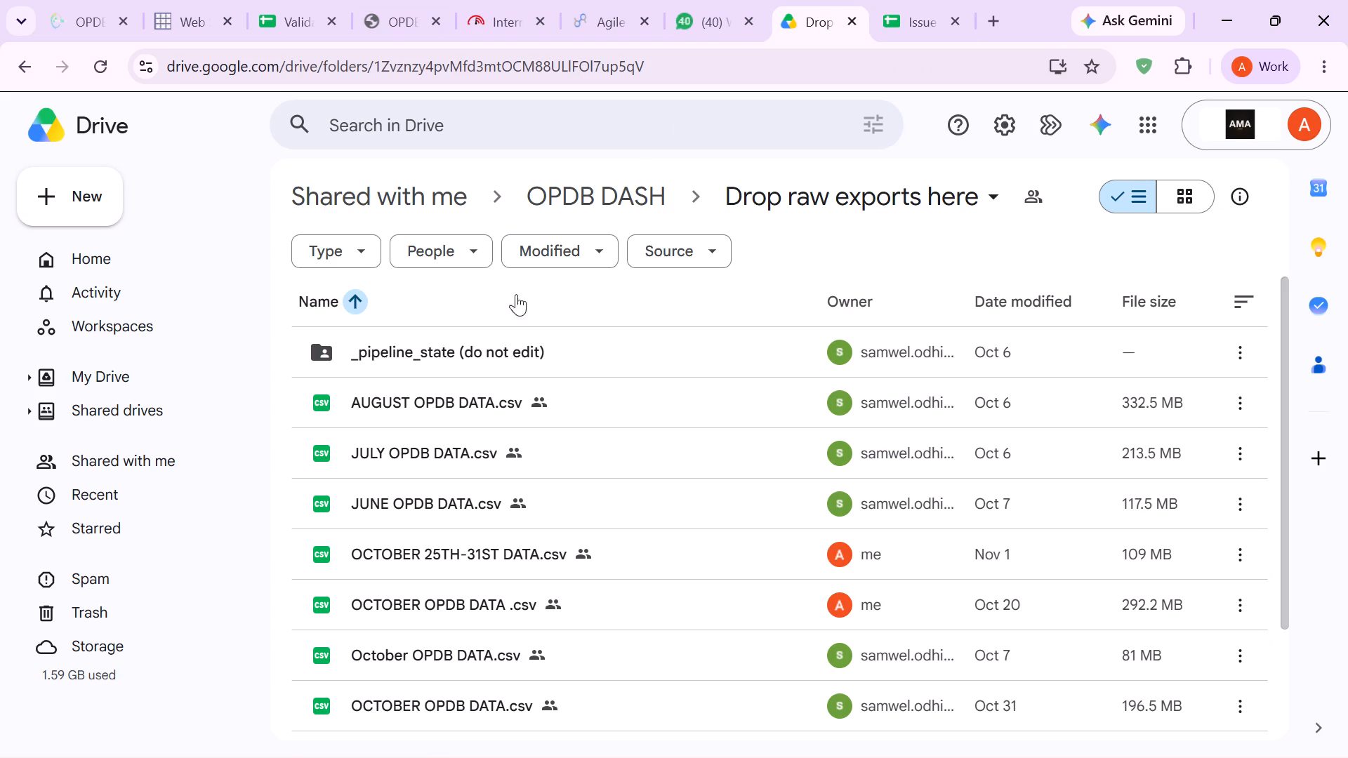
{"action": "left_click", "coordinate": [125, 408]}
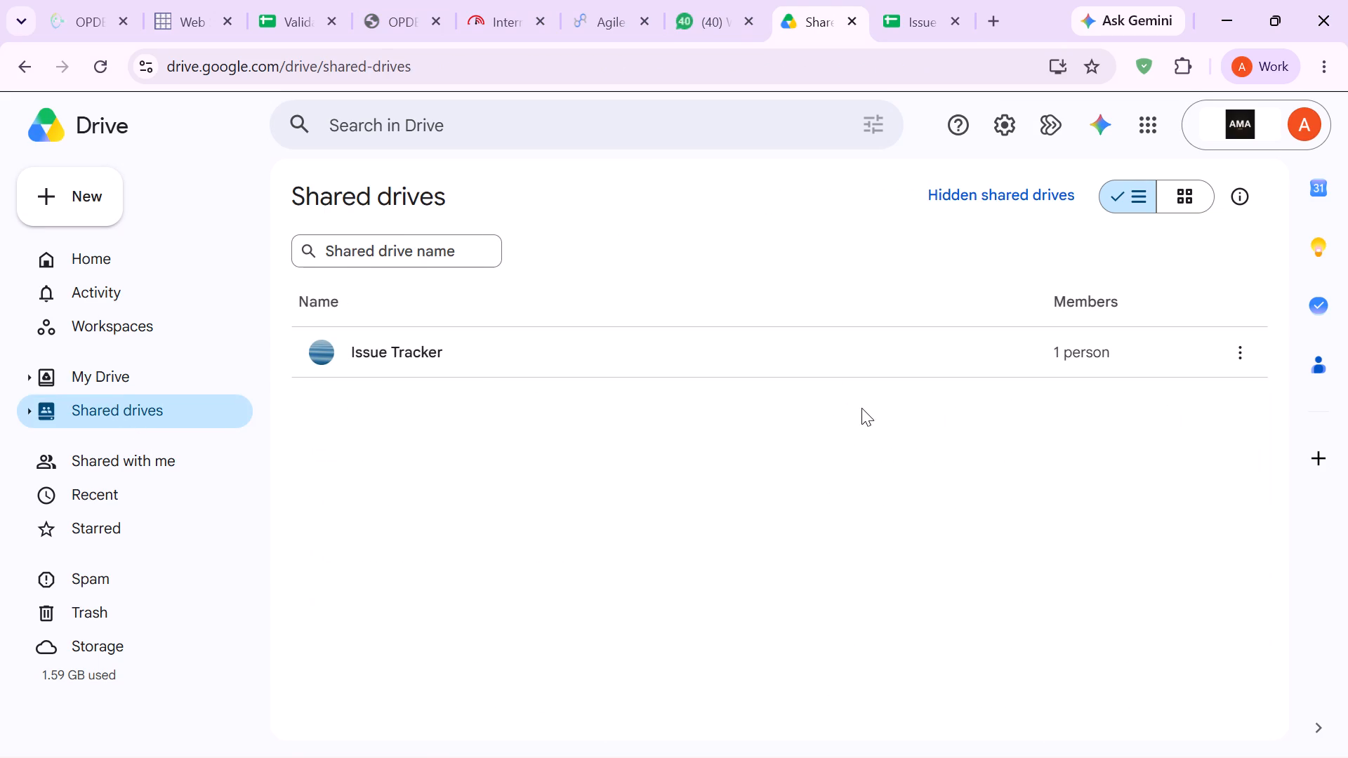
{"action": "left_click", "coordinate": [1229, 344]}
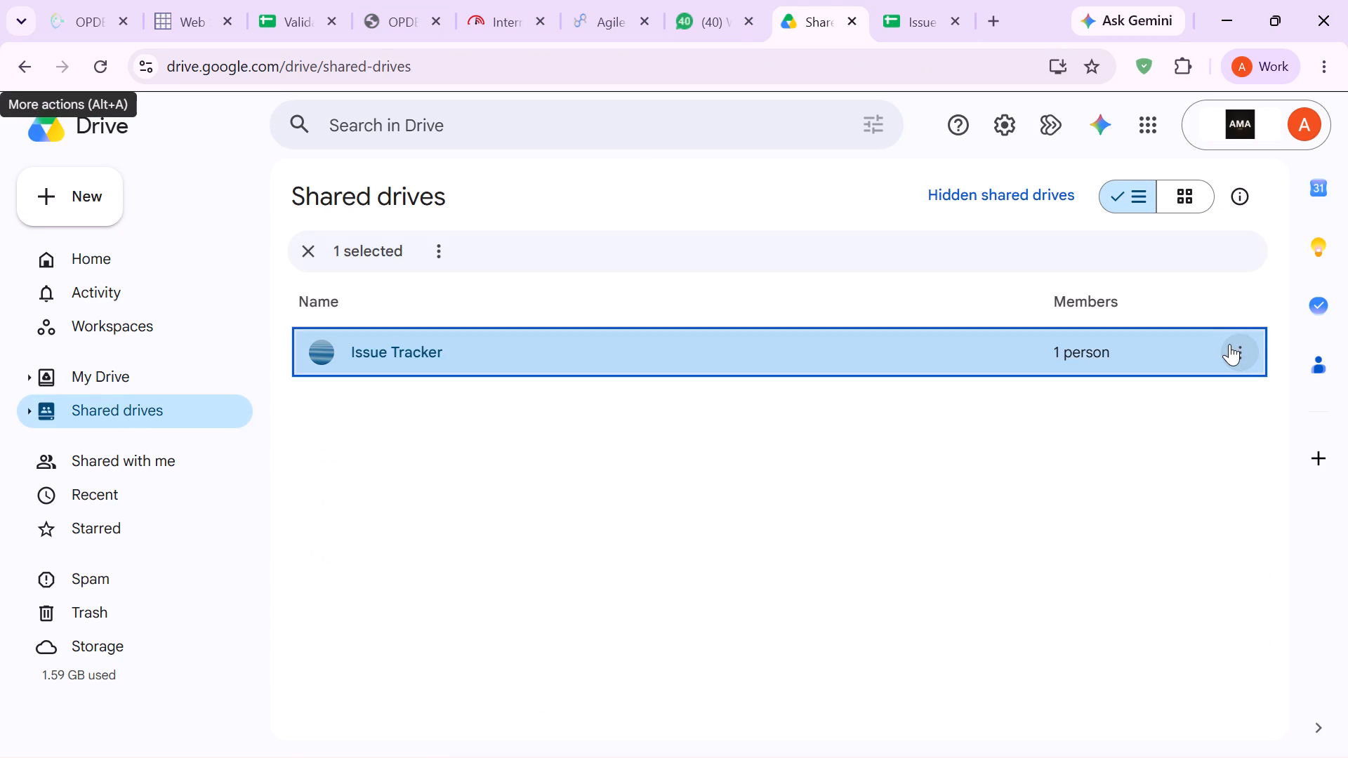
{"action": "left_click", "coordinate": [1234, 351]}
{"action": "left_click", "coordinate": [1234, 351]}
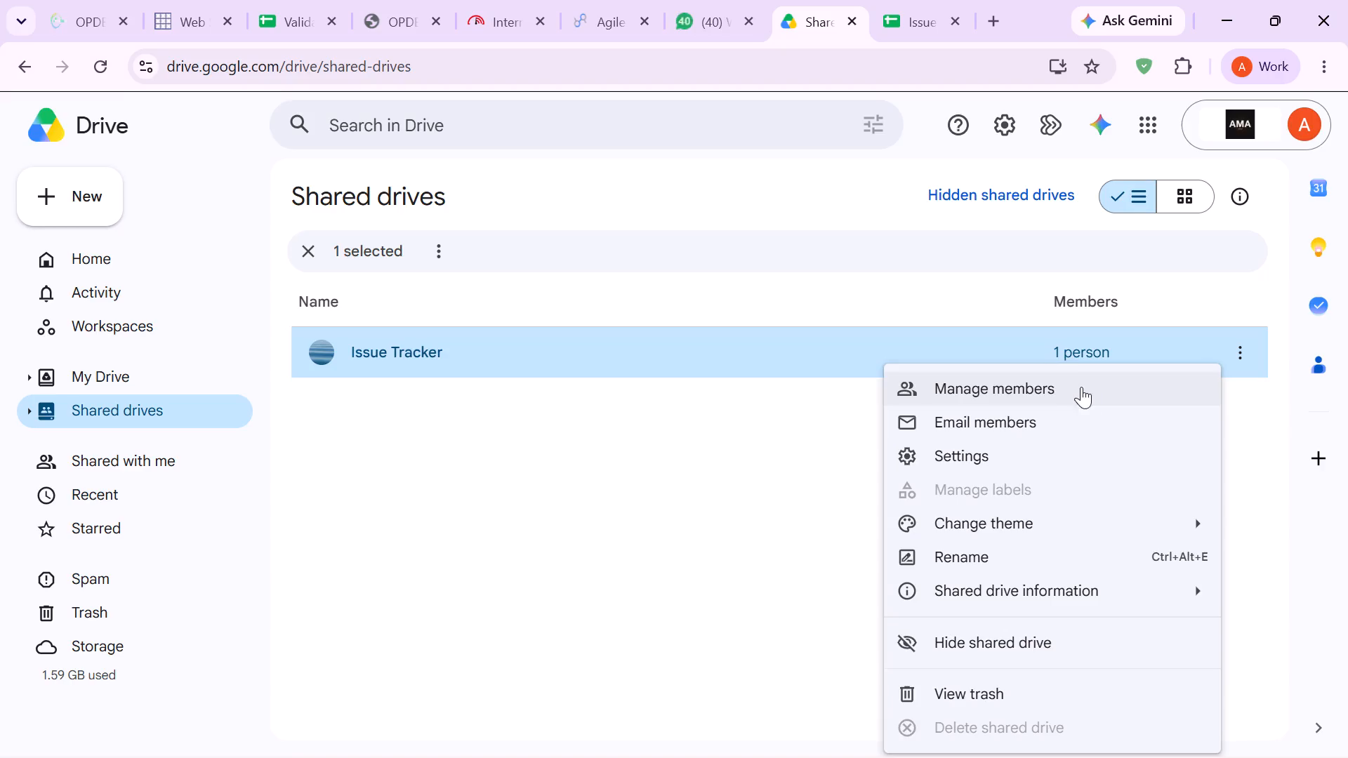
{"action": "left_click", "coordinate": [1070, 387]}
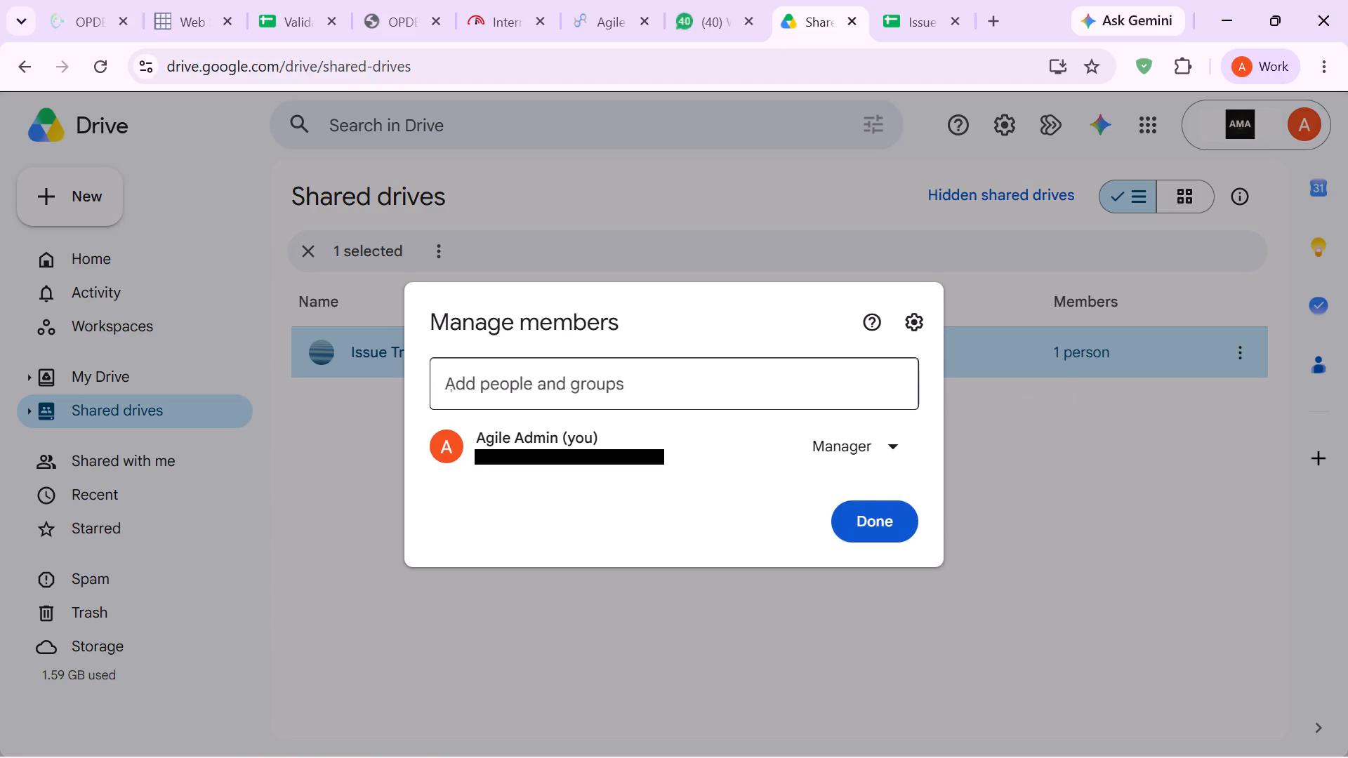
Add the suggested contact with the "e" avatar to the Issue Tracker shared drive as Content manager, with notification.
{"action": "left_click", "coordinate": [883, 441]}
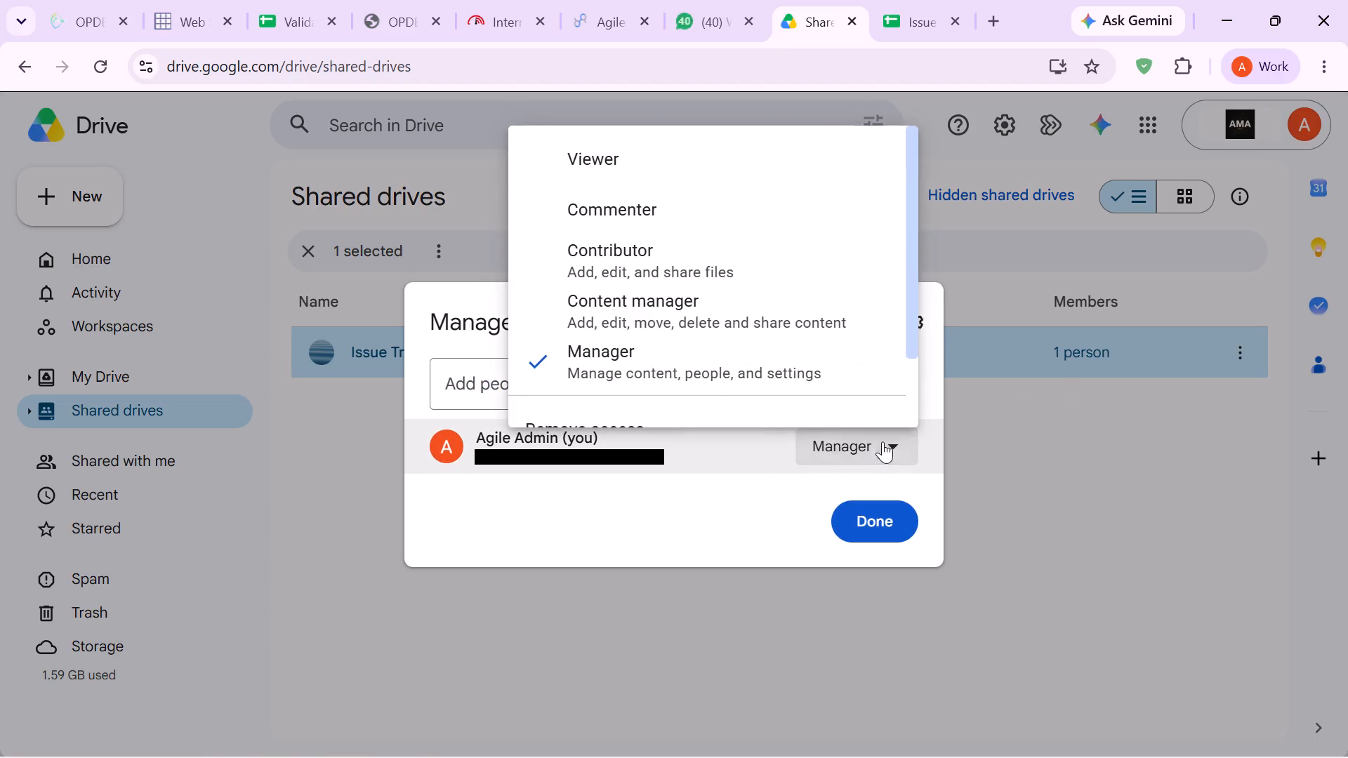
{"action": "left_click", "coordinate": [490, 386]}
{"action": "type", "text": "emm"}
{"action": "left_click", "coordinate": [490, 386]}
{"action": "left_click", "coordinate": [490, 386]}
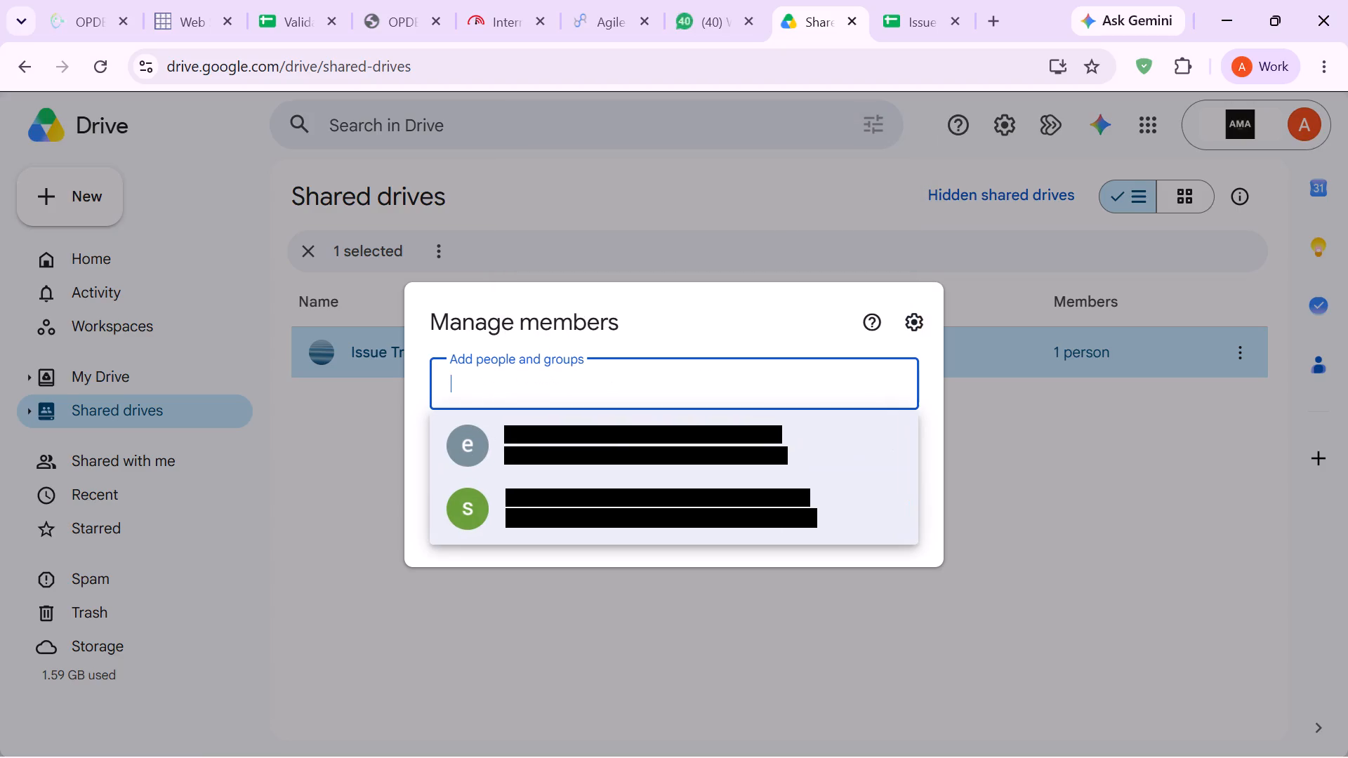
{"action": "left_click", "coordinate": [538, 447]}
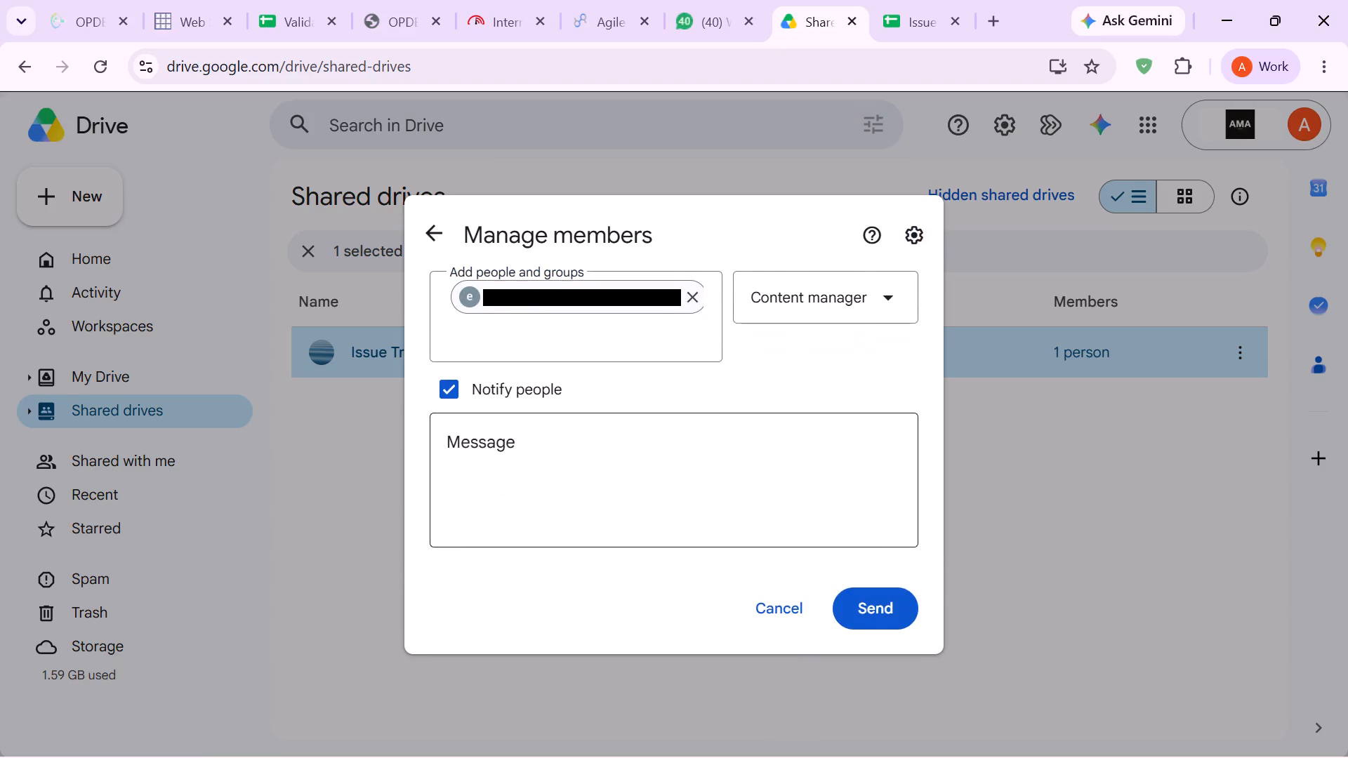
{"action": "left_click", "coordinate": [887, 300]}
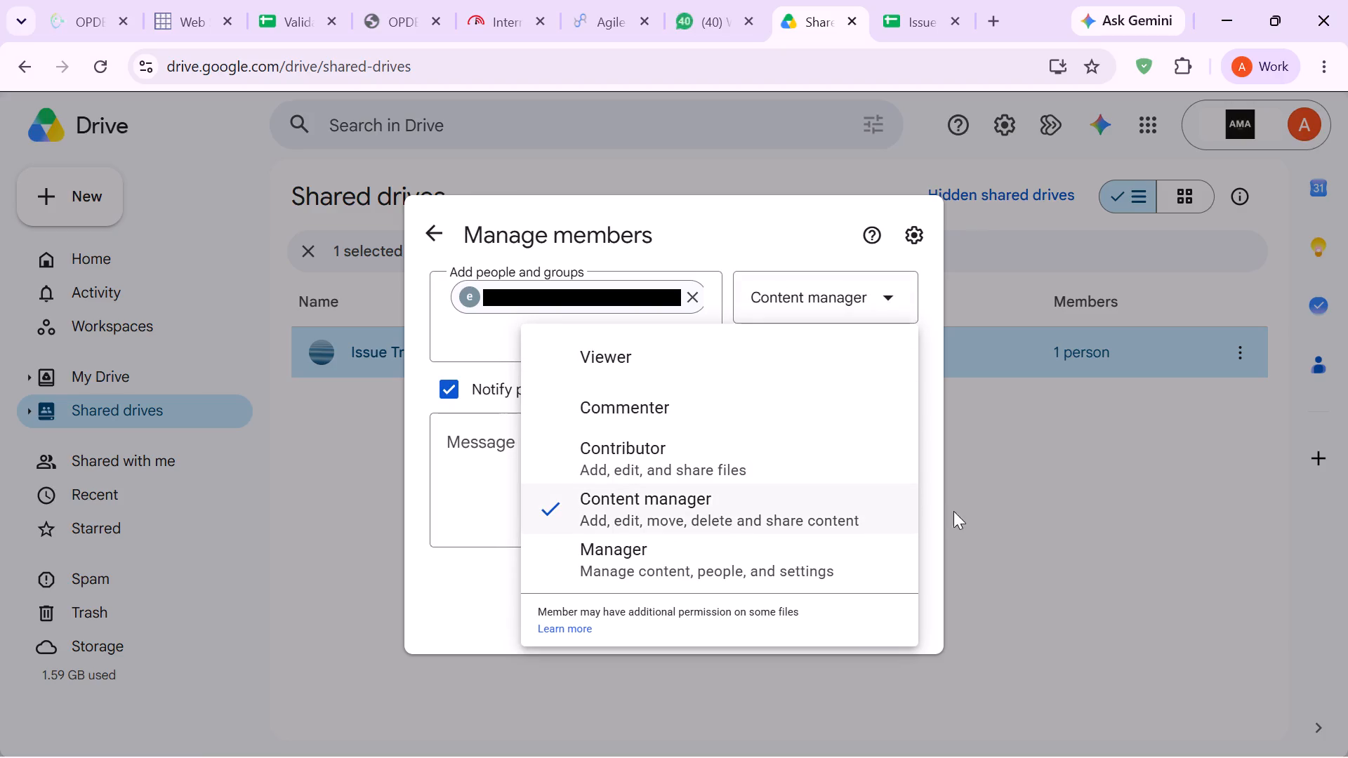
{"action": "left_click", "coordinate": [972, 519]}
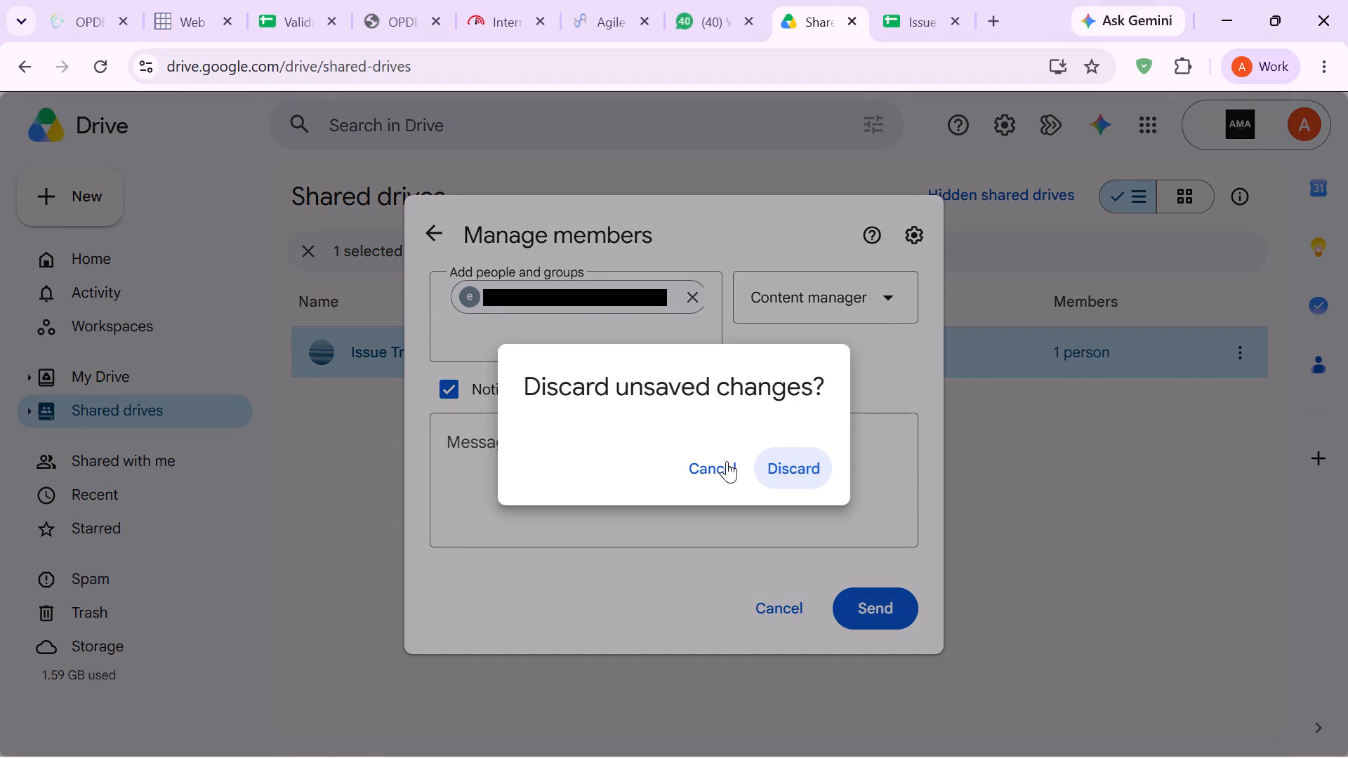
{"action": "left_click_drag", "start_coordinate": [725, 463], "coordinate": [880, 613]}
{"action": "left_click", "coordinate": [880, 613]}
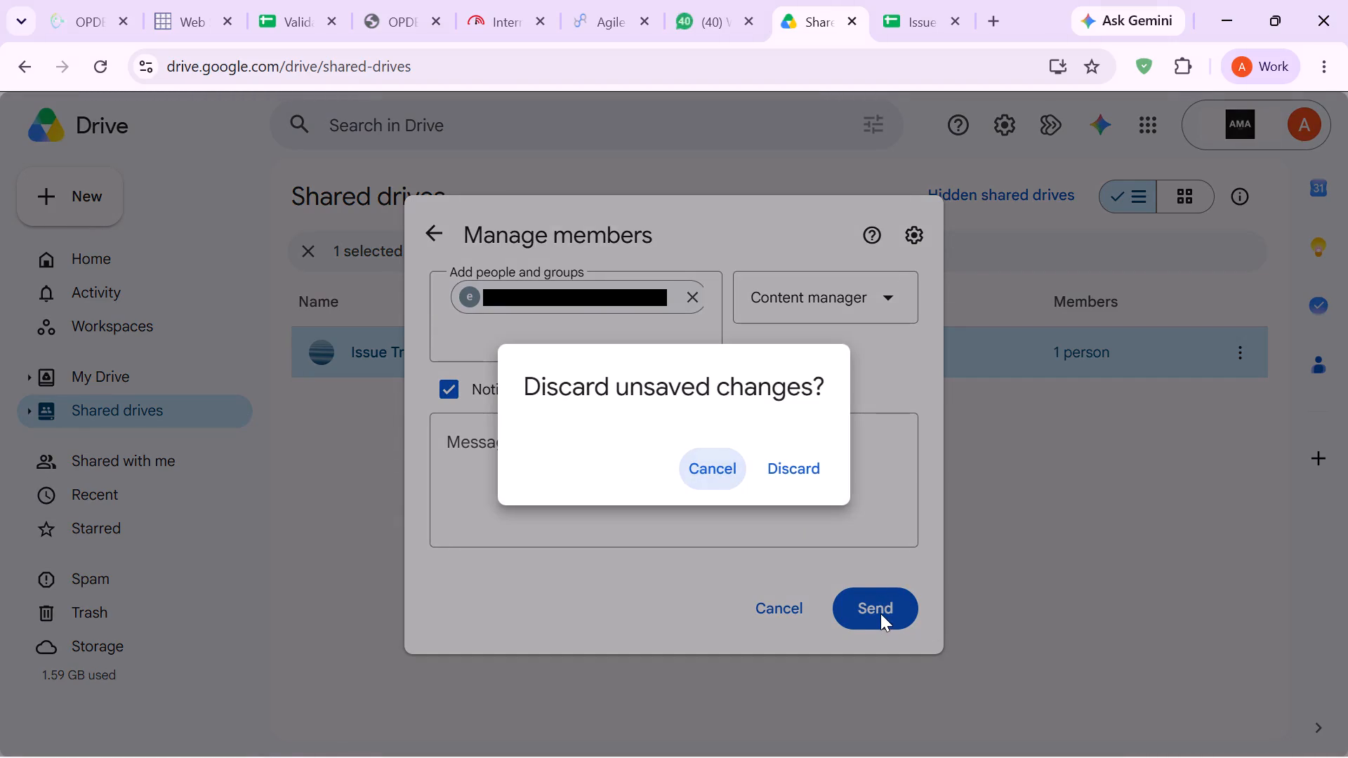
{"action": "left_click", "coordinate": [878, 608]}
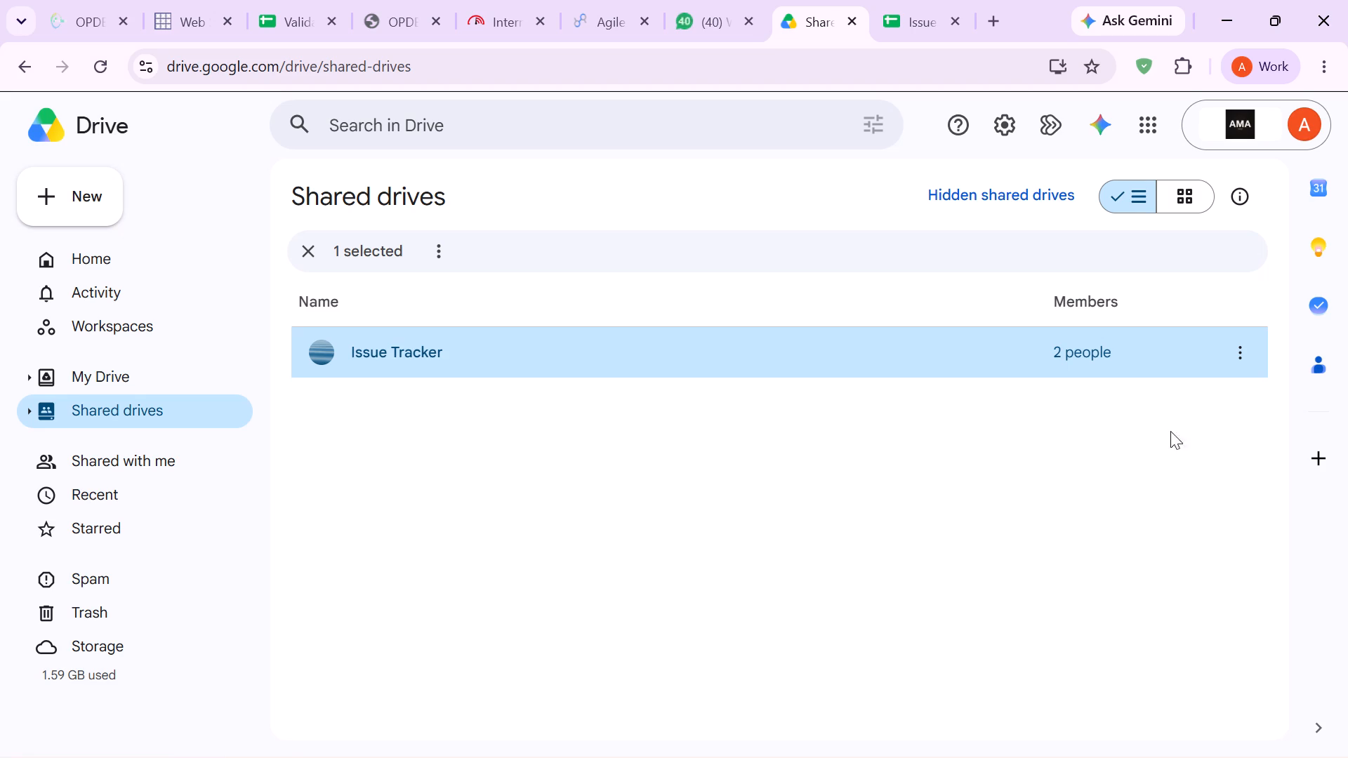
Add the suggested contact with the "s" avatar to the Issue Tracker shared drive as Content manager, with notification.
{"action": "left_click", "coordinate": [1235, 363]}
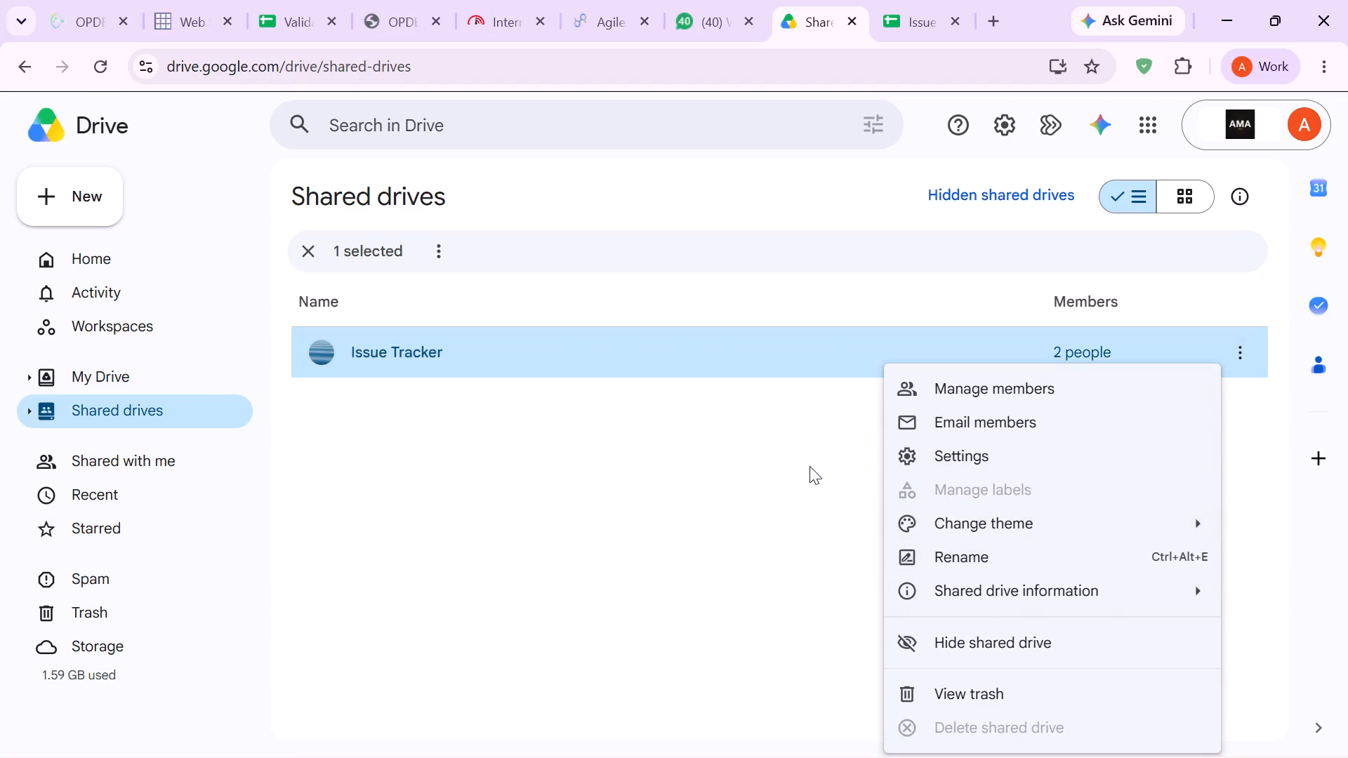
{"action": "left_click", "coordinate": [1020, 394]}
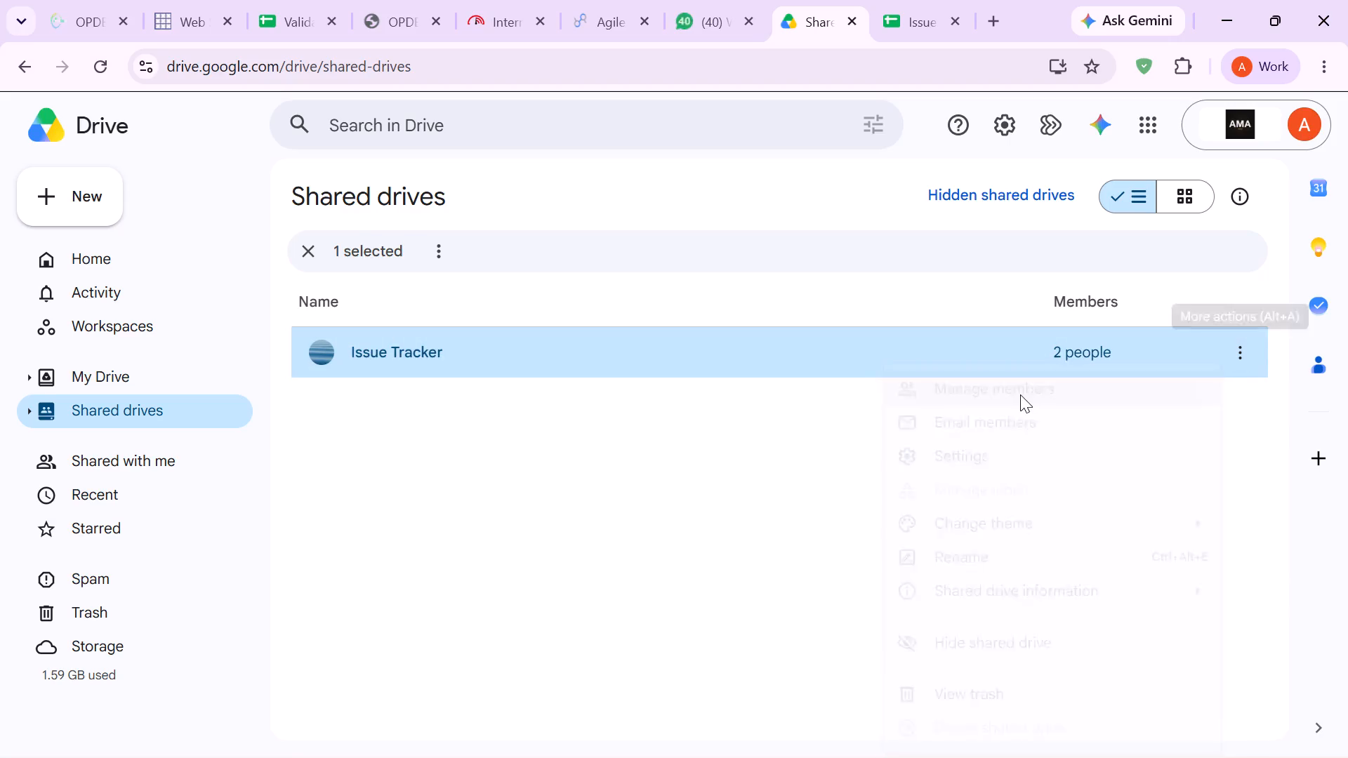
{"action": "left_click", "coordinate": [595, 365]}
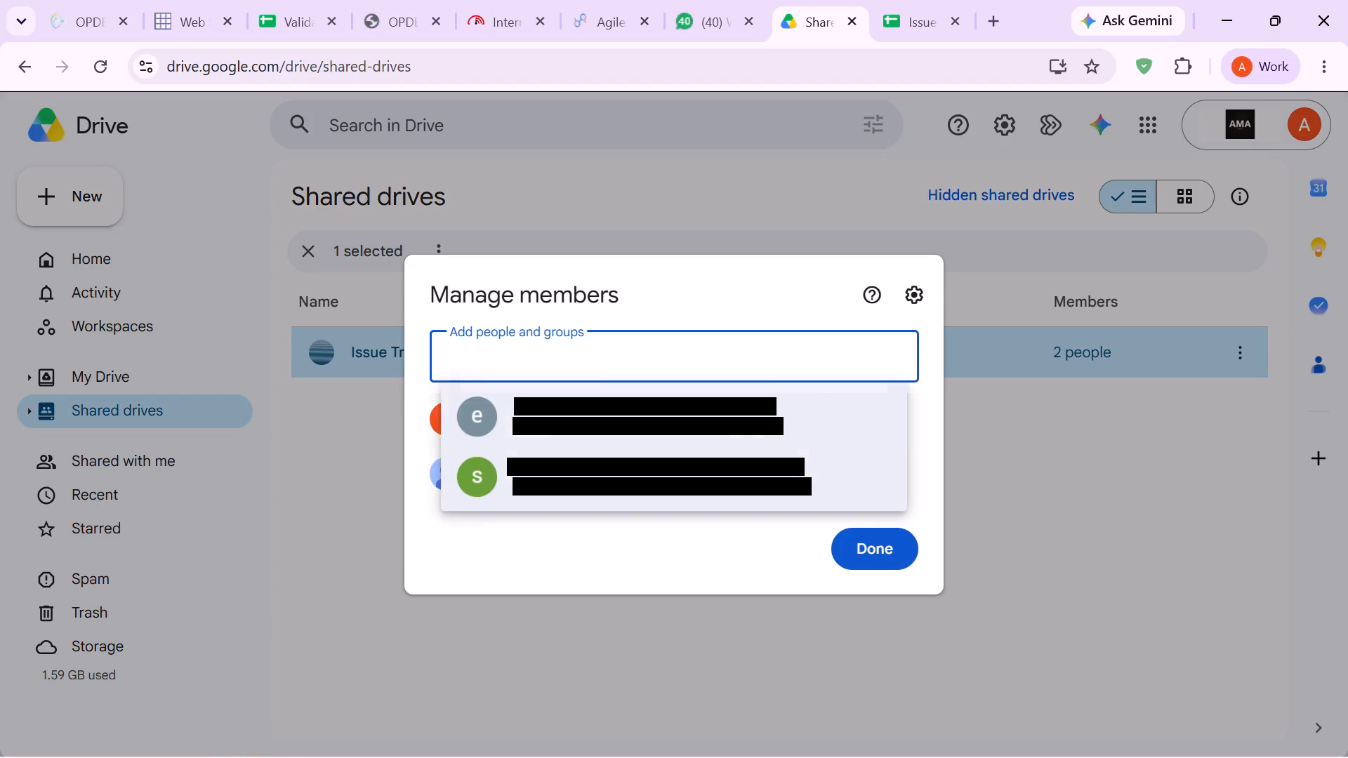
{"action": "left_click", "coordinate": [590, 478]}
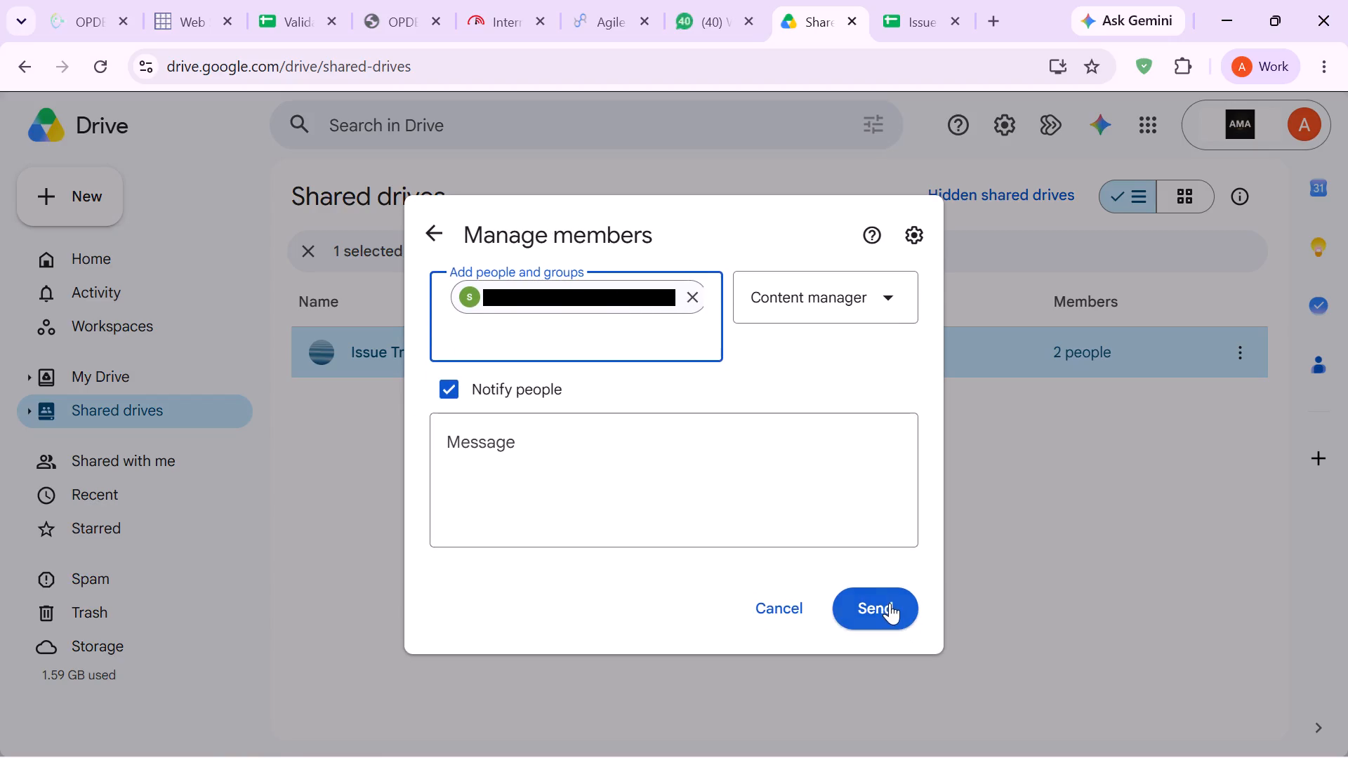
{"action": "left_click", "coordinate": [890, 603]}
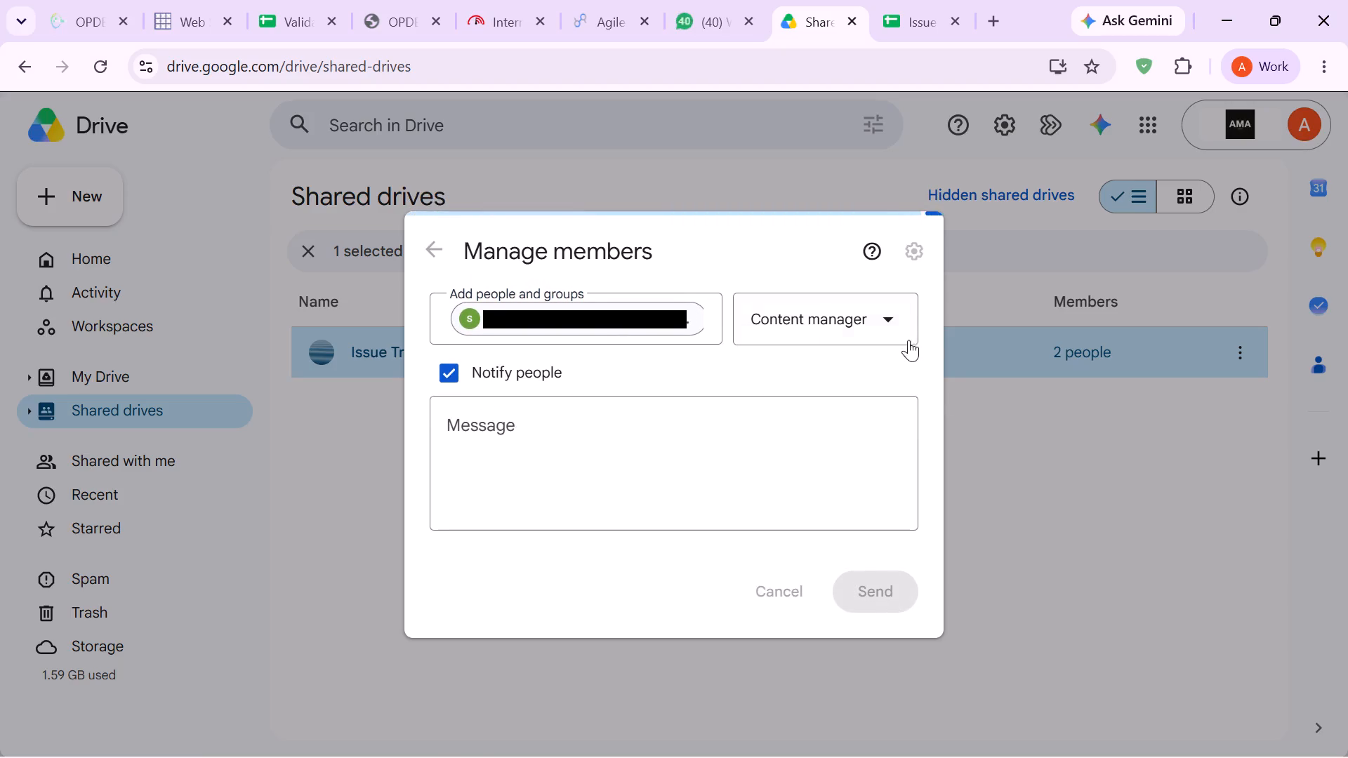
{"action": "left_click", "coordinate": [885, 330]}
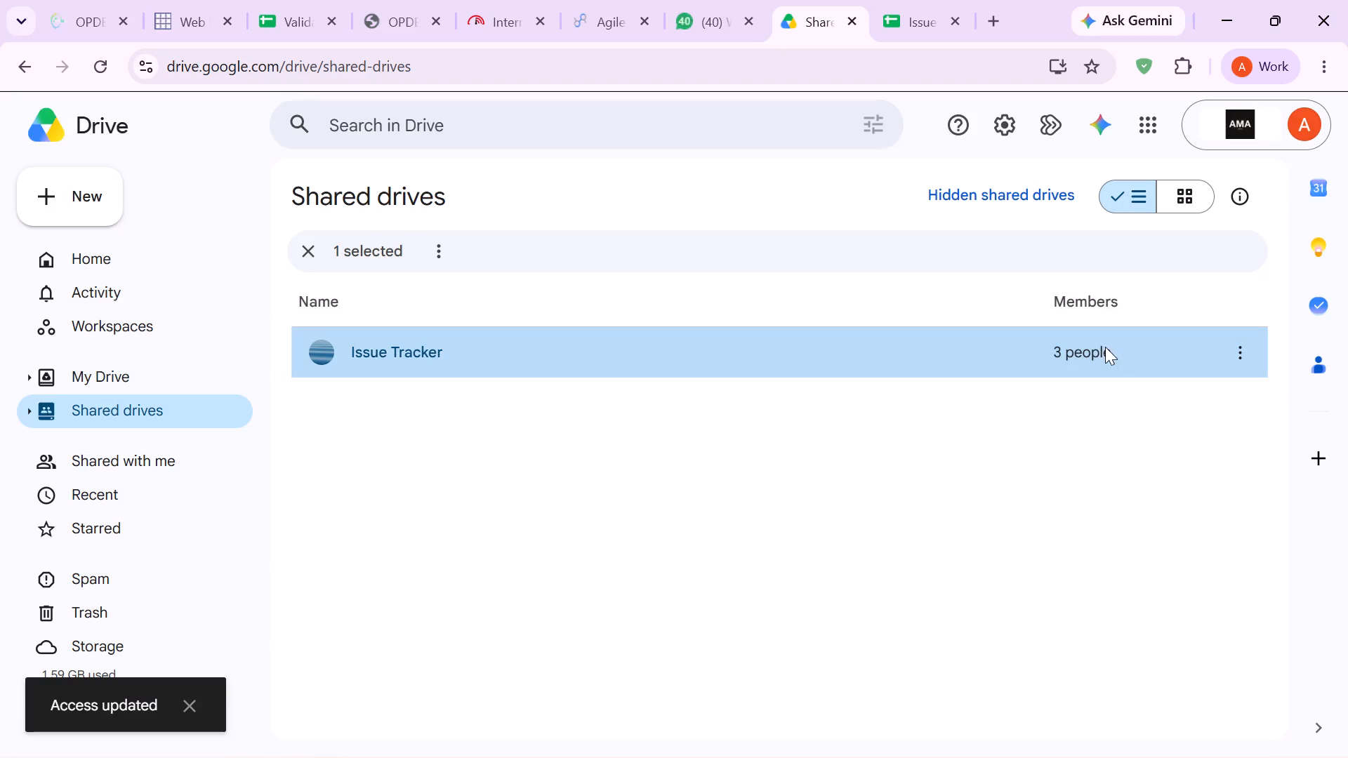
{"action": "left_click", "coordinate": [885, 516]}
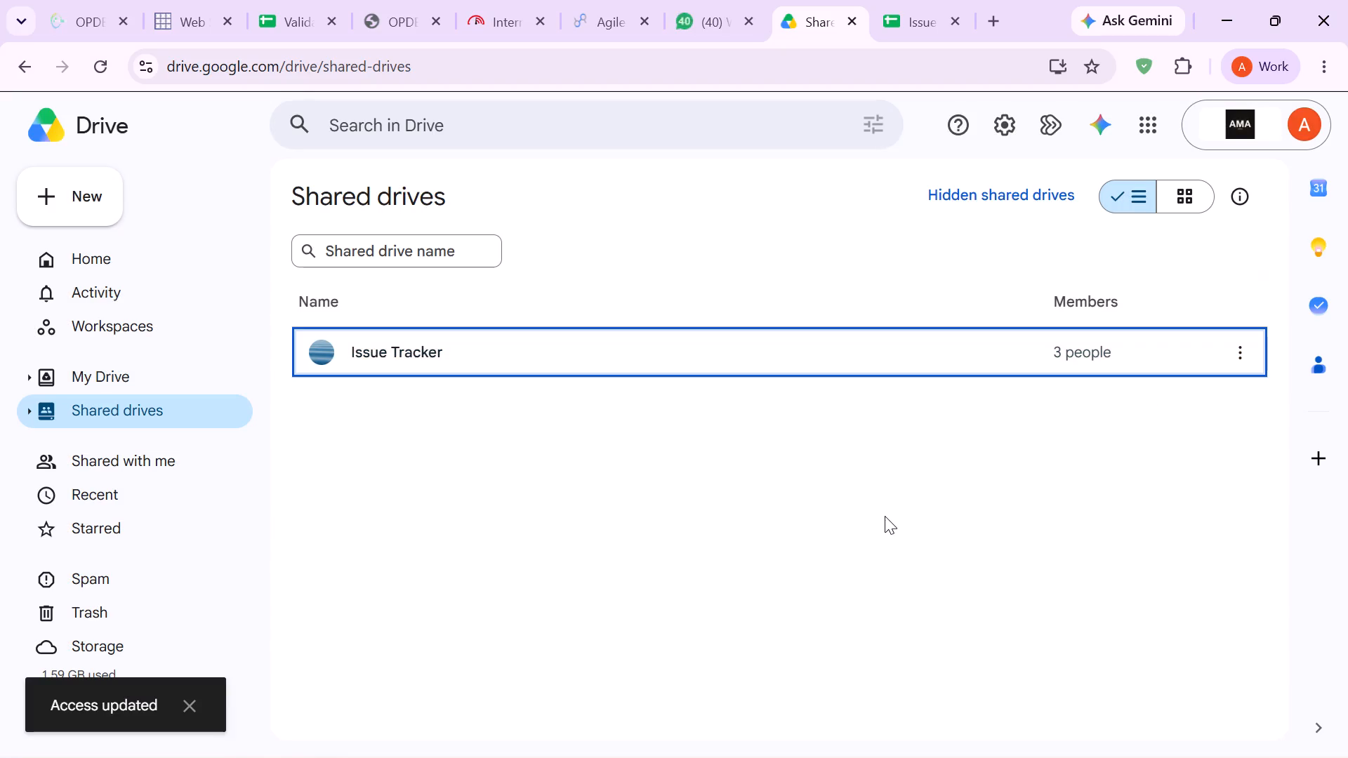
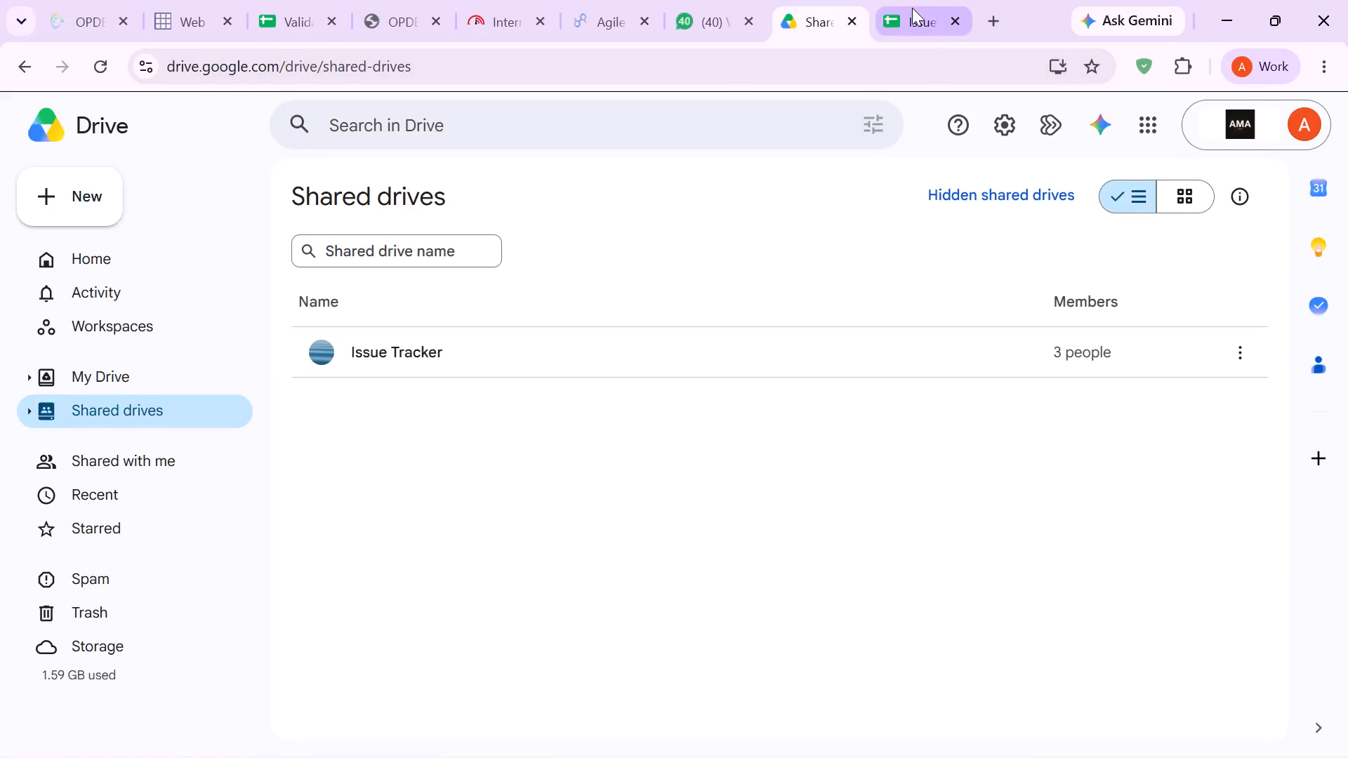
Switch to the Issue Tracking Register and review all logged issues on the Issue Tracker sheet.
{"action": "left_click", "coordinate": [912, 8]}
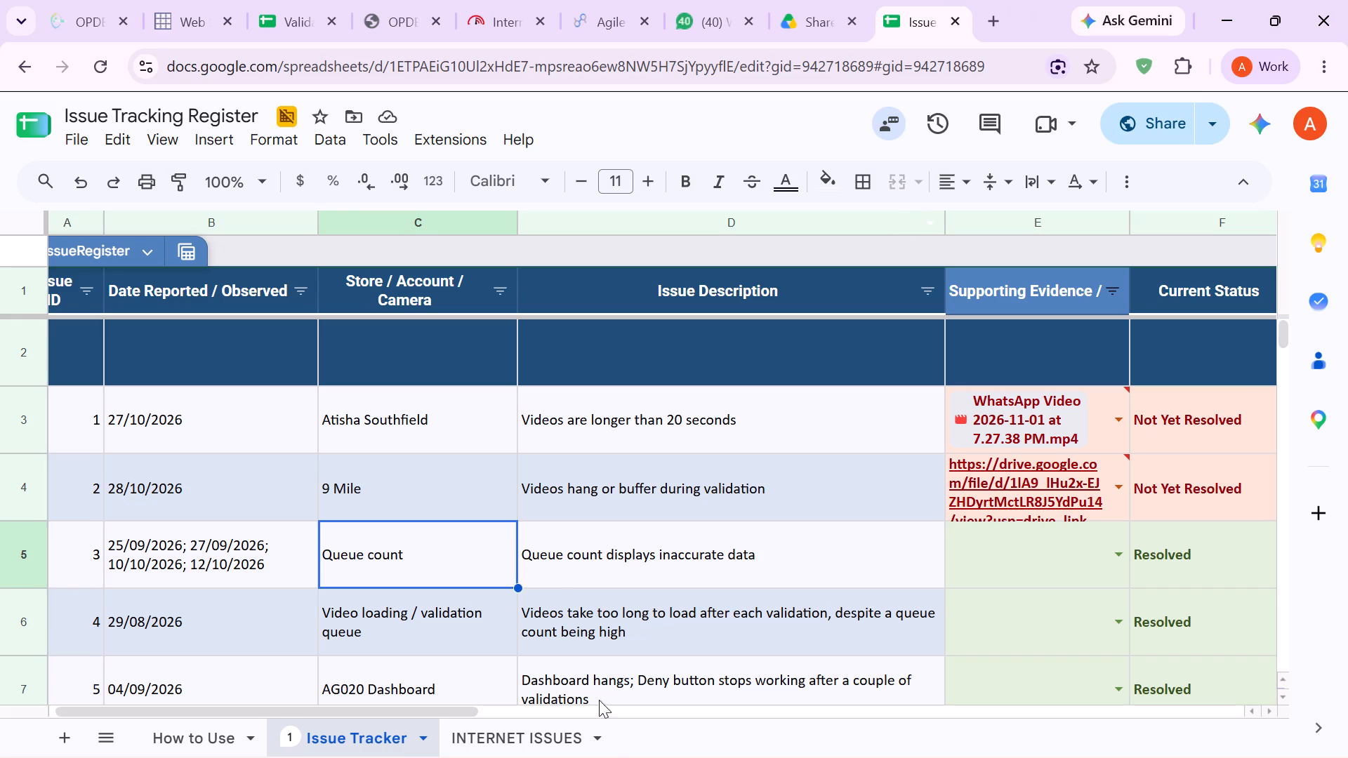
{"action": "scroll", "coordinate": [553, 587], "scroll_direction": "down", "scroll_amount": 3}
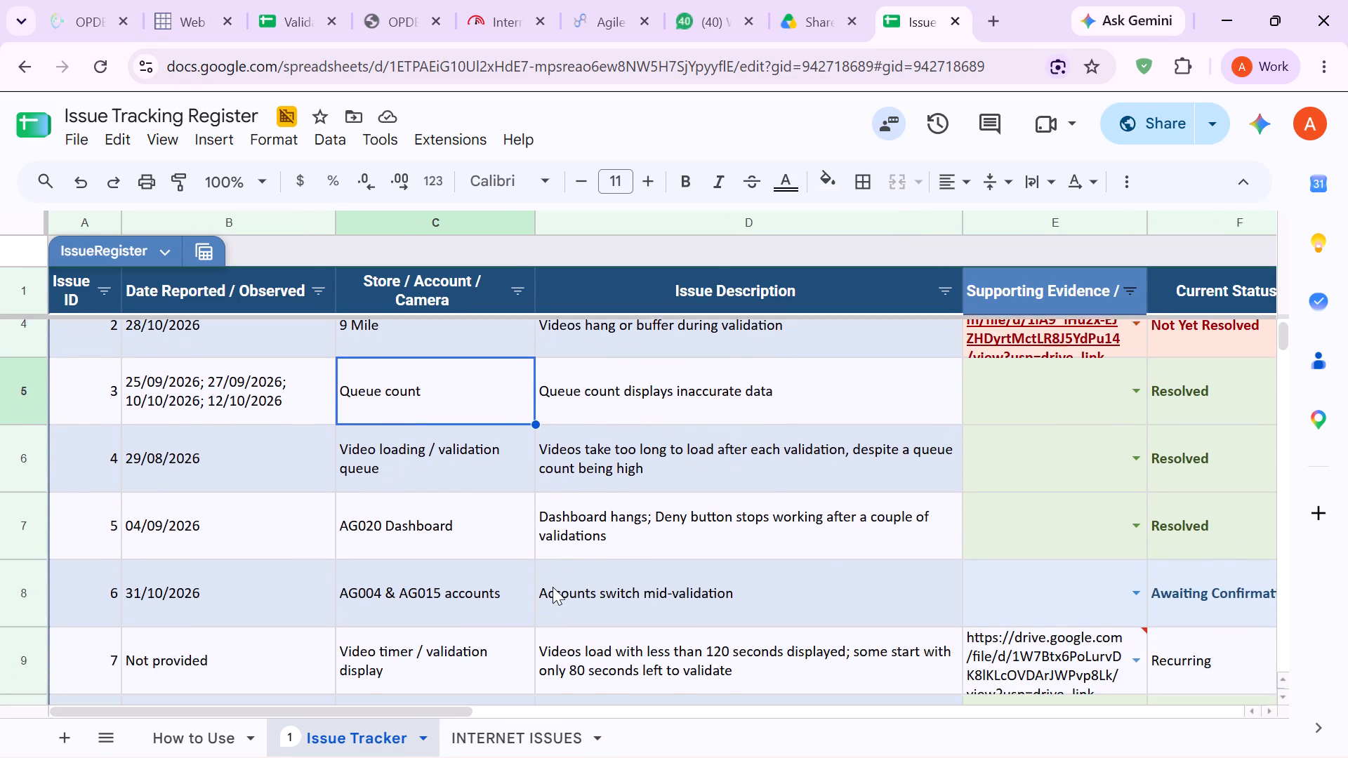
{"action": "scroll", "coordinate": [553, 587], "scroll_direction": "down", "scroll_amount": 2}
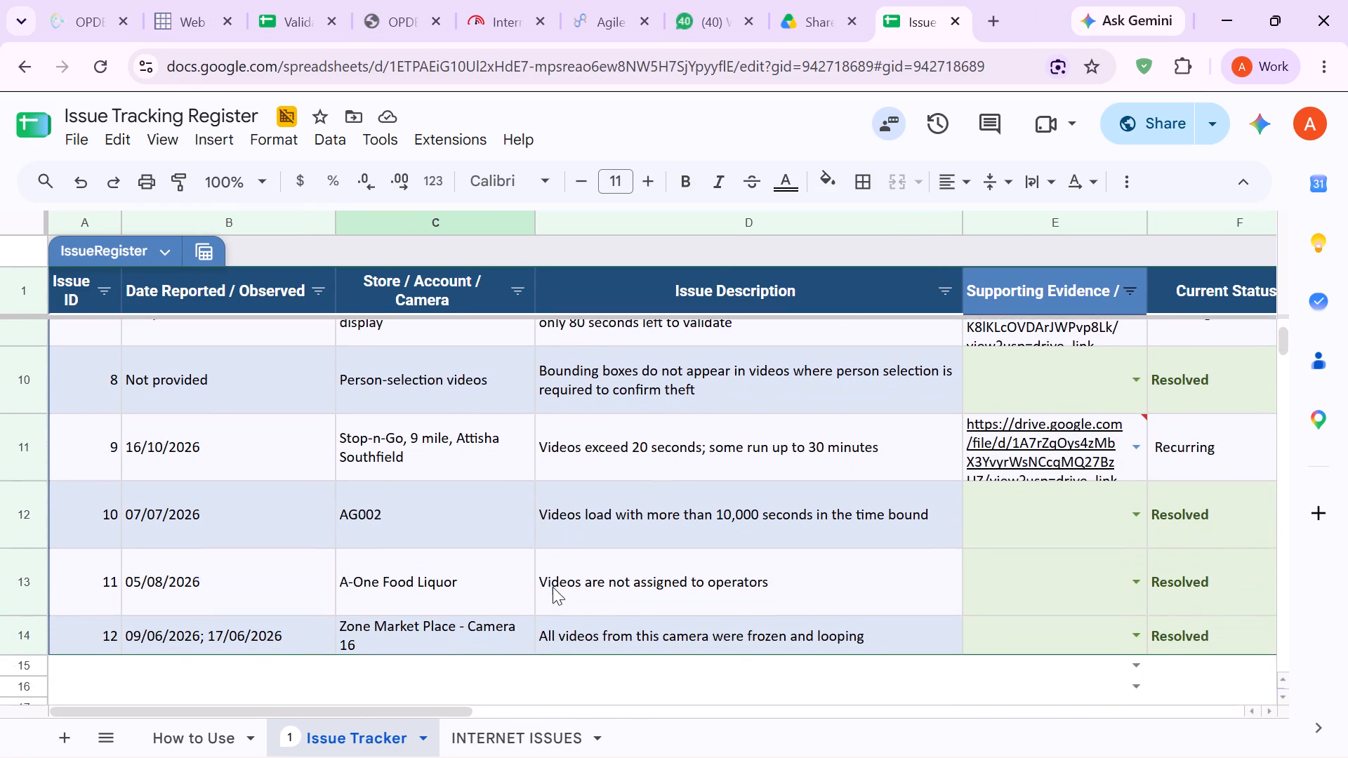
{"action": "scroll", "coordinate": [553, 587], "scroll_direction": "down", "scroll_amount": 1}
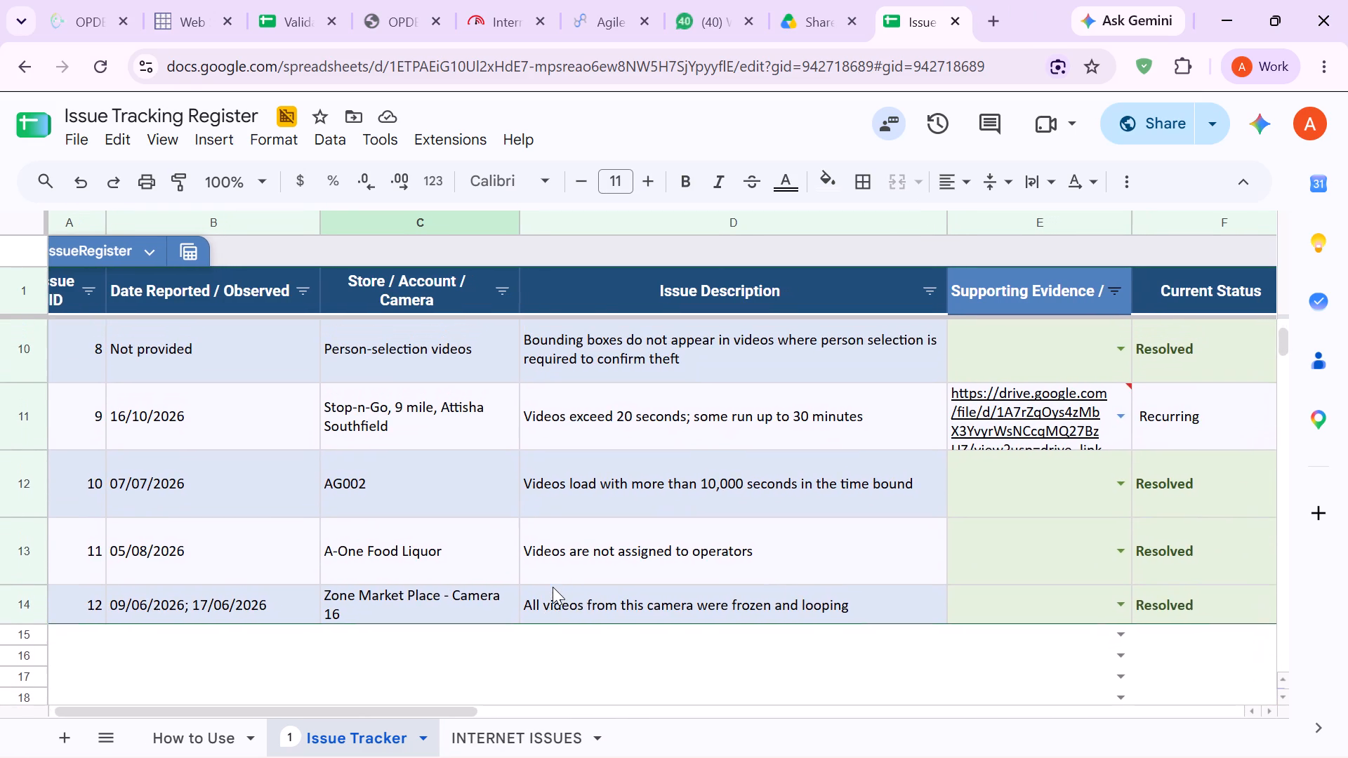
{"action": "scroll", "coordinate": [553, 587], "scroll_direction": "up", "scroll_amount": 3}
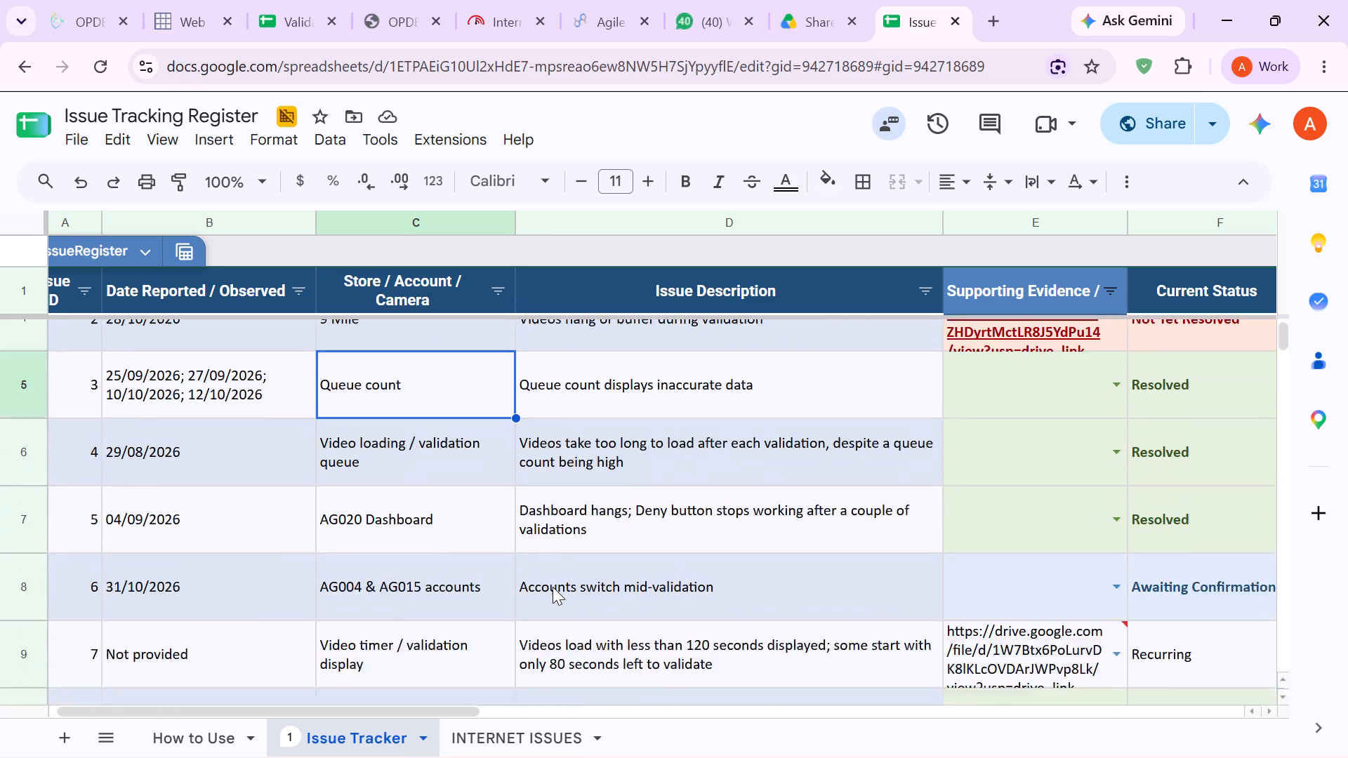
{"action": "scroll", "coordinate": [553, 587], "scroll_direction": "up", "scroll_amount": 1}
Examine the Current Status and Recurring? columns and the root cause and resolution notes beside the issue table.
{"action": "scroll", "coordinate": [553, 587], "scroll_direction": "left", "scroll_amount": 3}
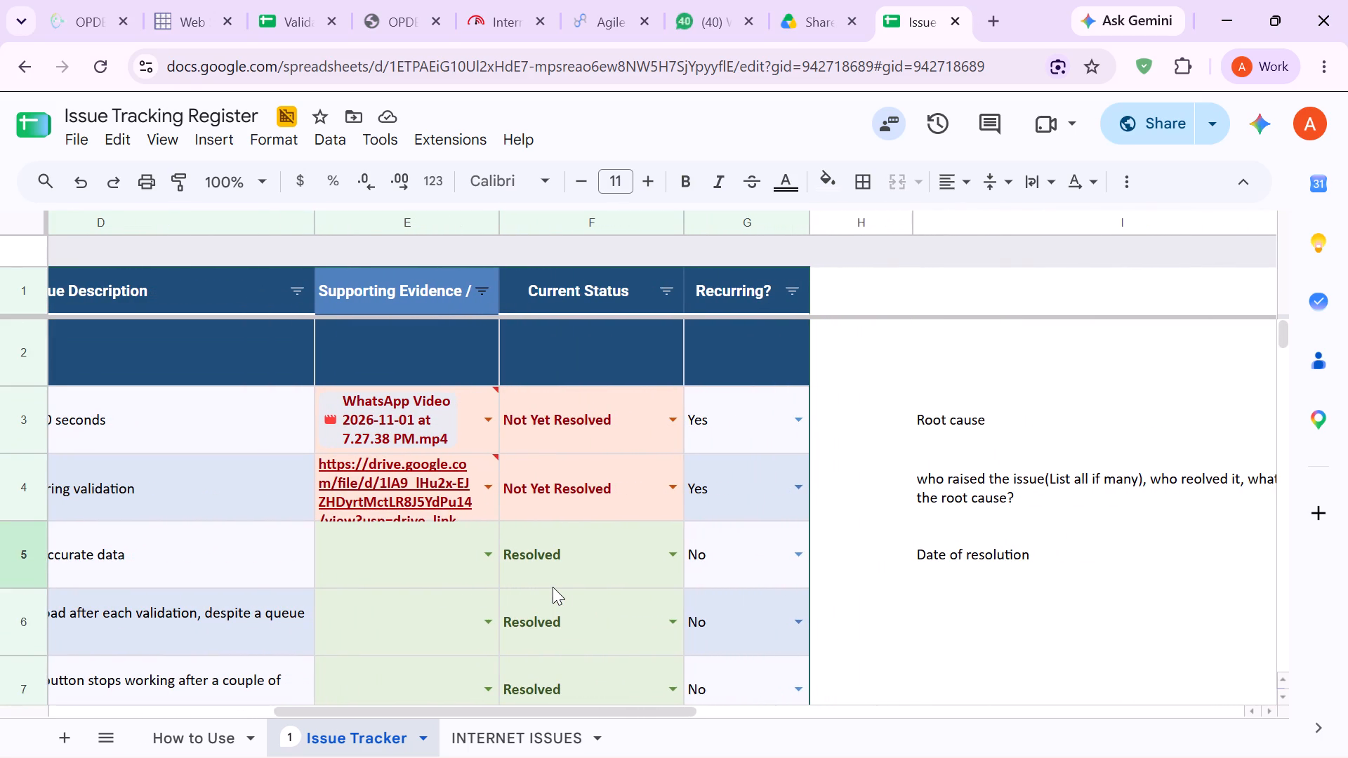
{"action": "scroll", "coordinate": [553, 587], "scroll_direction": "left", "scroll_amount": 3}
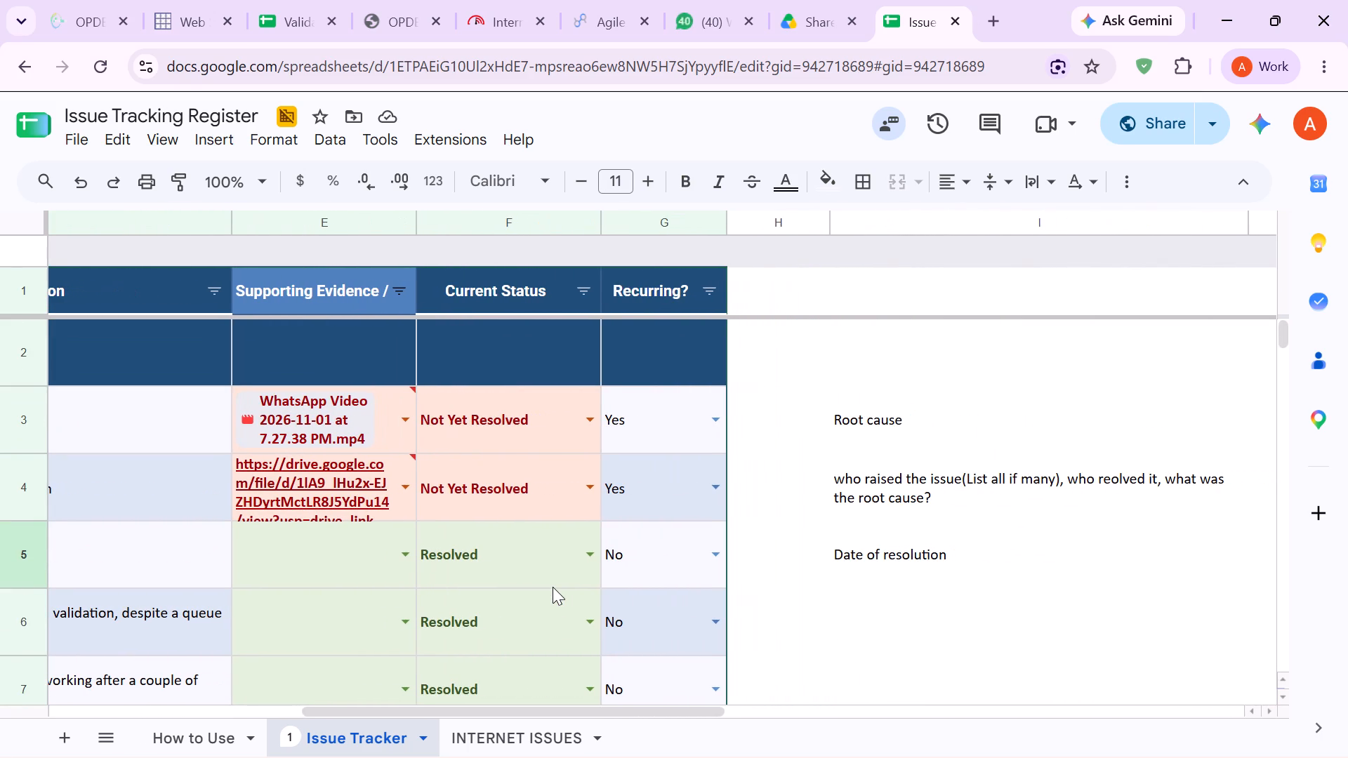
{"action": "scroll", "coordinate": [553, 587], "scroll_direction": "left", "scroll_amount": 2}
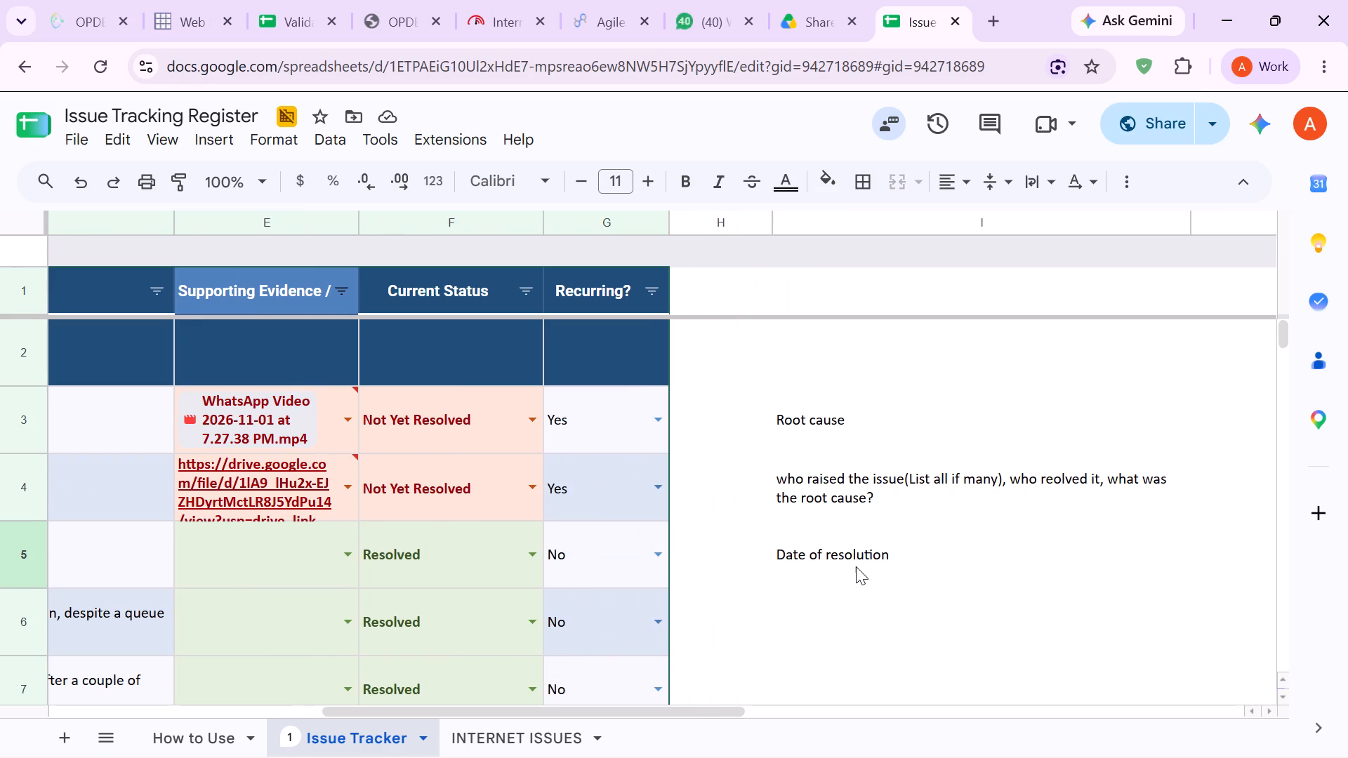
{"action": "scroll", "coordinate": [739, 561], "scroll_direction": "right", "scroll_amount": 5}
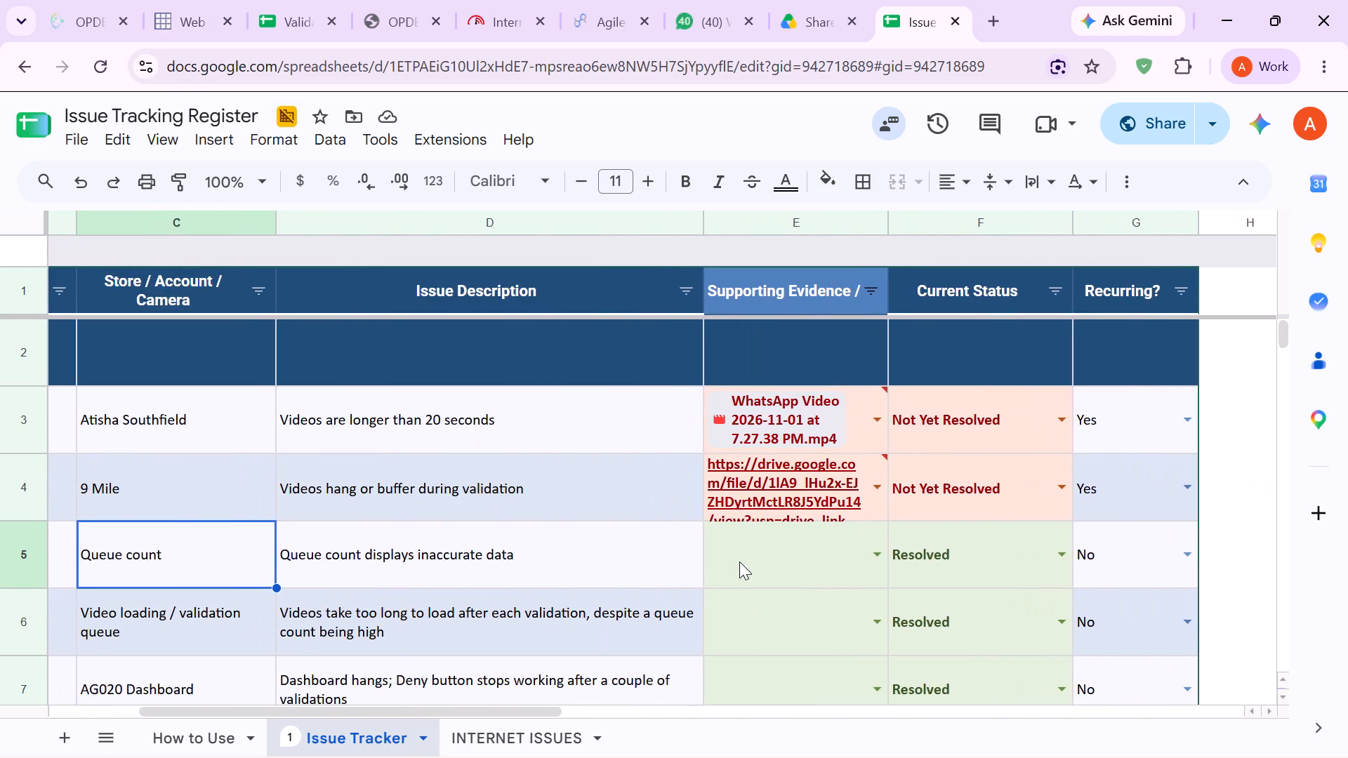
{"action": "scroll", "coordinate": [739, 561], "scroll_direction": "right", "scroll_amount": 1}
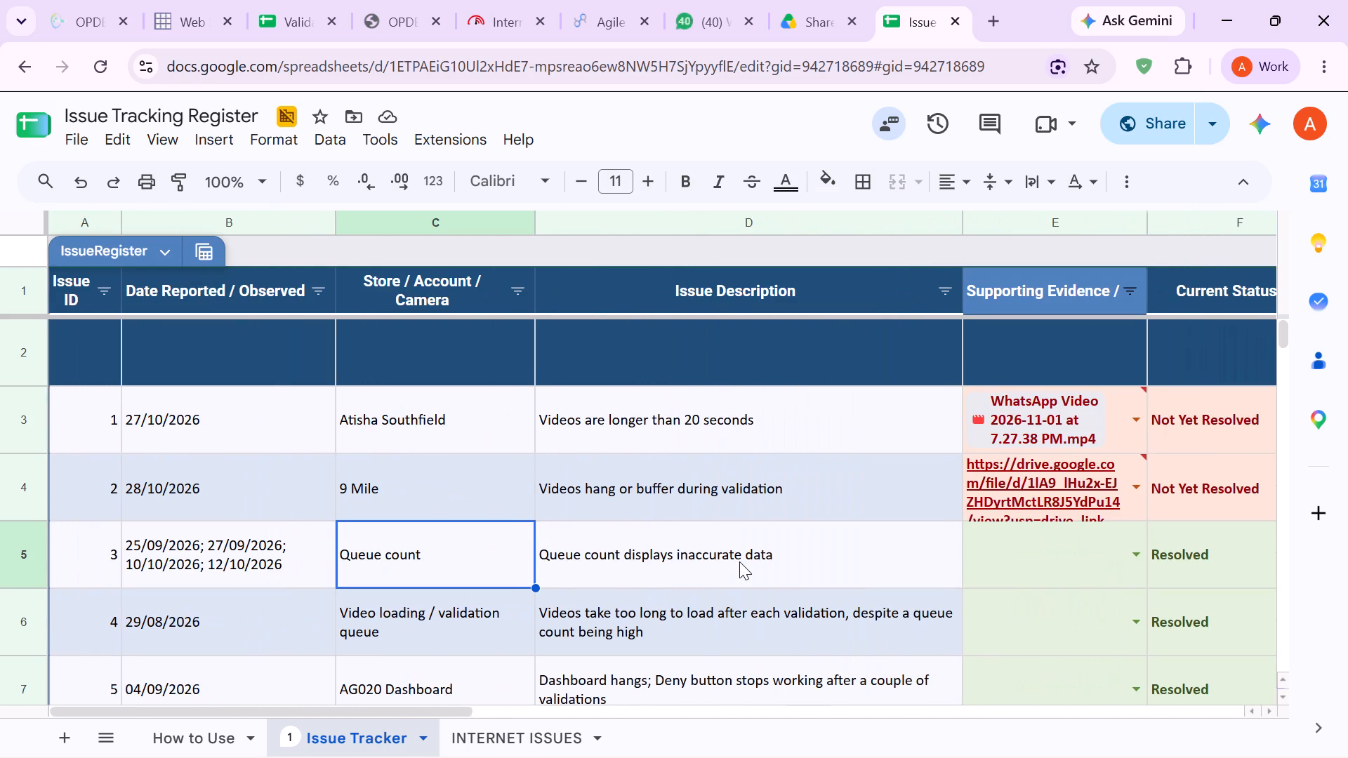
Recheck the issue table's columns and its rows down to the last logged issue.
{"action": "scroll", "coordinate": [739, 561], "scroll_direction": "left", "scroll_amount": 3}
{"action": "scroll", "coordinate": [739, 561], "scroll_direction": "right", "scroll_amount": 2}
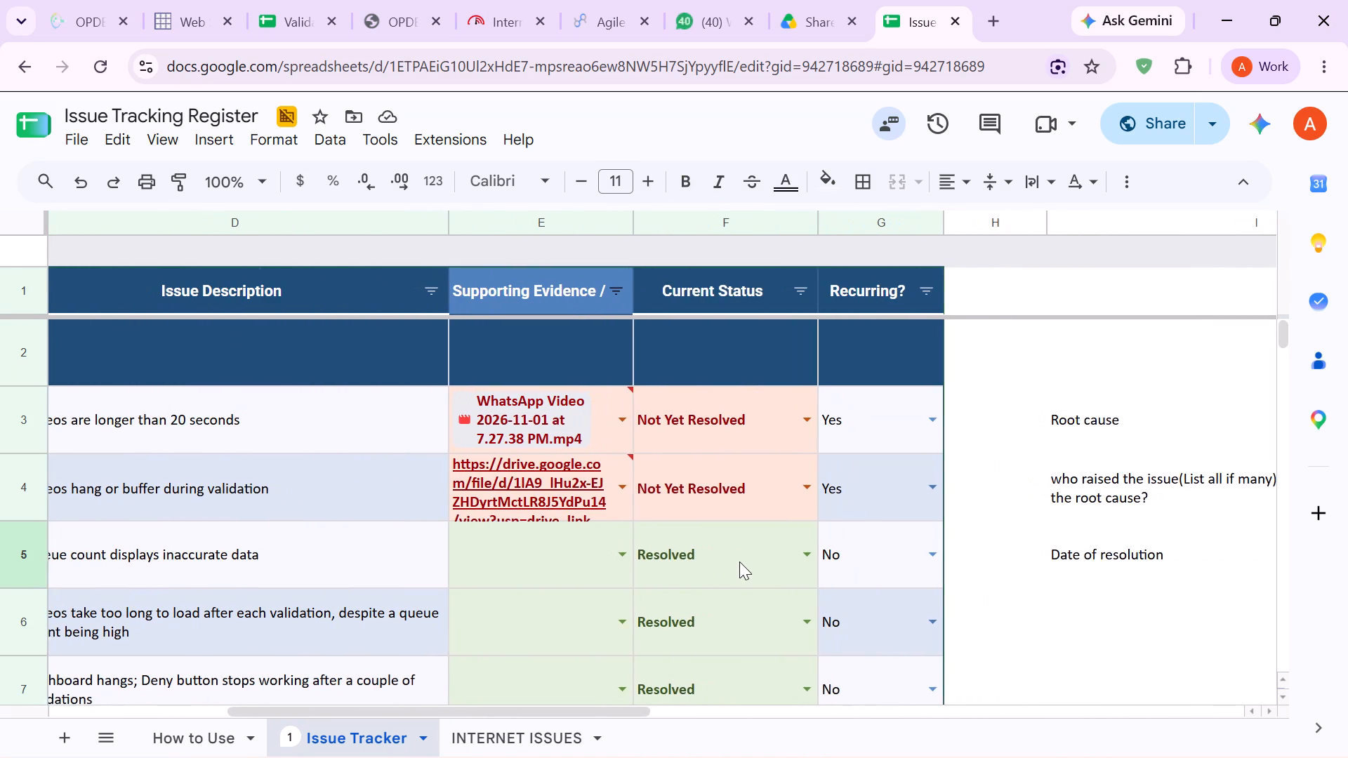
{"action": "scroll", "coordinate": [739, 561], "scroll_direction": "right", "scroll_amount": 2}
{"action": "scroll", "coordinate": [739, 561], "scroll_direction": "down", "scroll_amount": 1}
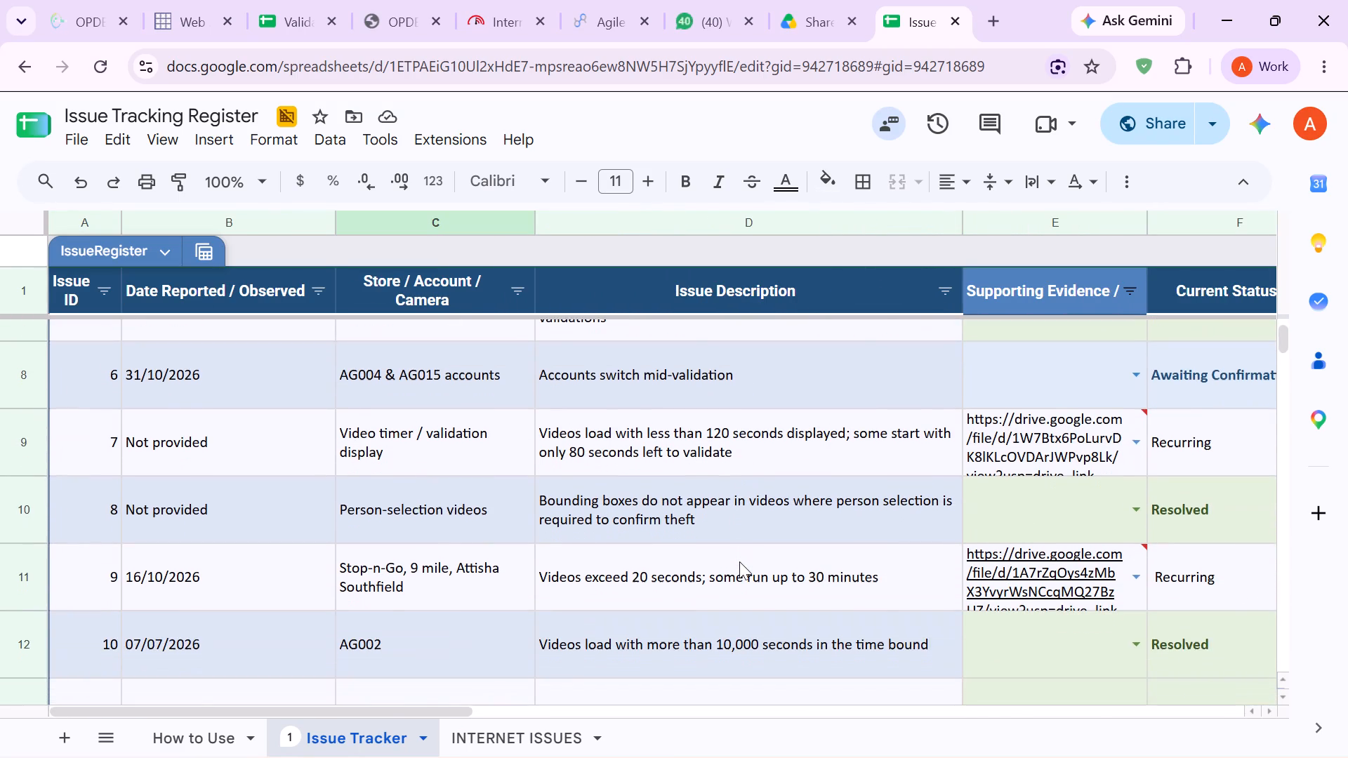
{"action": "scroll", "coordinate": [739, 561], "scroll_direction": "down", "scroll_amount": 1}
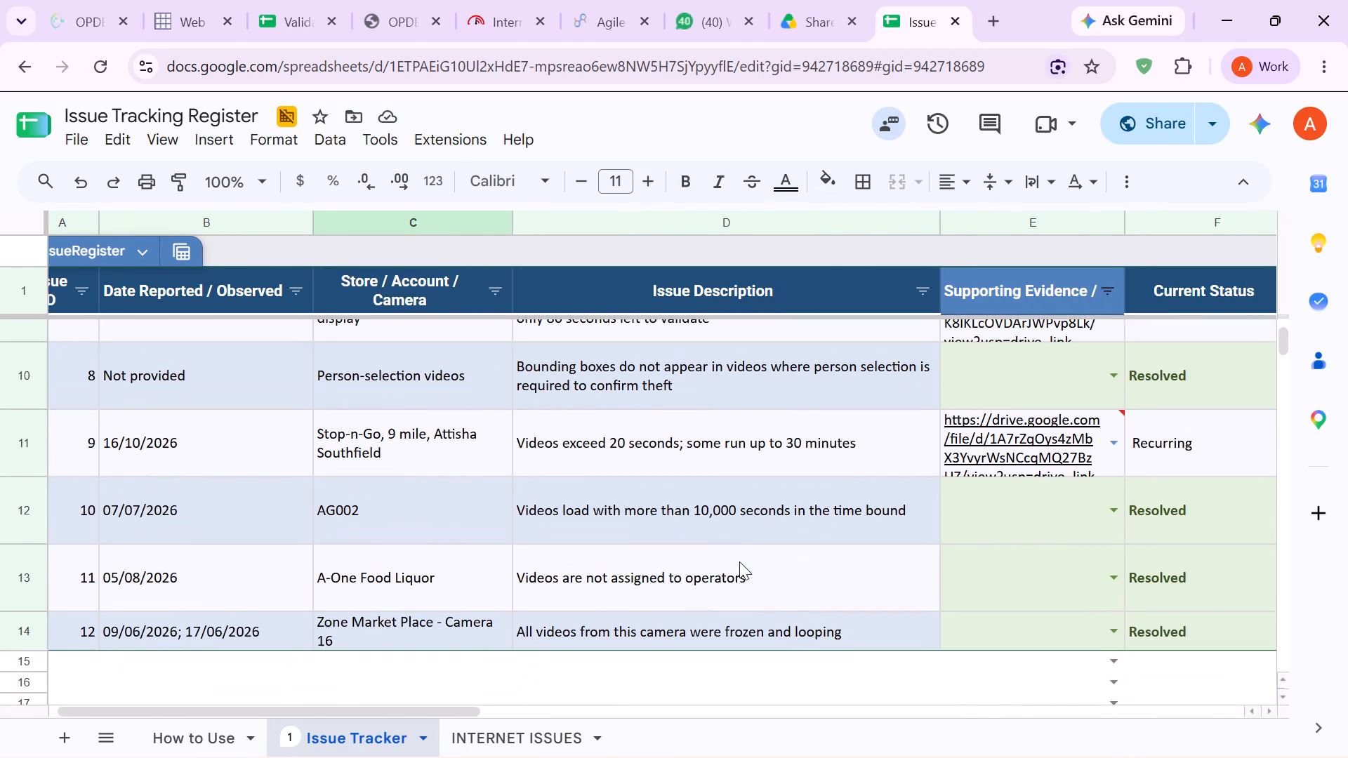
{"action": "scroll", "coordinate": [739, 561], "scroll_direction": "up", "scroll_amount": 3}
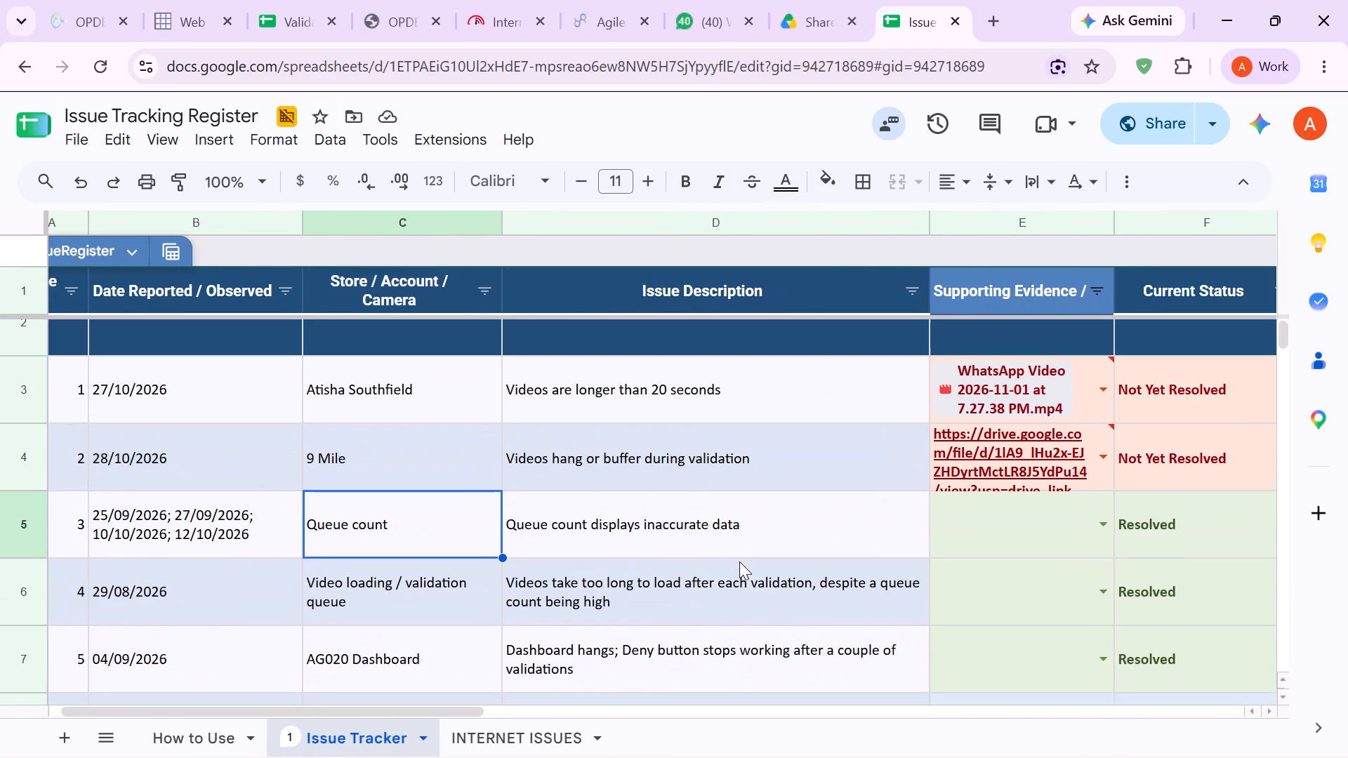
{"action": "scroll", "coordinate": [739, 561], "scroll_direction": "right", "scroll_amount": 1}
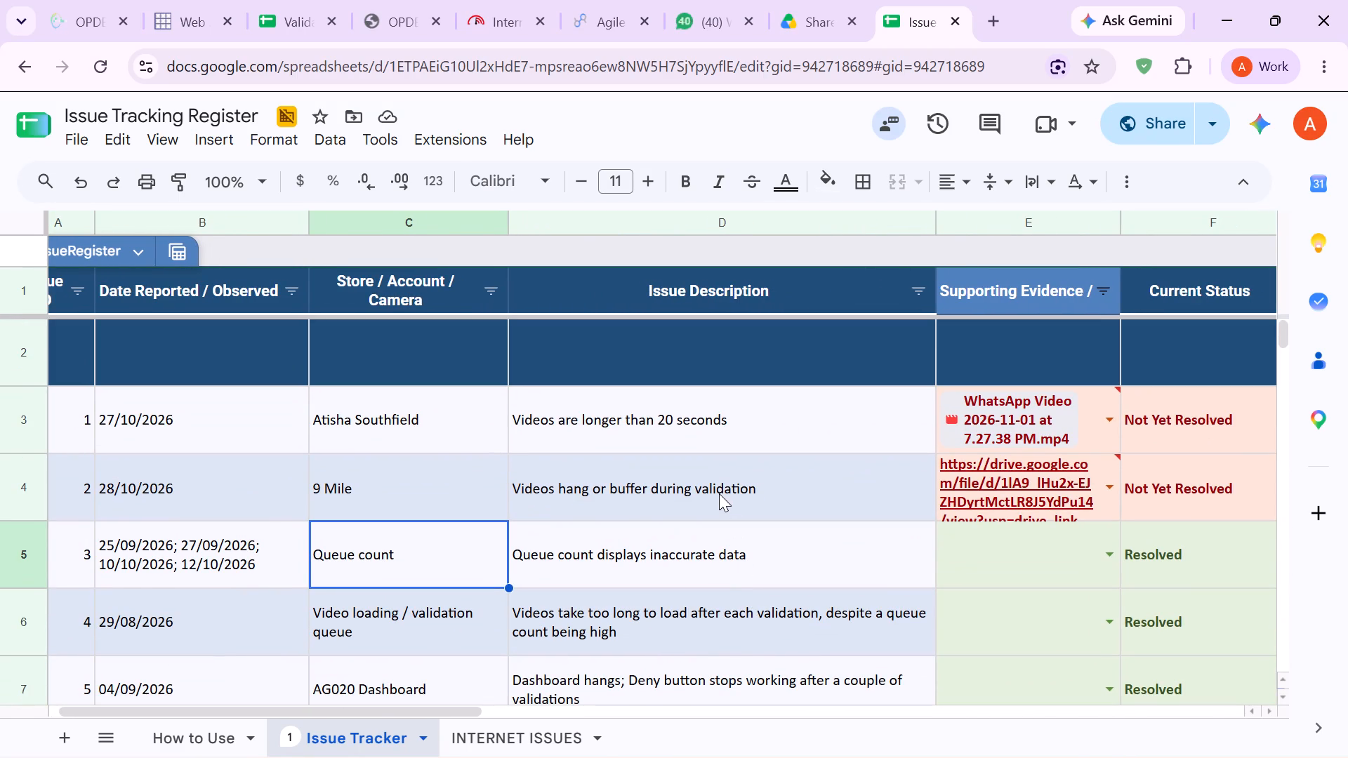
{"action": "scroll", "coordinate": [719, 493], "scroll_direction": "up", "scroll_amount": 1}
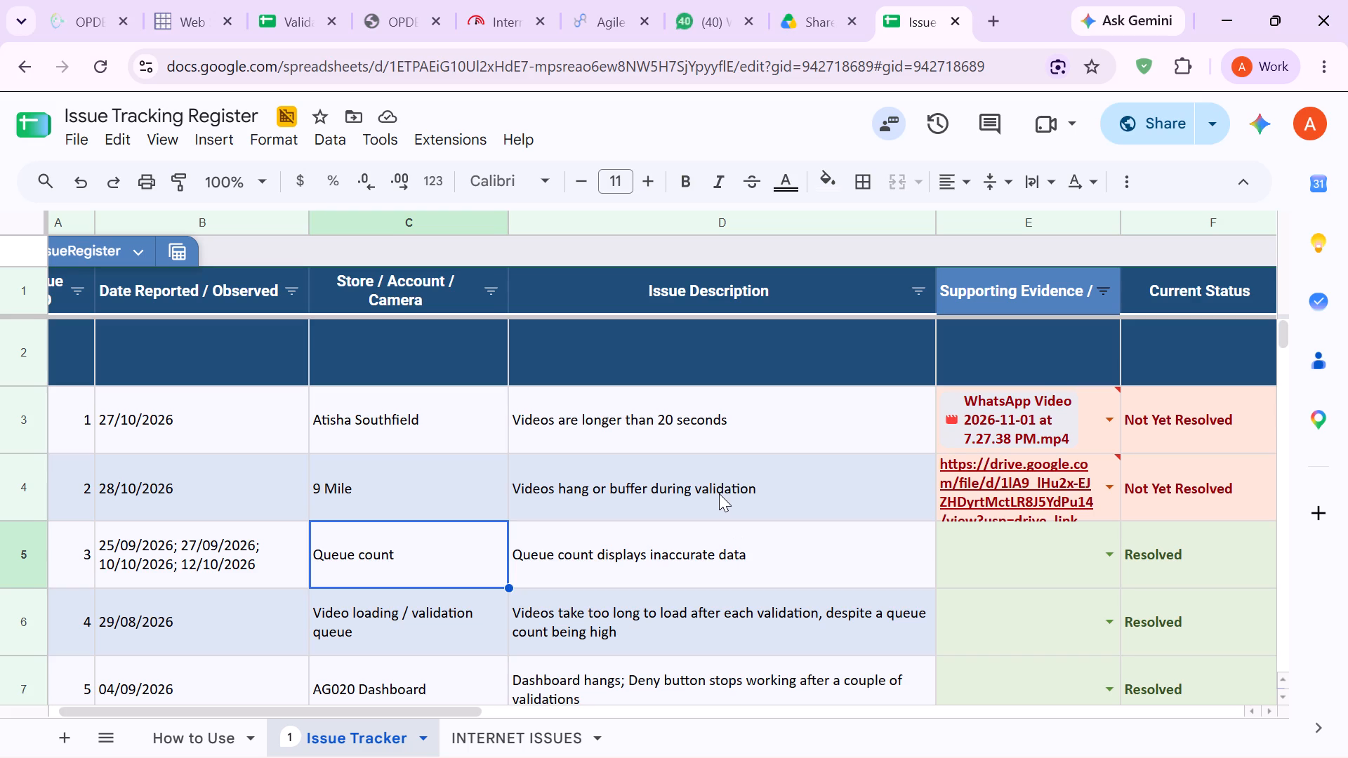
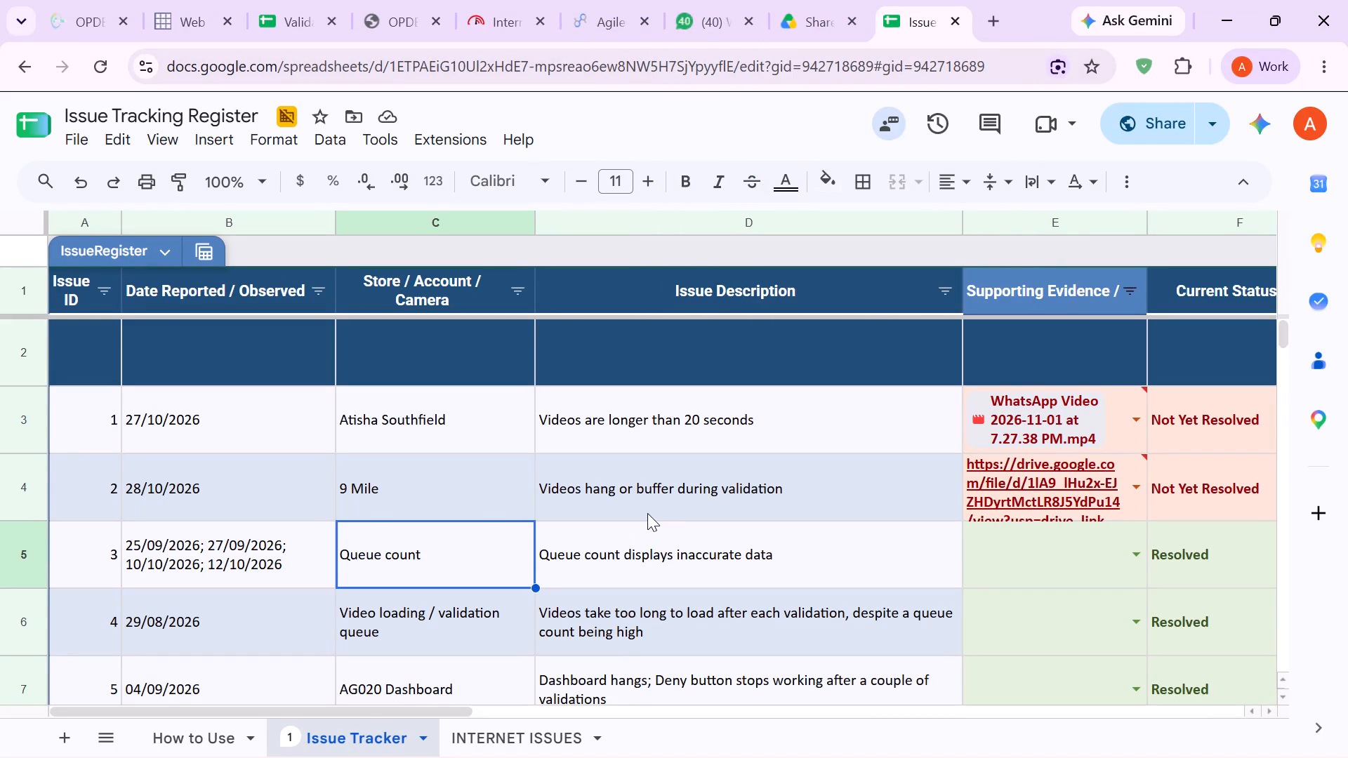
Open the INTERNET ISSUES sheet of the Issue Tracking Register to check its contents.
{"action": "scroll", "coordinate": [647, 513], "scroll_direction": "down", "scroll_amount": 1}
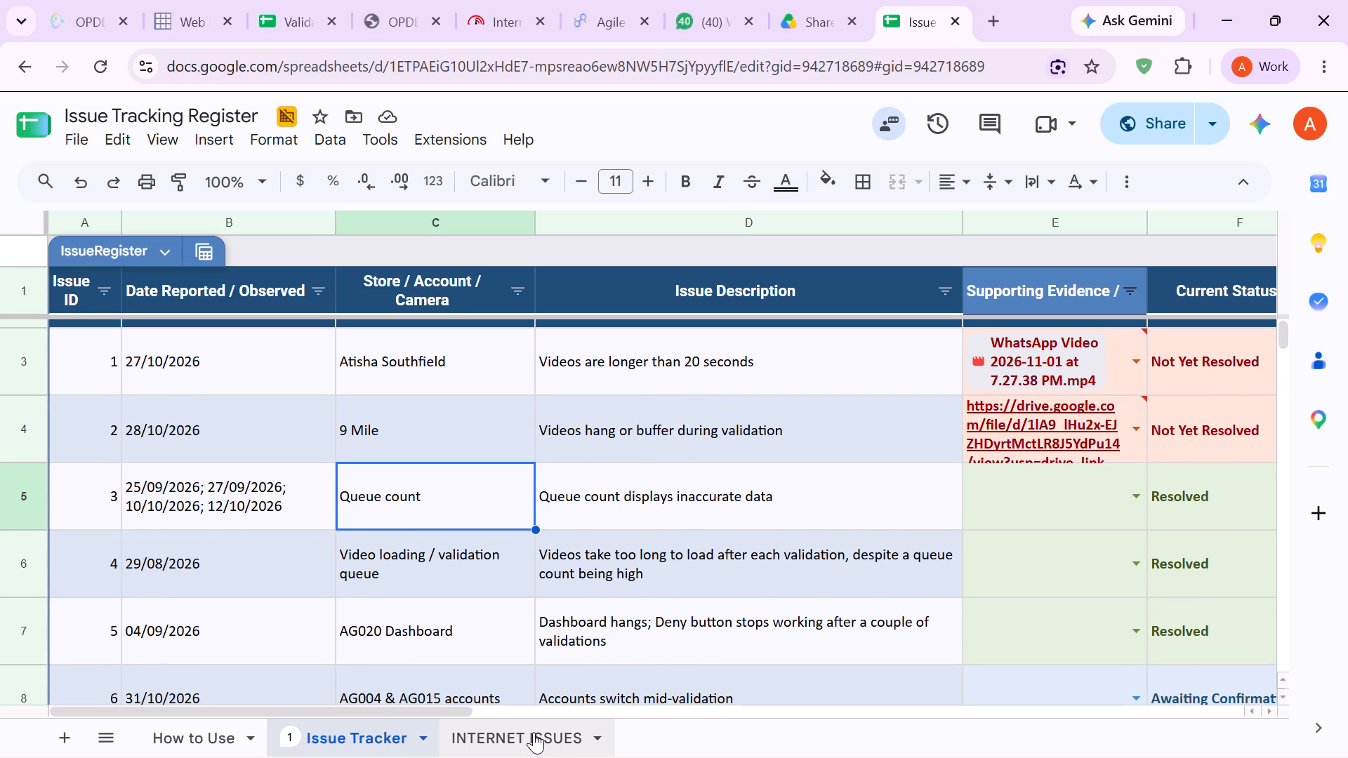
{"action": "left_click", "coordinate": [534, 732]}
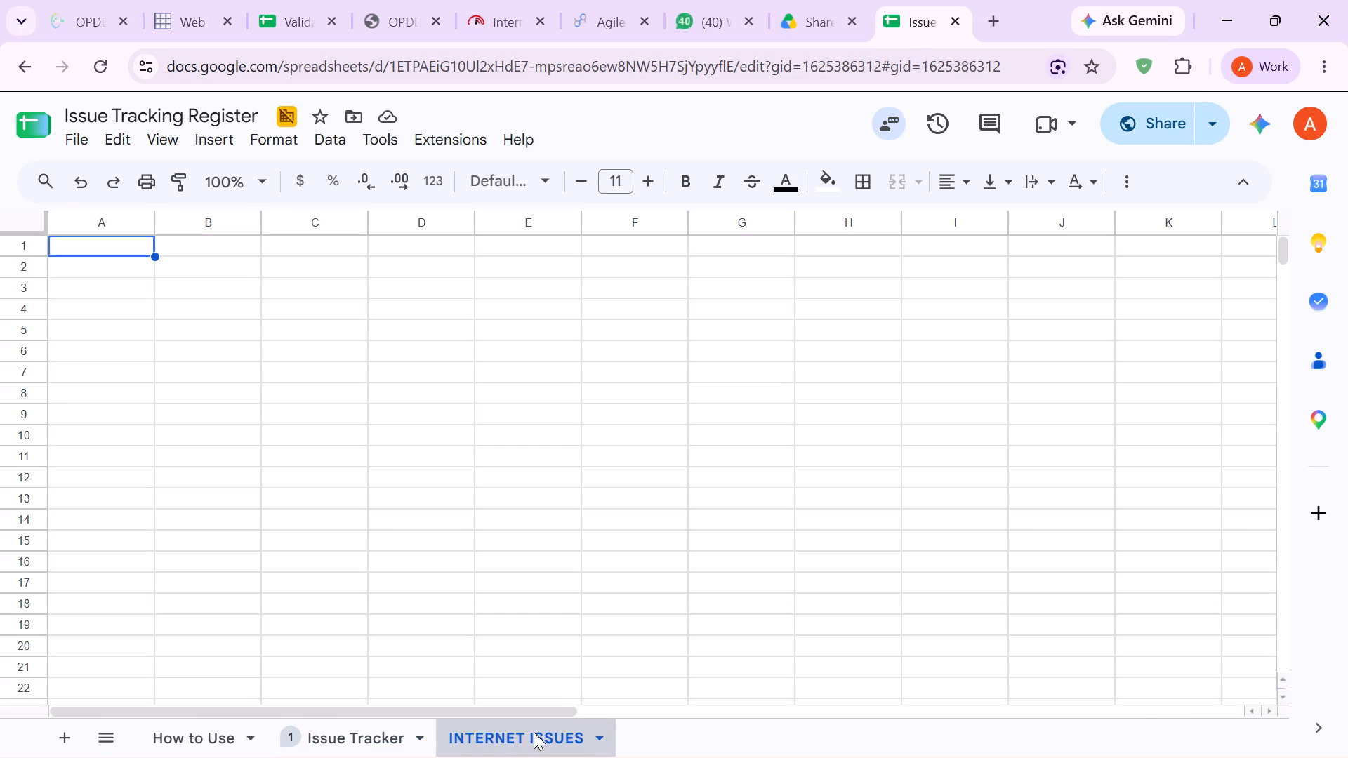
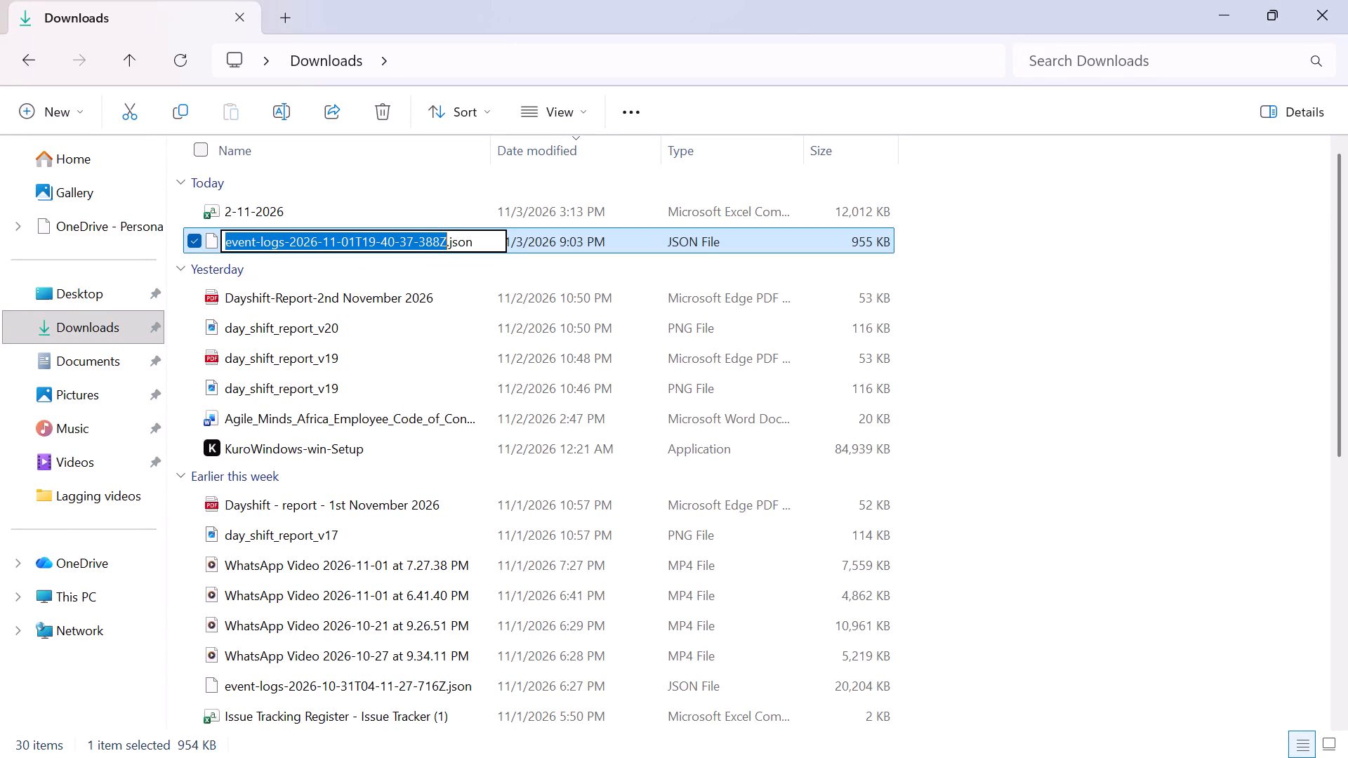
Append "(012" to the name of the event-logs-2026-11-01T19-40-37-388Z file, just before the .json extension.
{"action": "left_click", "coordinate": [446, 241]}
{"action": "key", "text": "shift+parenleft"}
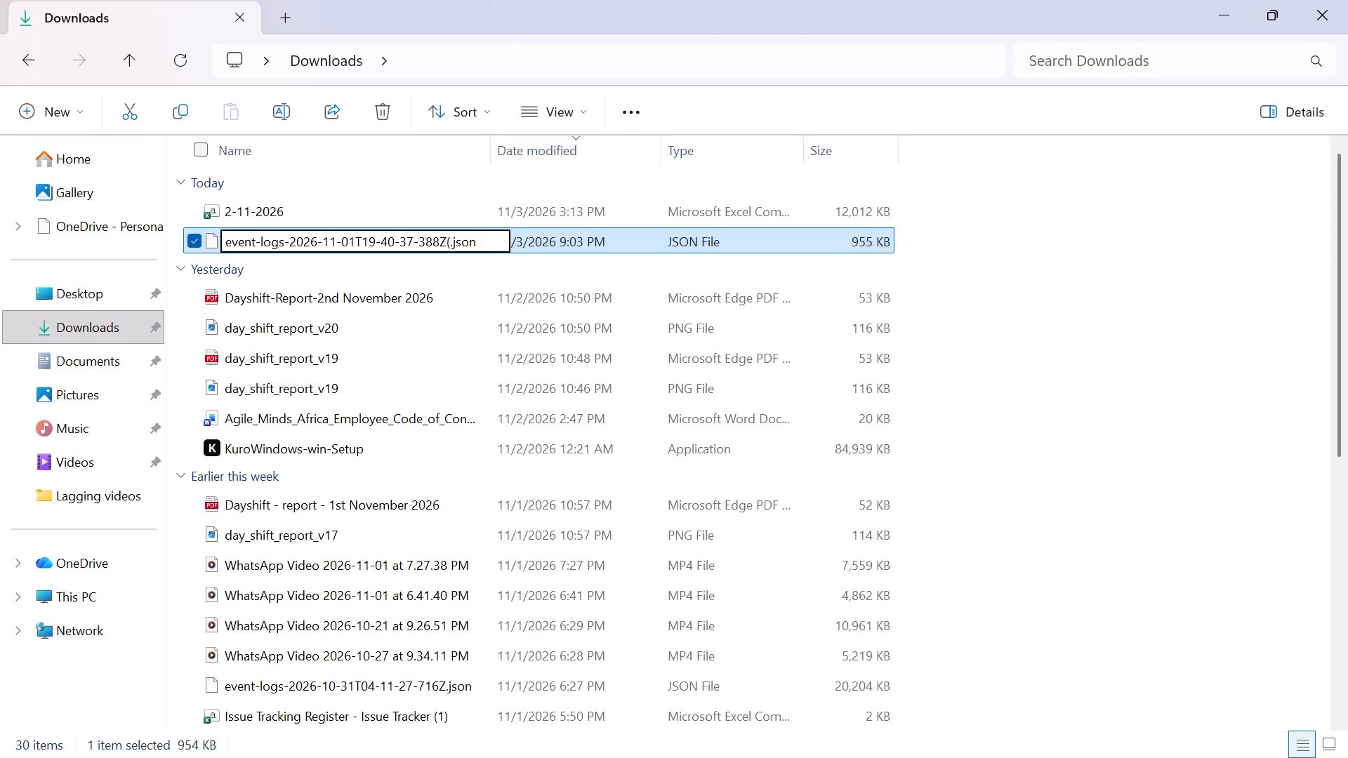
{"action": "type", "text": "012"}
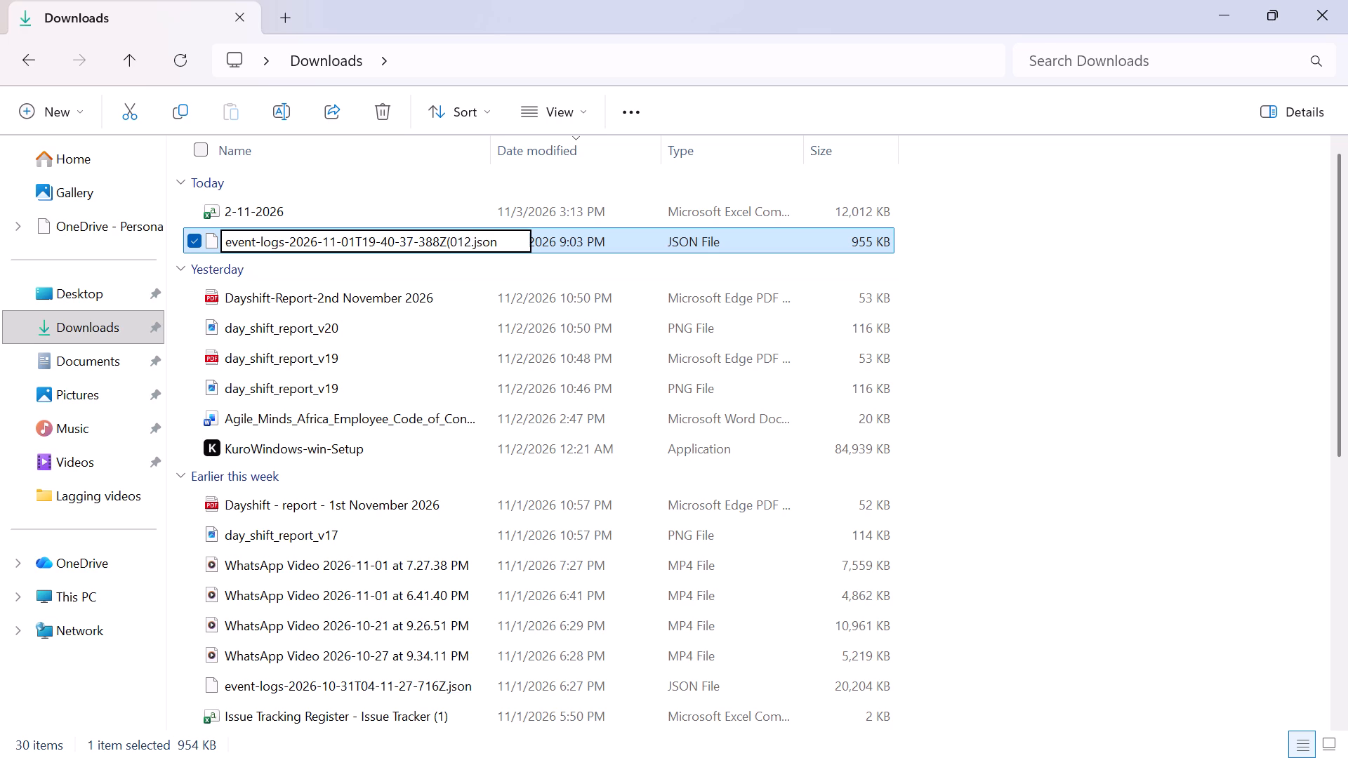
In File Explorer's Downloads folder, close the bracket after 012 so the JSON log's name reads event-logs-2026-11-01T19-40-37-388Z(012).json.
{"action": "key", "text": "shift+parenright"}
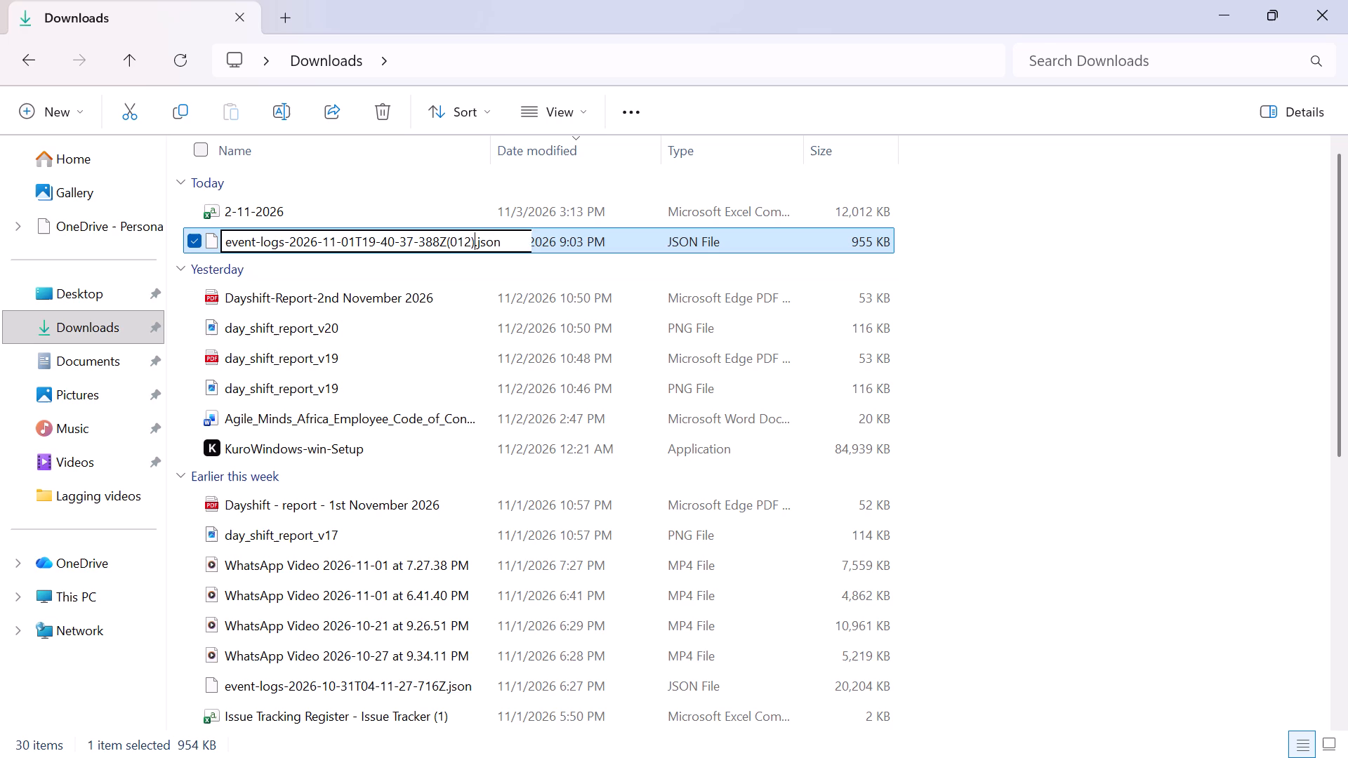
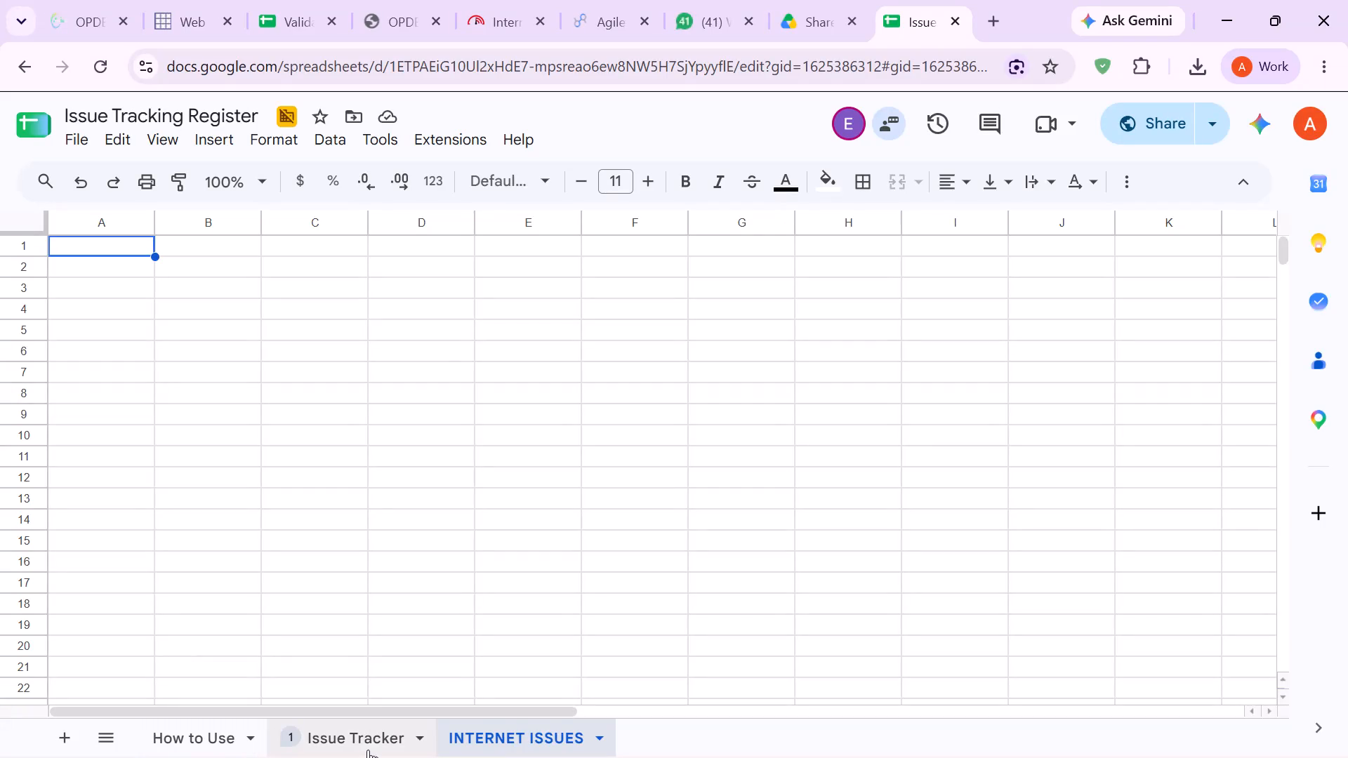
In the Issue Tracking Register in Google Chrome, switch from the INTERNET ISSUES sheet to the Issue Tracker sheet.
{"action": "left_click", "coordinate": [368, 740]}
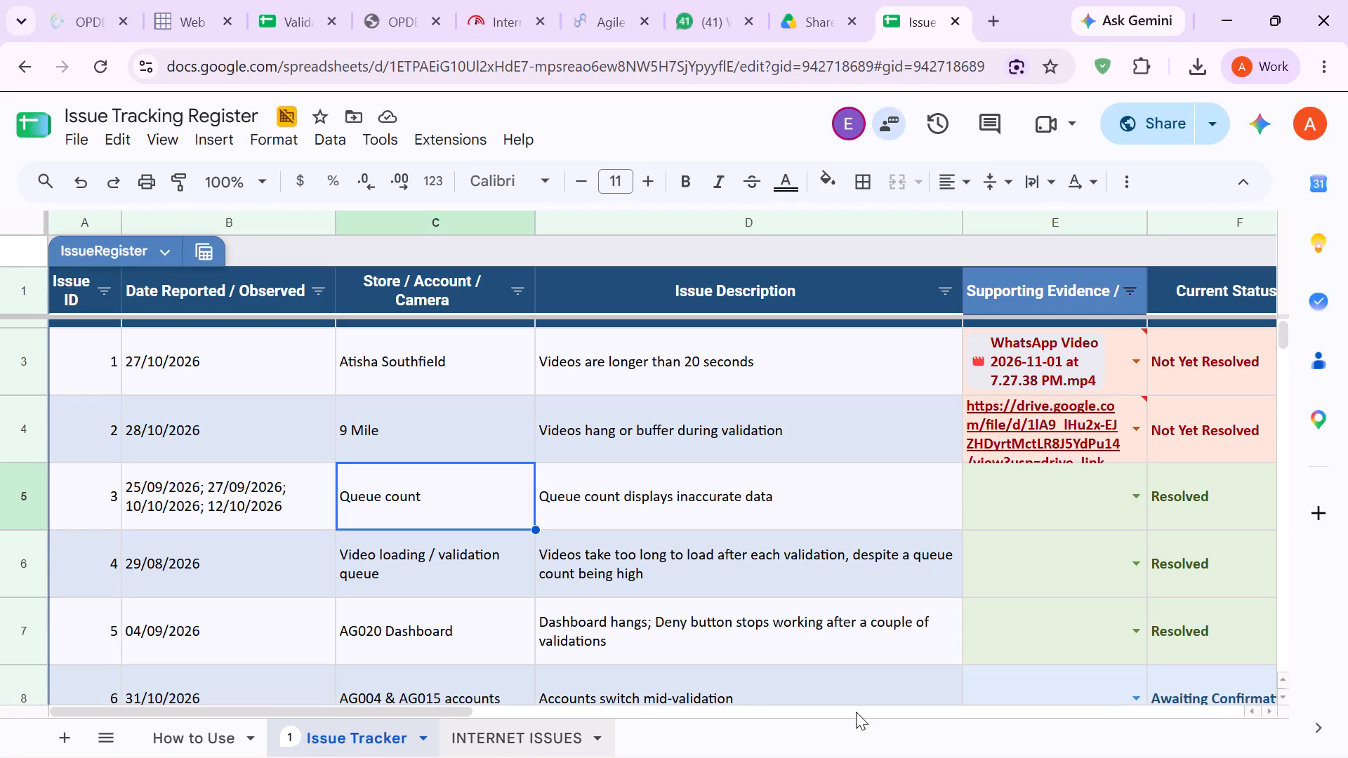
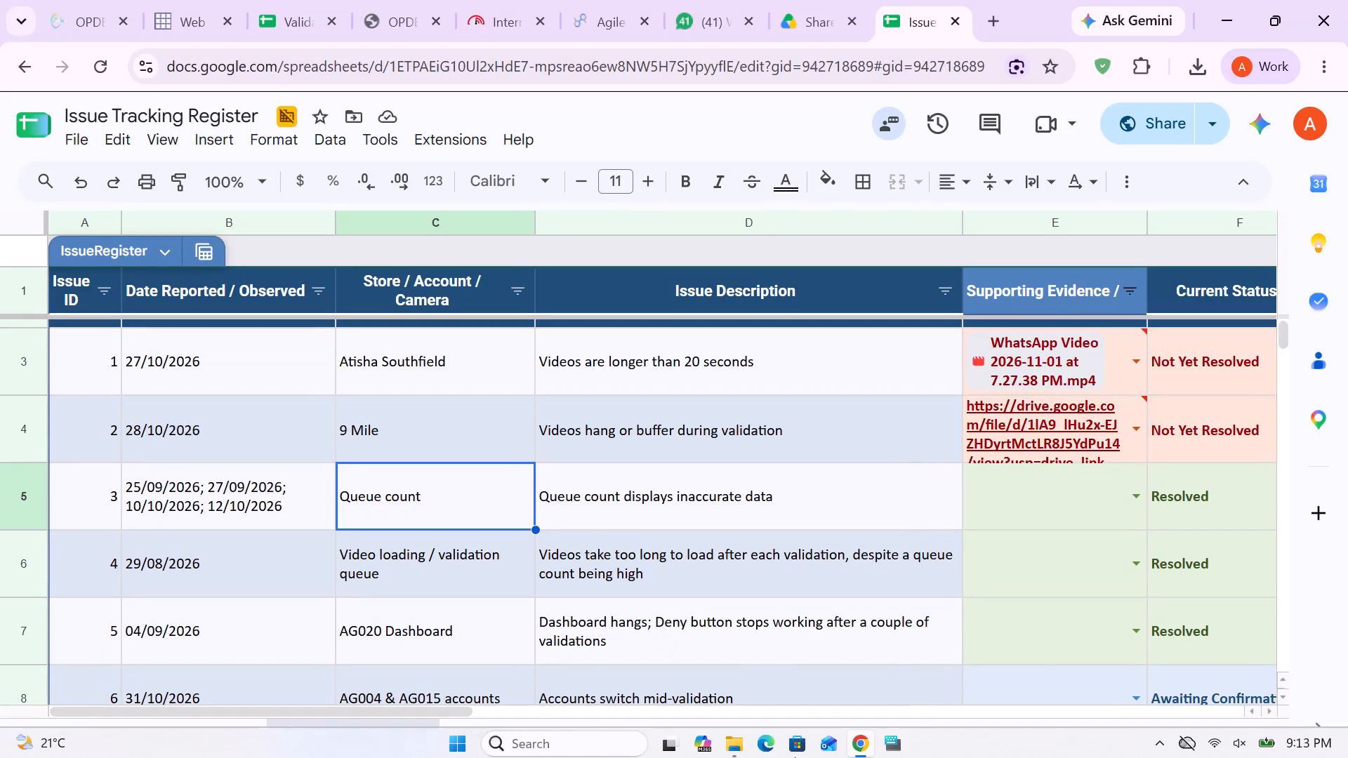
Switch to File Explorer and find today's event-logs JSON file in the Downloads folder.
{"action": "left_click", "coordinate": [739, 738]}
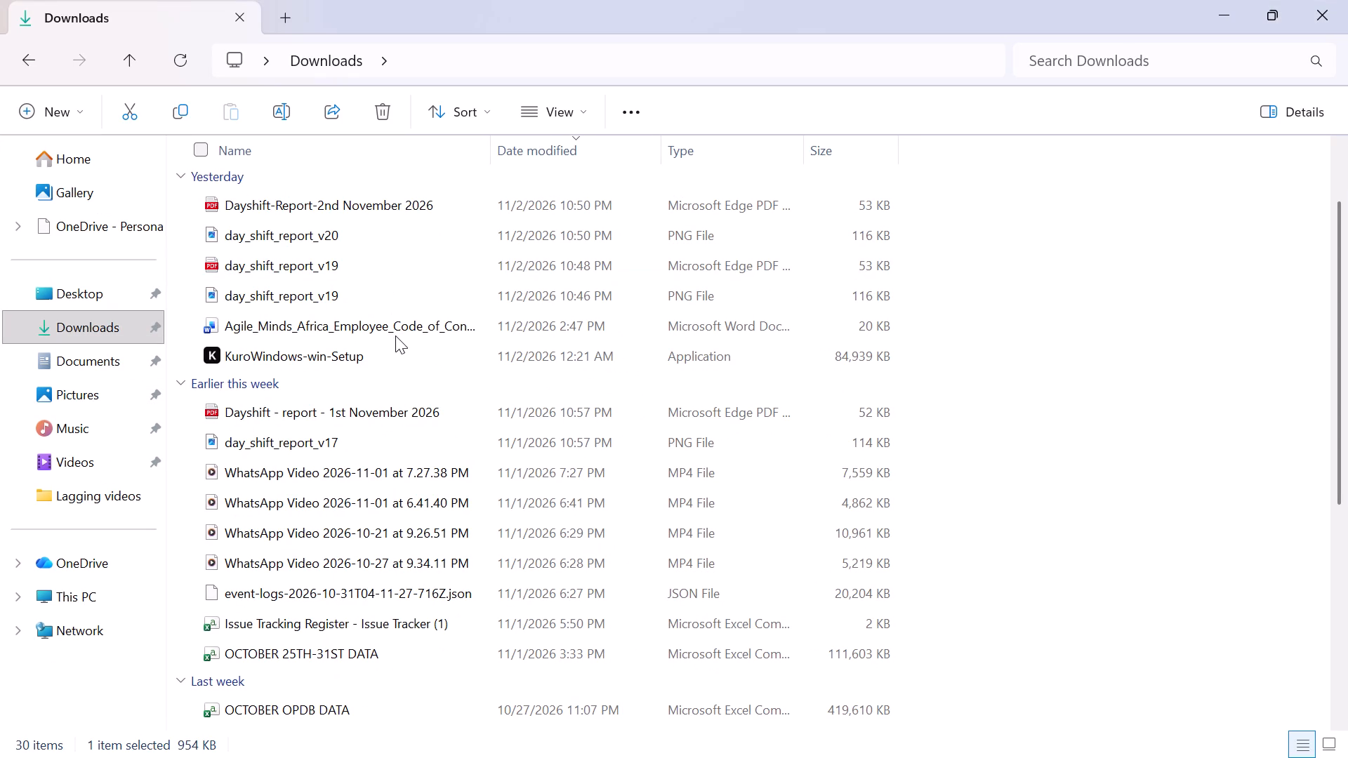
{"action": "scroll", "coordinate": [273, 247], "scroll_direction": "up", "scroll_amount": 2}
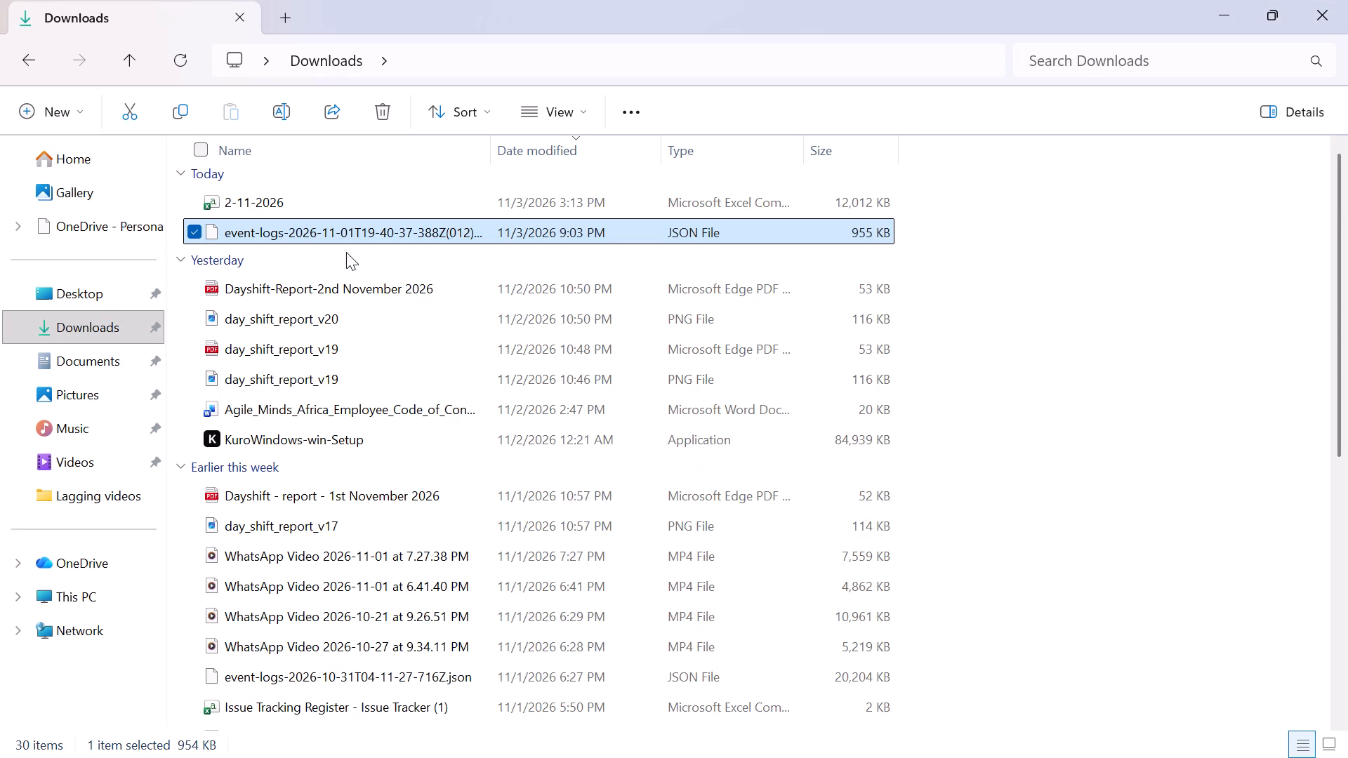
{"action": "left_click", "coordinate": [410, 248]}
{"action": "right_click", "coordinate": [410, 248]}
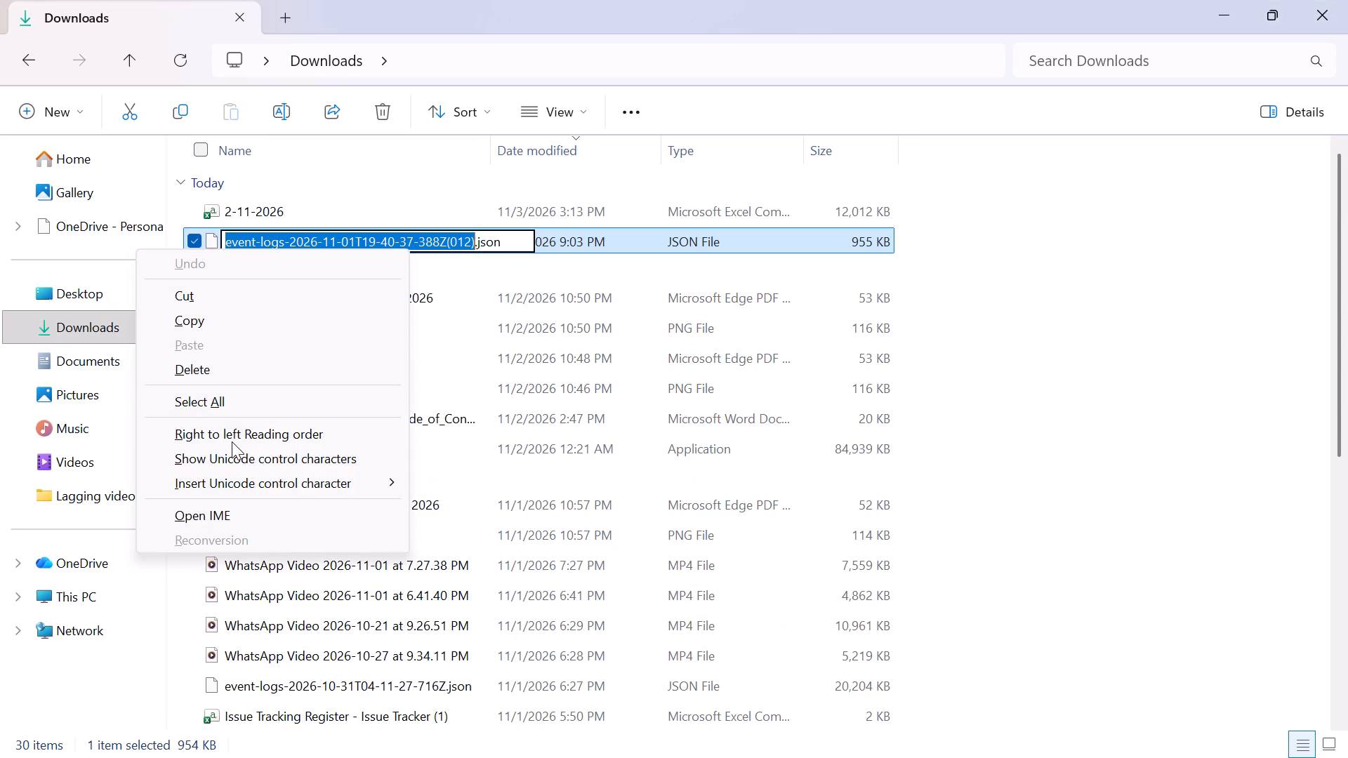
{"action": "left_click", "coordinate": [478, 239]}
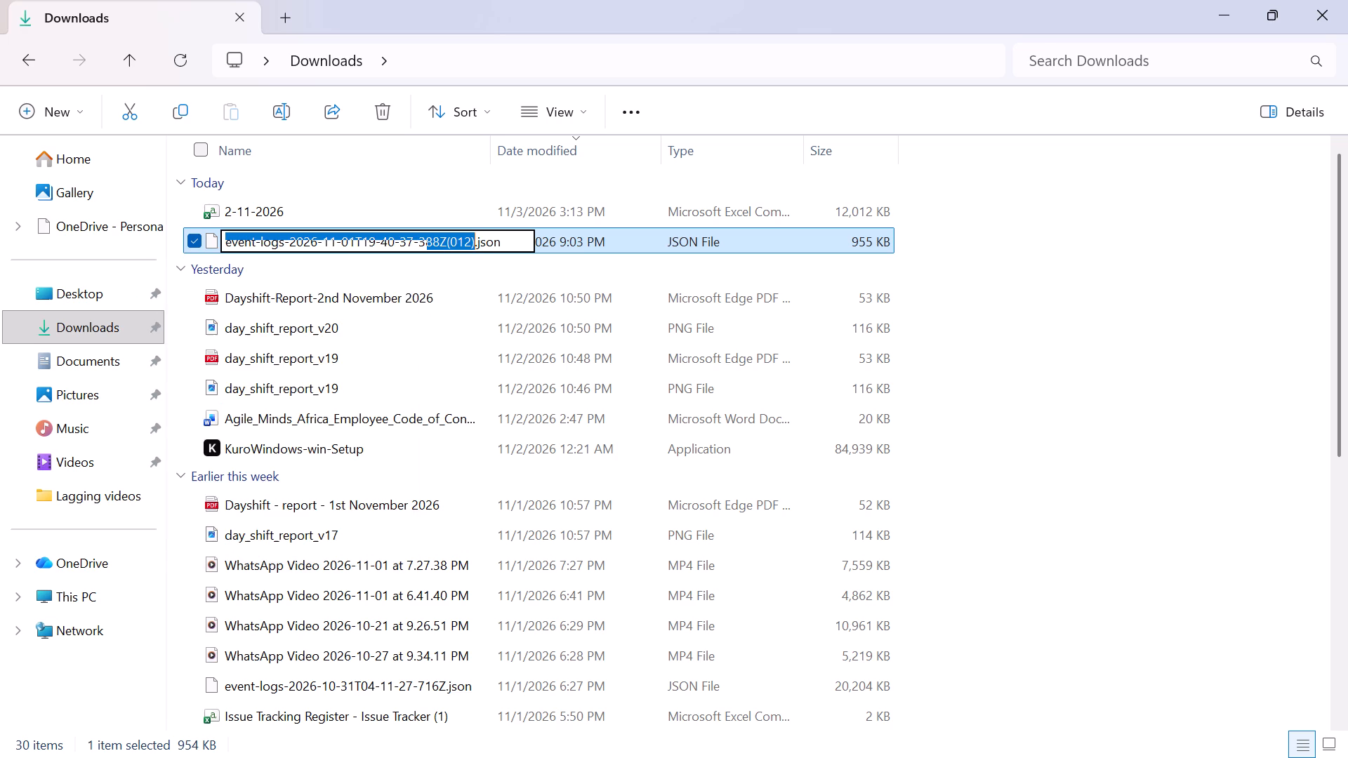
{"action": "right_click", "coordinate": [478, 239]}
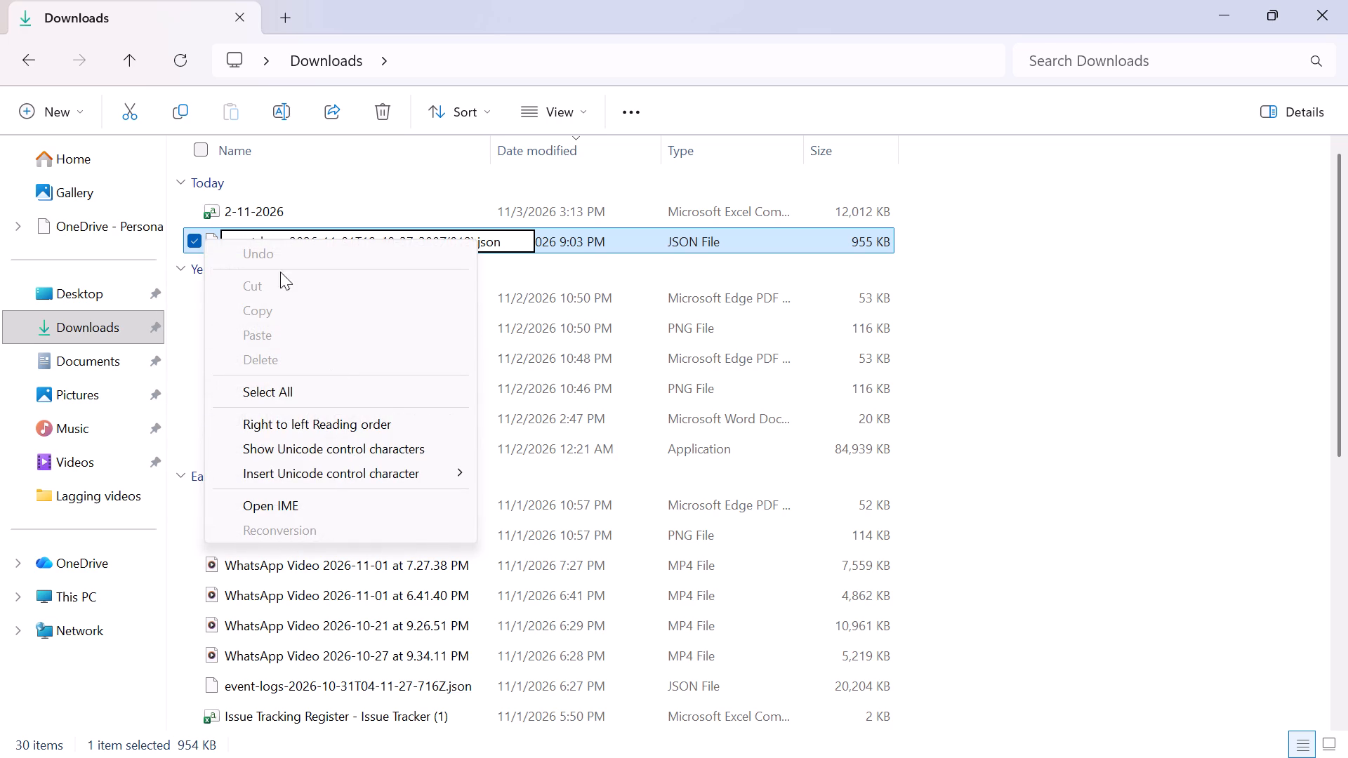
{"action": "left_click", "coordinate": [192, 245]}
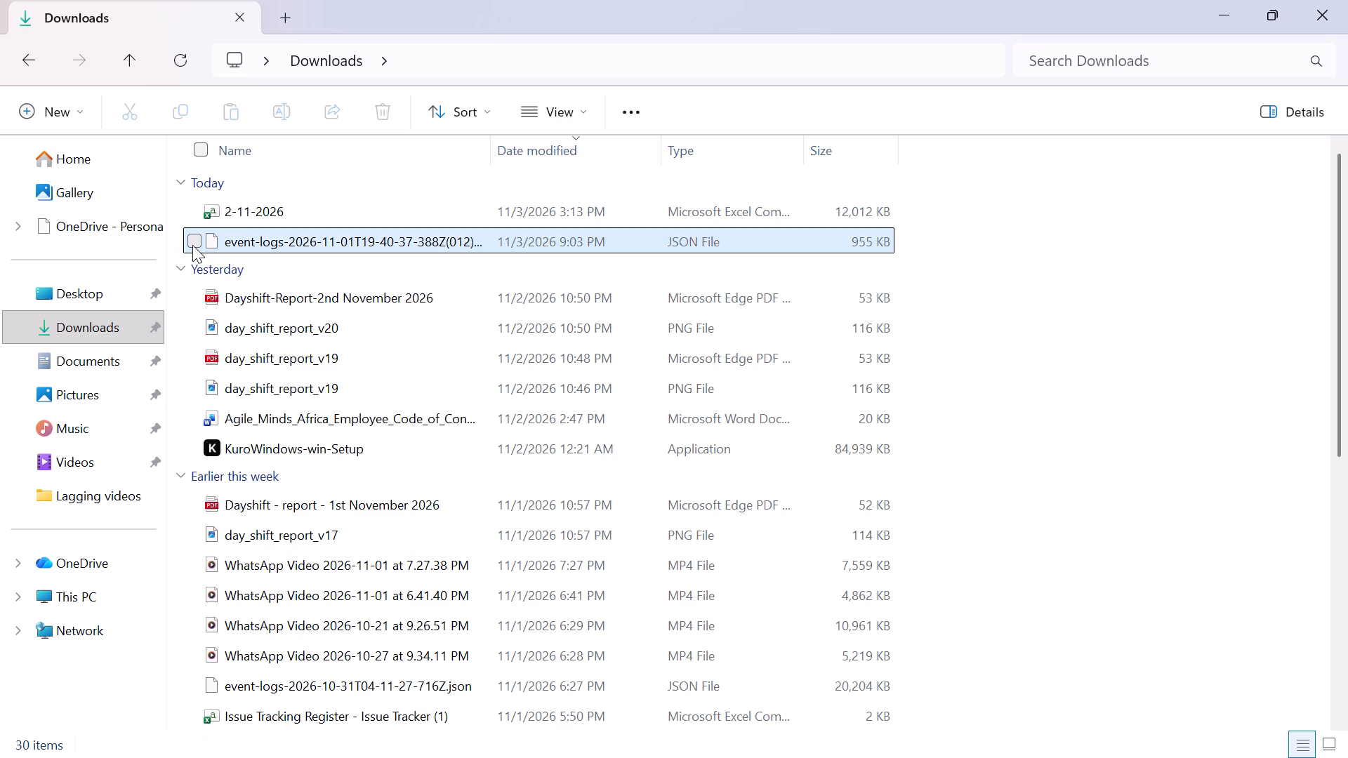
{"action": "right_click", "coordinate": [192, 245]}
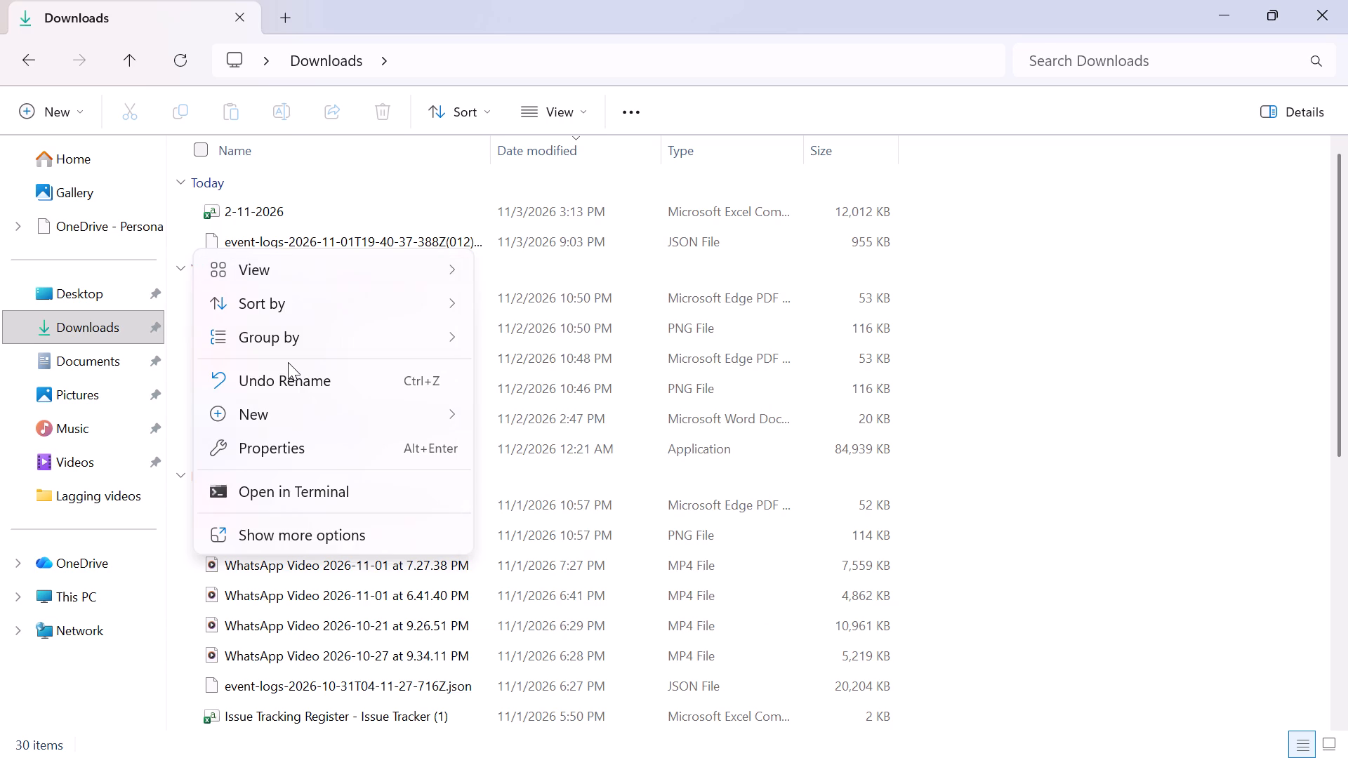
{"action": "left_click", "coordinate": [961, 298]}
Rename today's event-logs JSON file in Downloads so that the suffix in parentheses reads M09.
{"action": "right_click", "coordinate": [691, 245]}
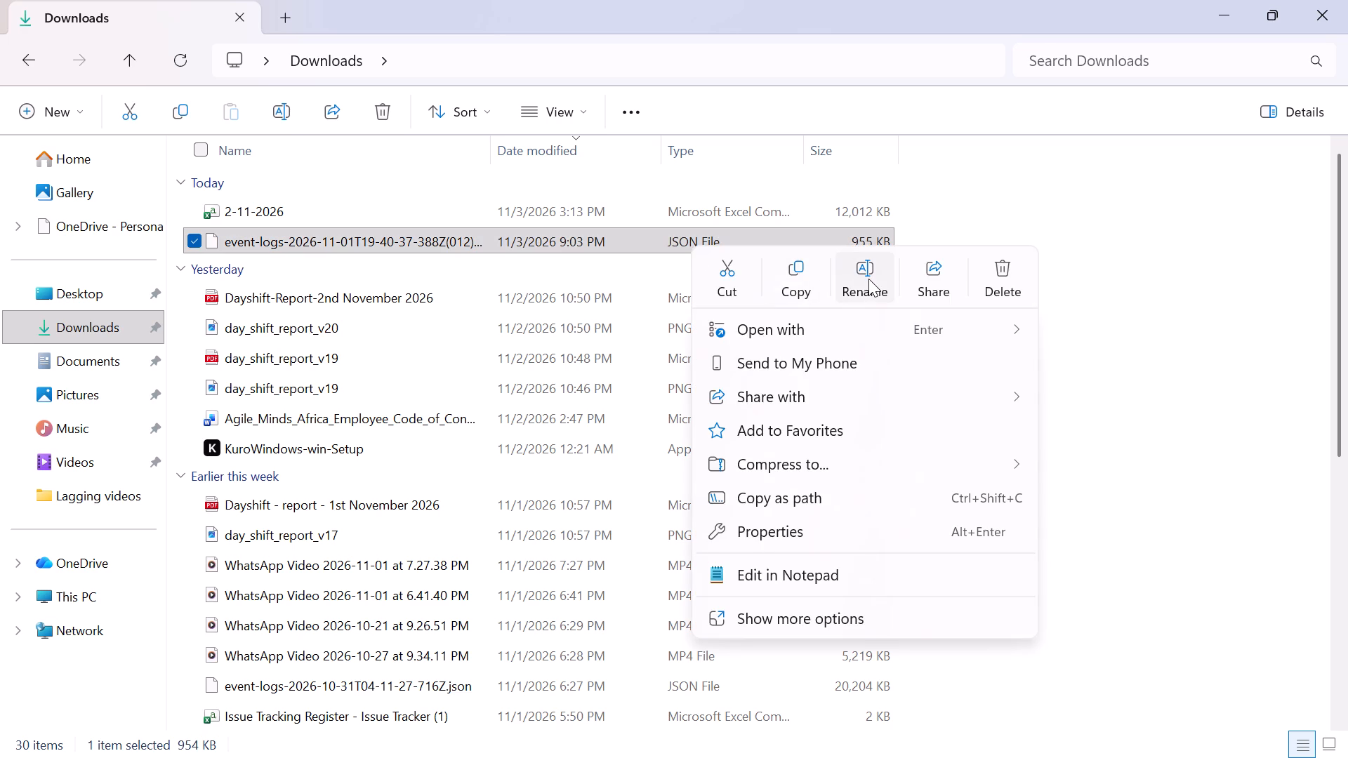
{"action": "left_click", "coordinate": [868, 279]}
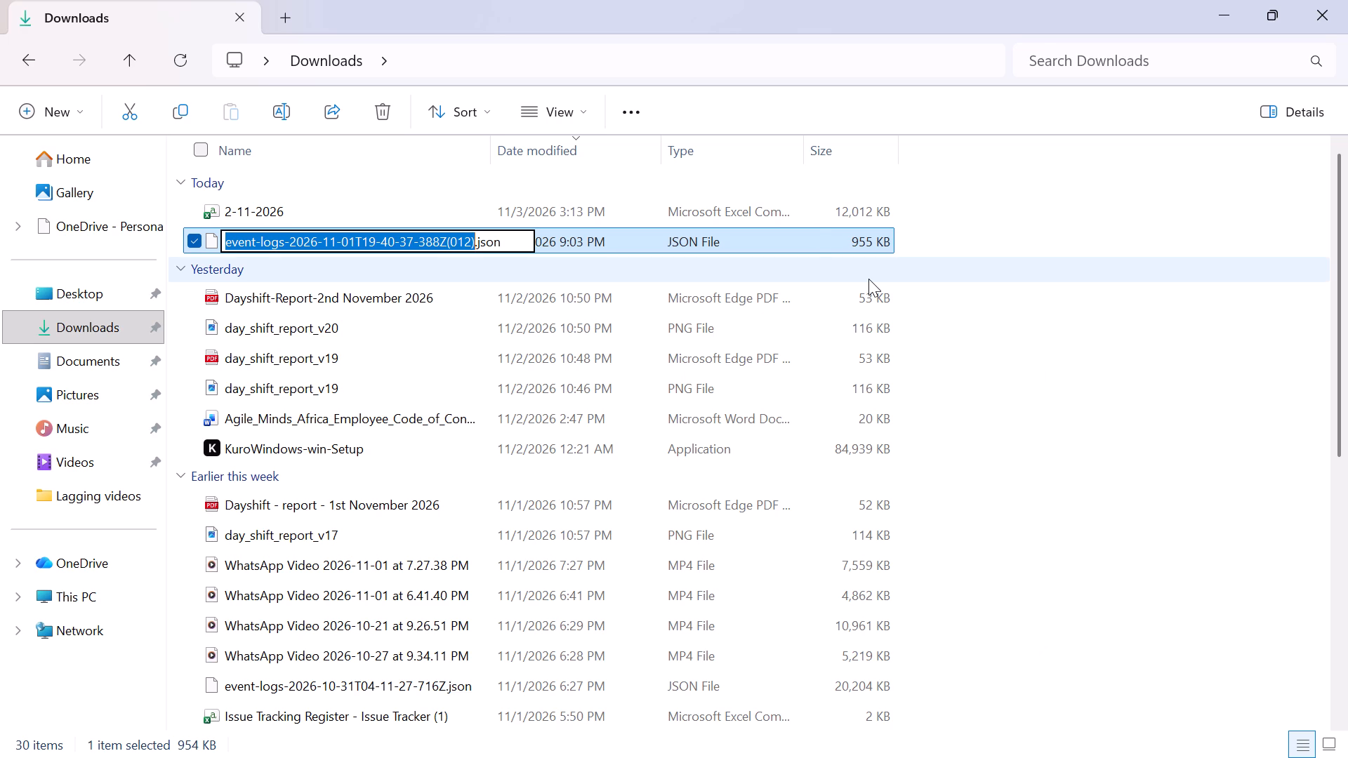
{"action": "left_click", "coordinate": [470, 238]}
{"action": "key", "text": "BackSpace"}
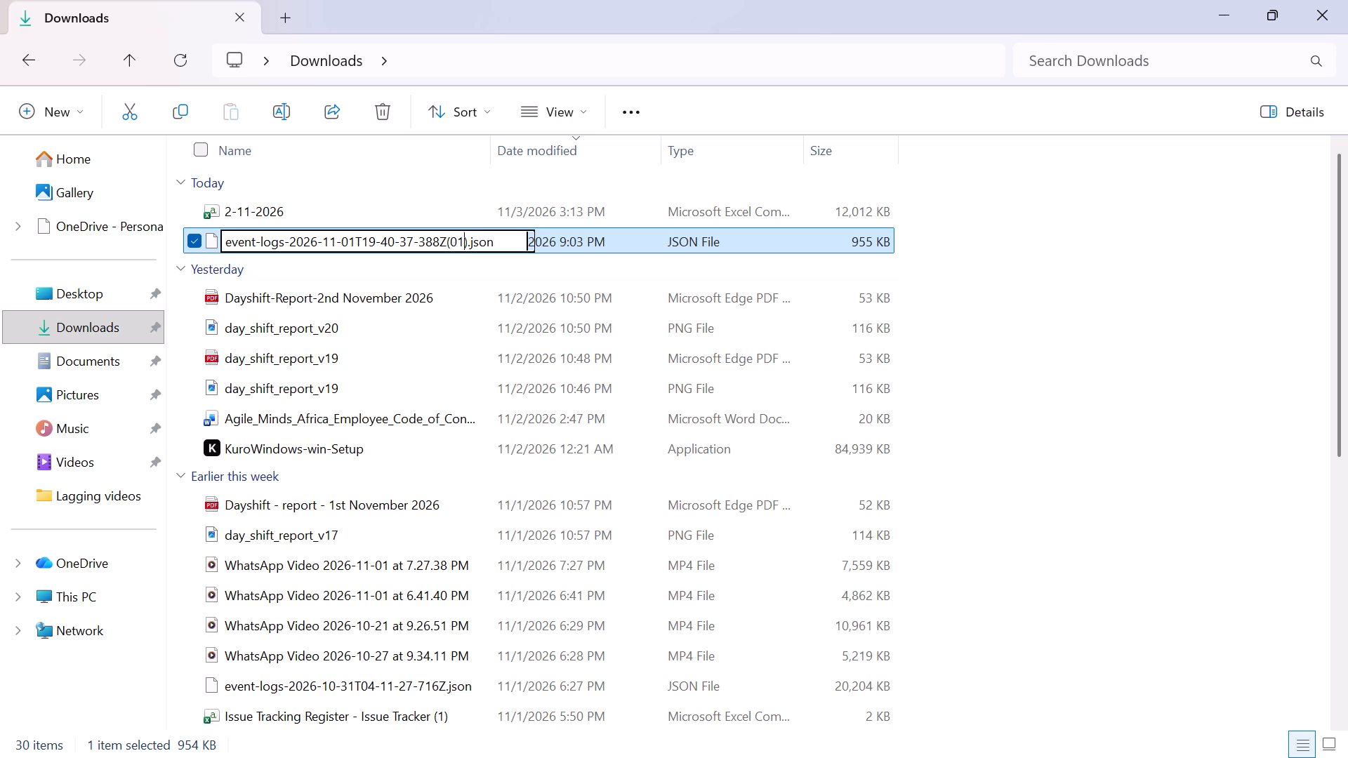
{"action": "key", "text": "BackSpace"}
{"action": "key", "text": "BackSpace"}
{"action": "key", "text": "0"}
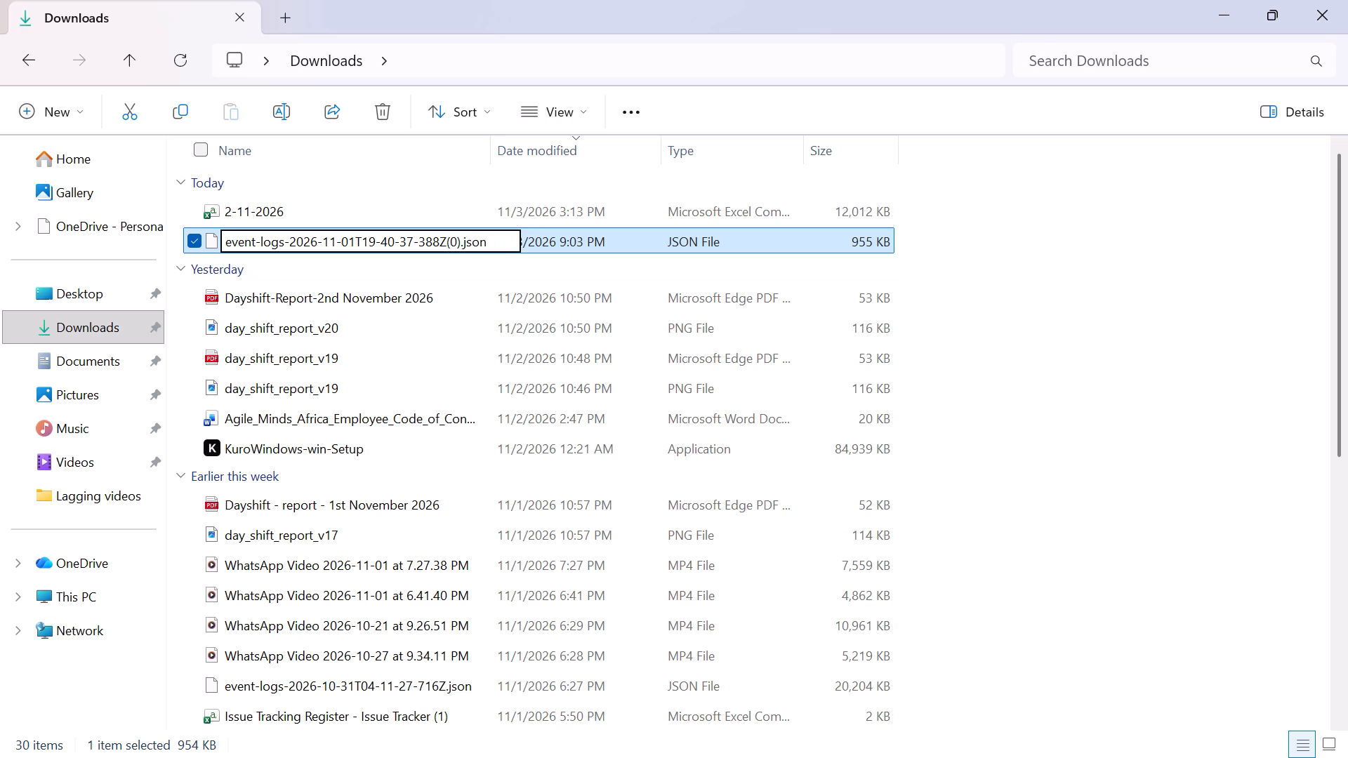
{"action": "key", "text": "9"}
{"action": "left_click", "coordinate": [449, 239]}
{"action": "key", "text": "m"}
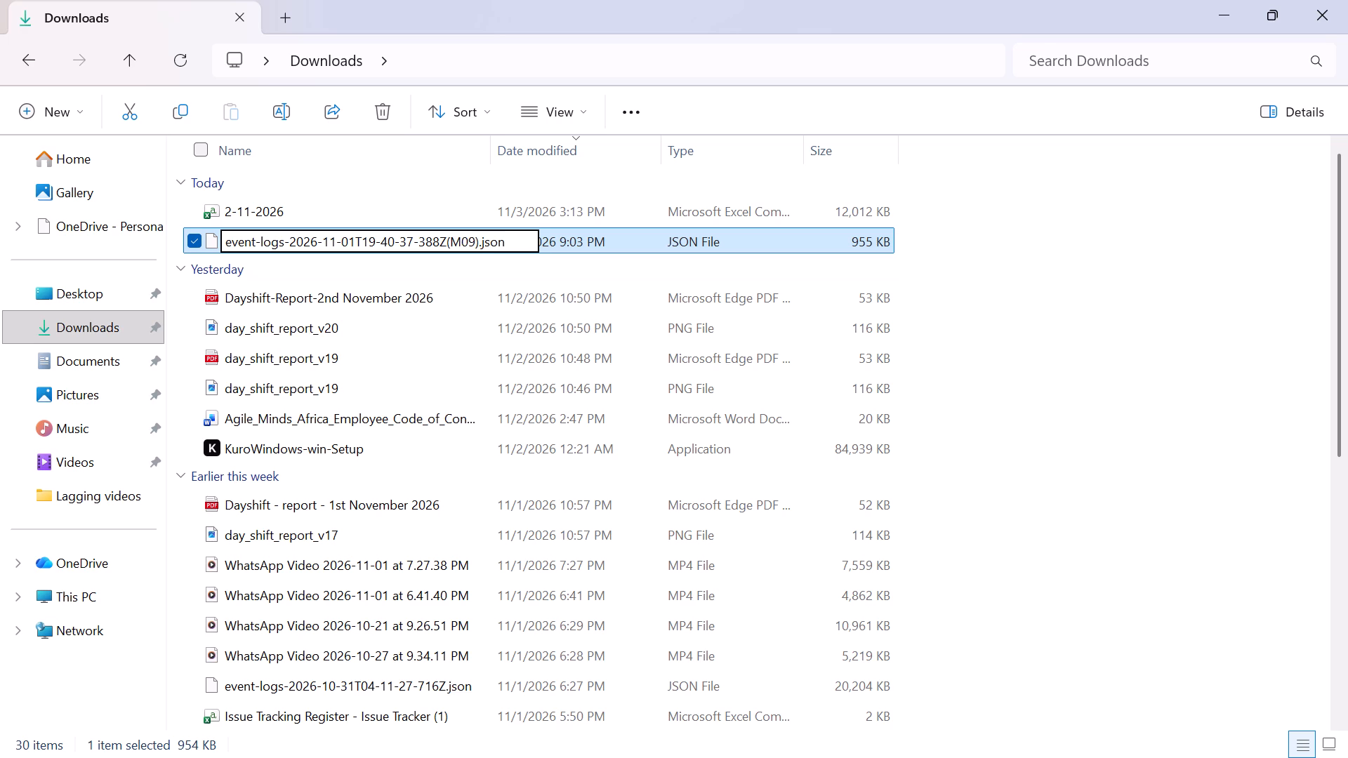
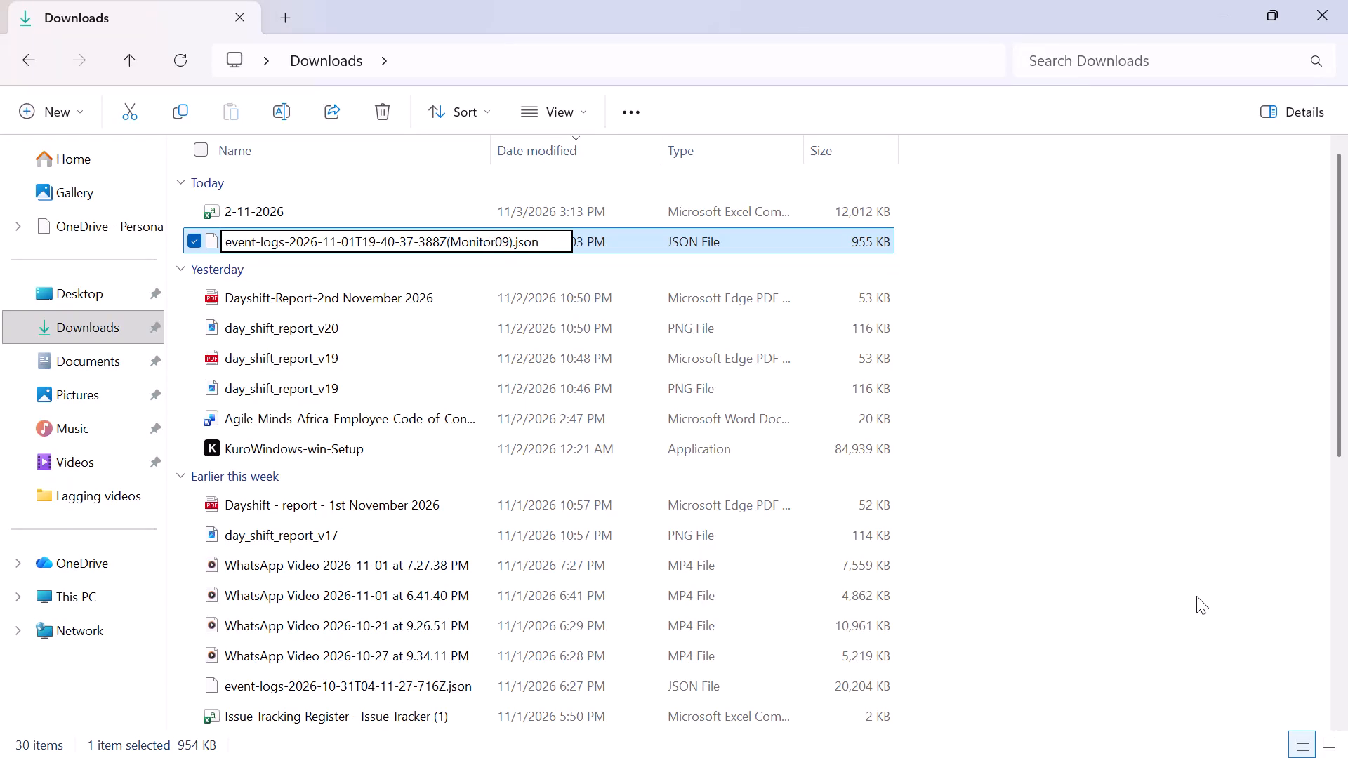
Complete the event-logs JSON file's new name so that the suffix in parentheses reads Monitor no.09.
{"action": "key", "text": "space"}
{"action": "type", "text": "n"}
{"action": "type", "text": "o."}
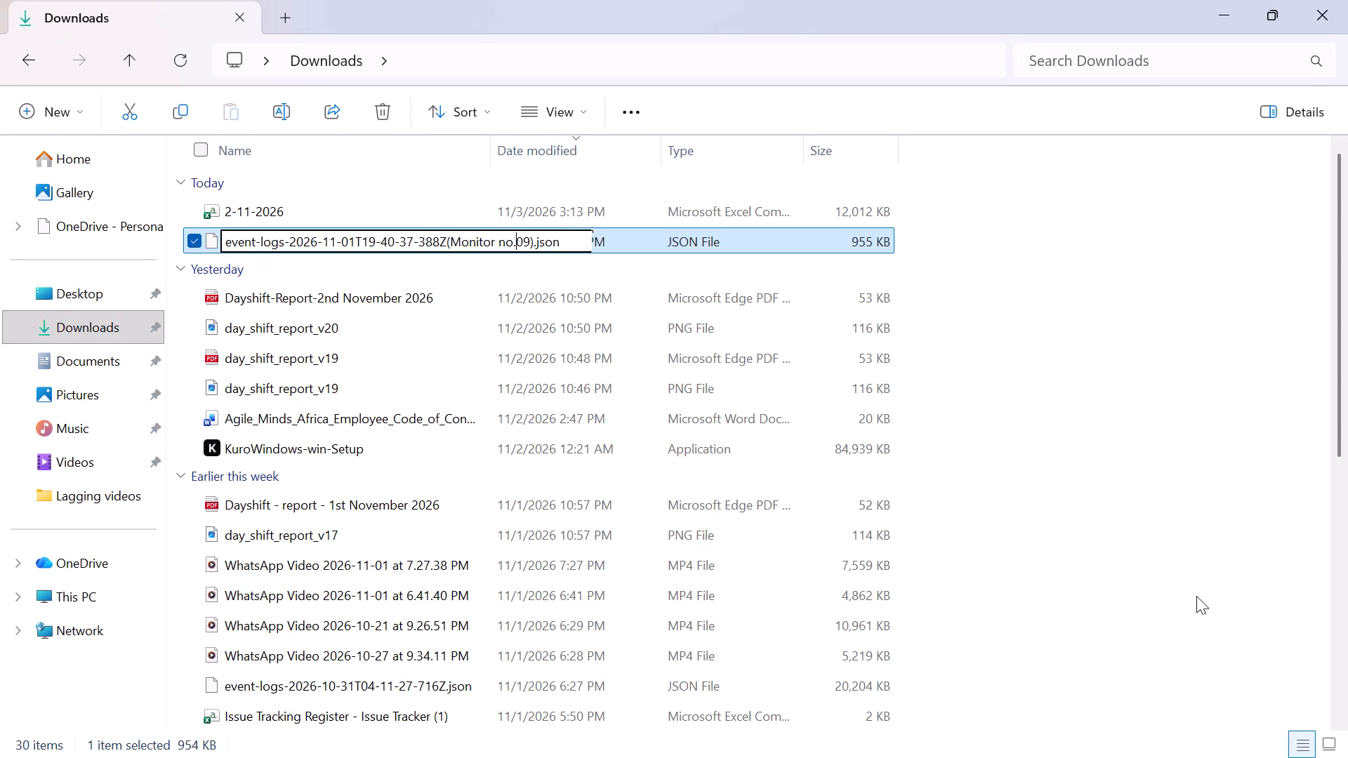
{"action": "key", "text": "Return"}
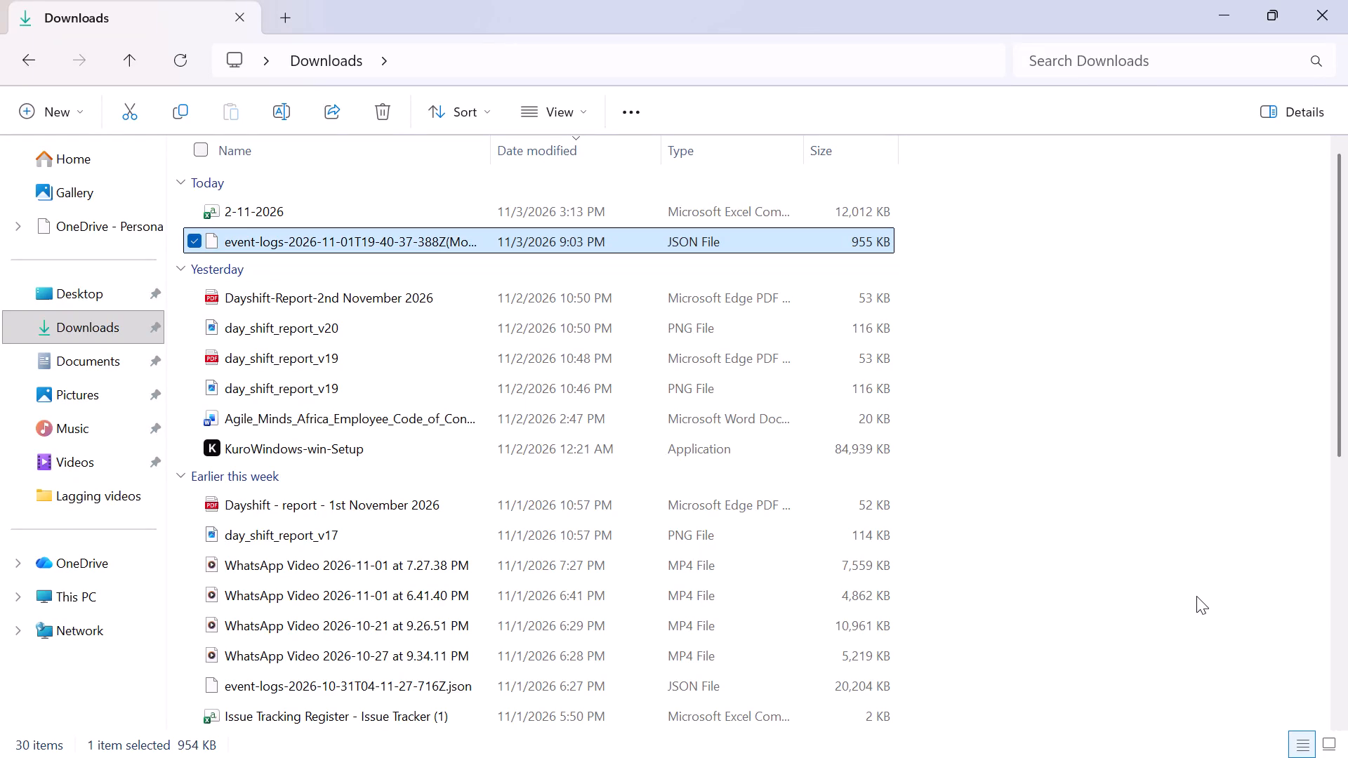
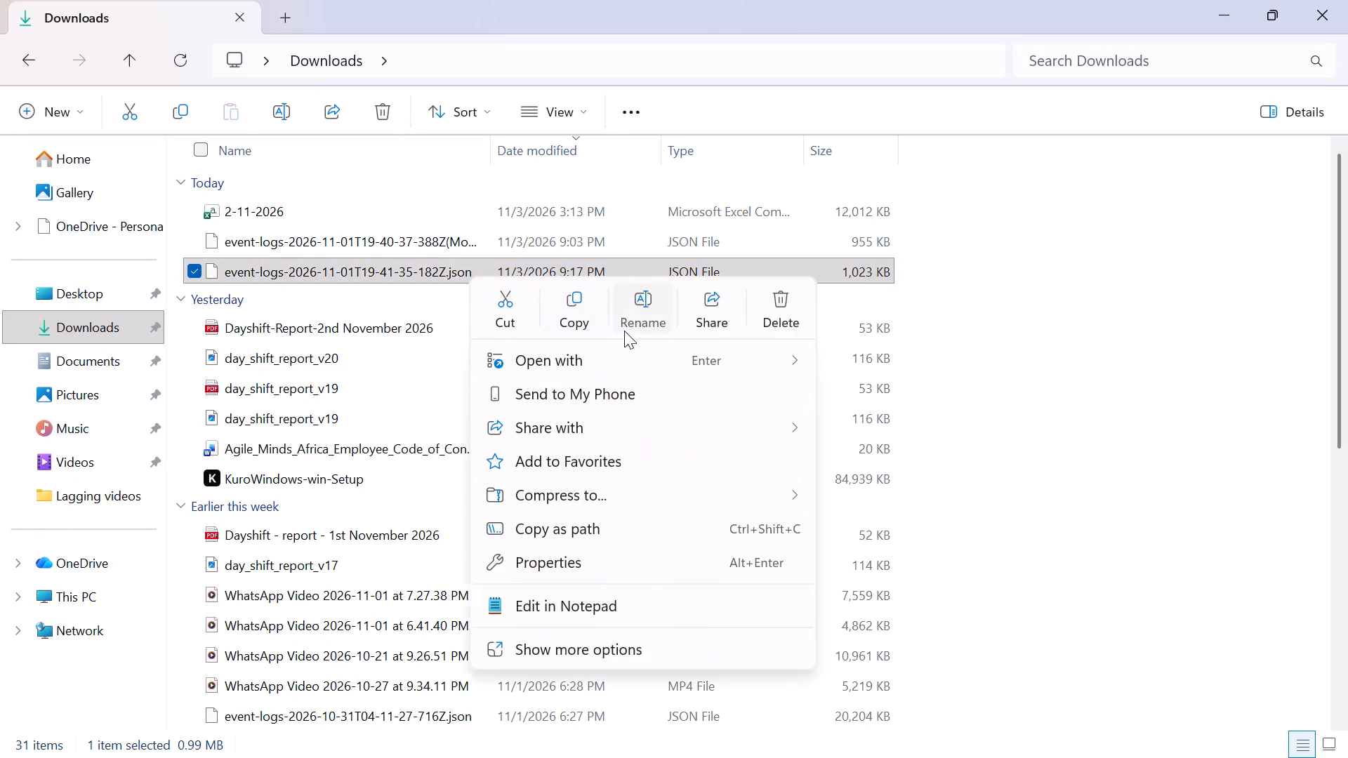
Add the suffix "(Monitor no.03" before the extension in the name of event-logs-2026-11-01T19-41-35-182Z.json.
{"action": "left_click", "coordinate": [447, 272]}
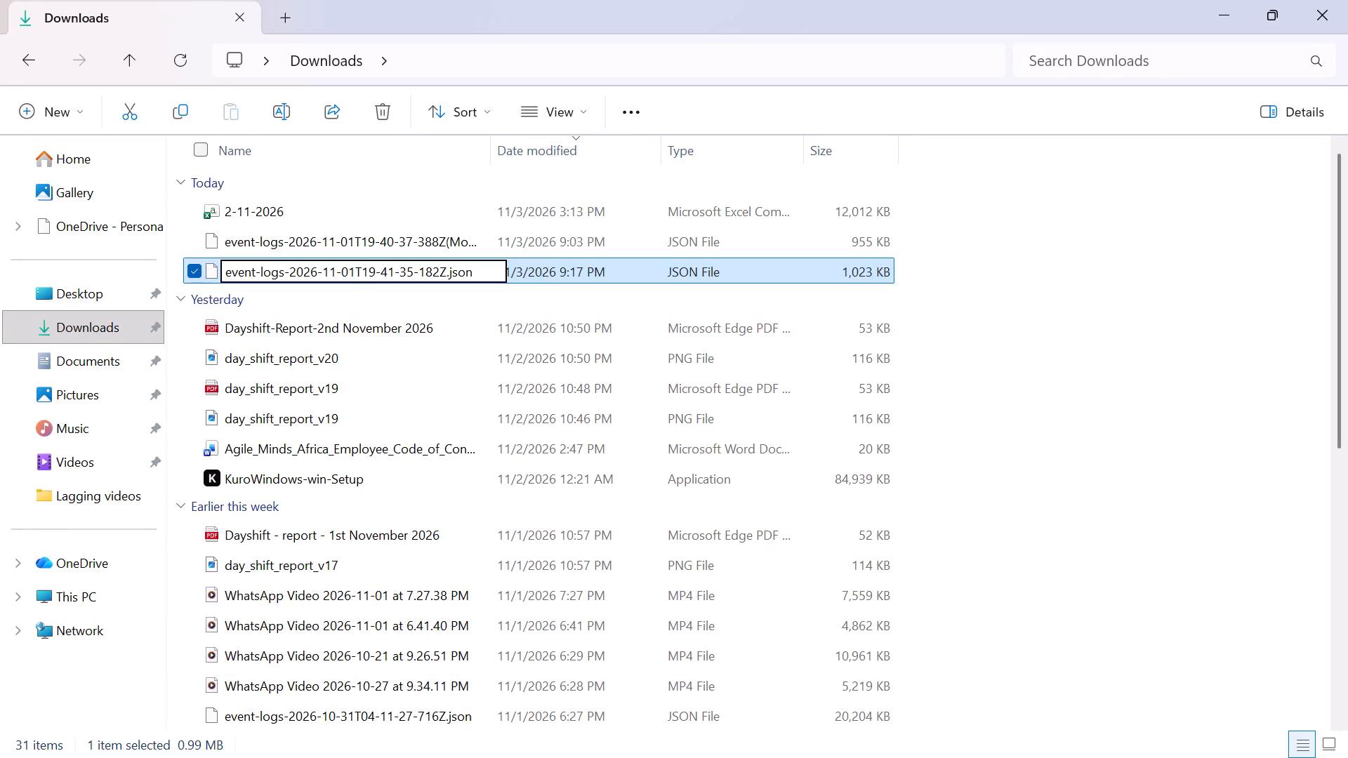
{"action": "key", "text": "shift+parenleft"}
{"action": "key", "text": "m"}
{"action": "type", "text": "onitor n0."}
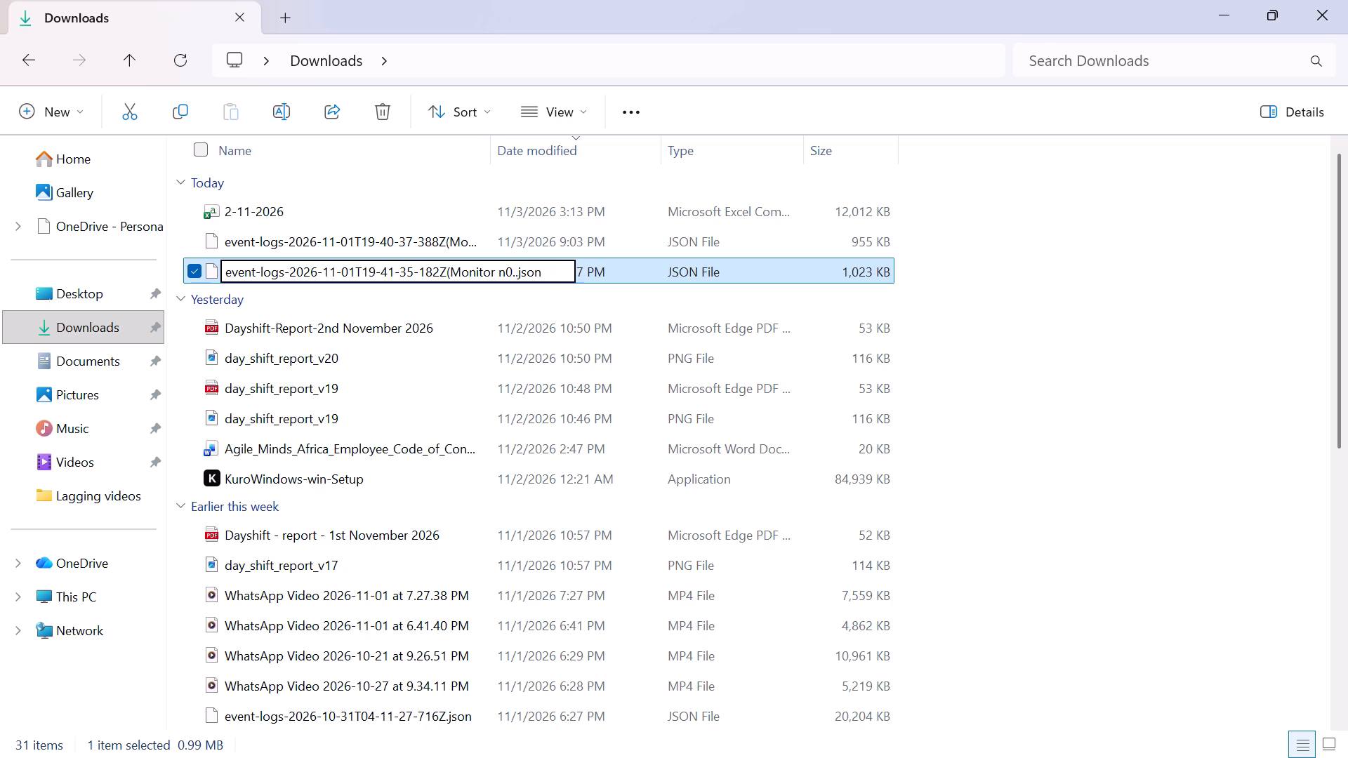
{"action": "key", "text": "BackSpace"}
{"action": "key", "text": "BackSpace"}
{"action": "key", "text": "o"}
{"action": "key", "text": "period"}
{"action": "type", "text": "03"}
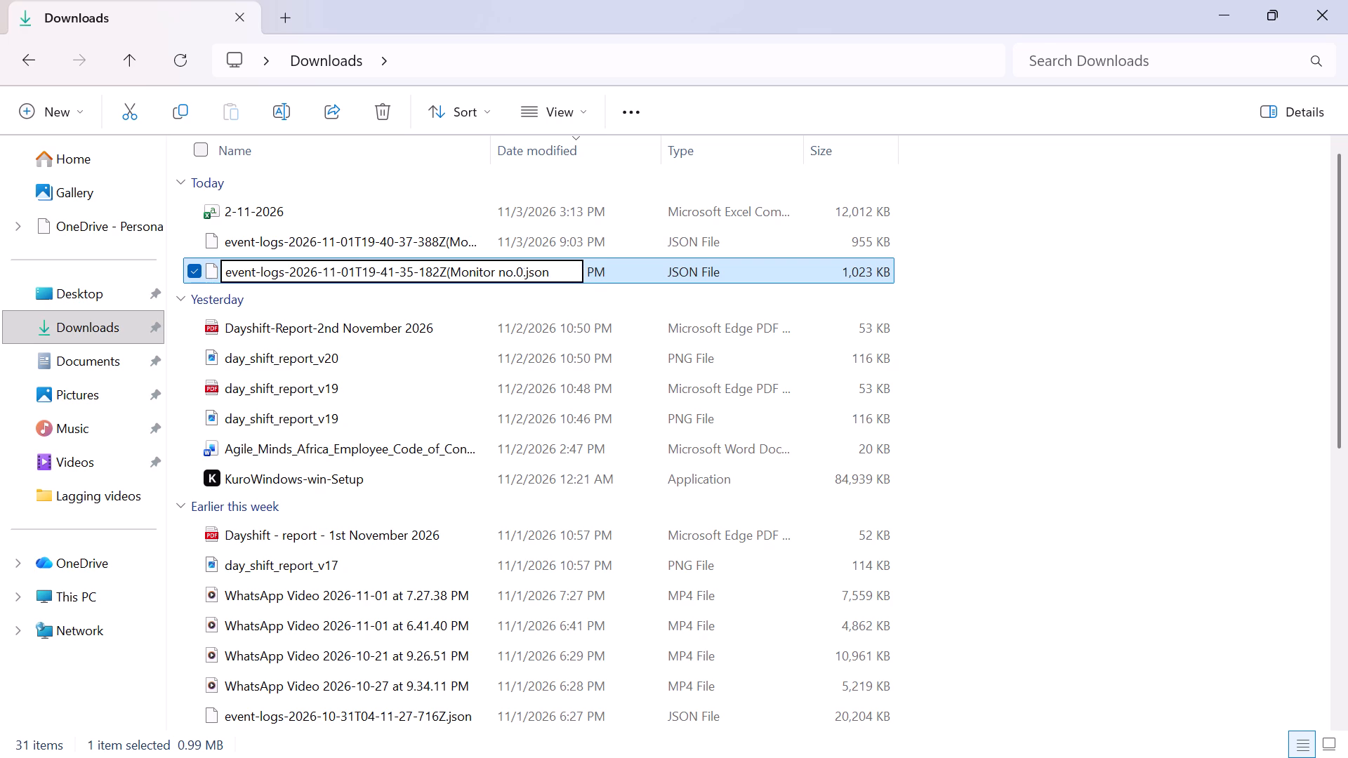
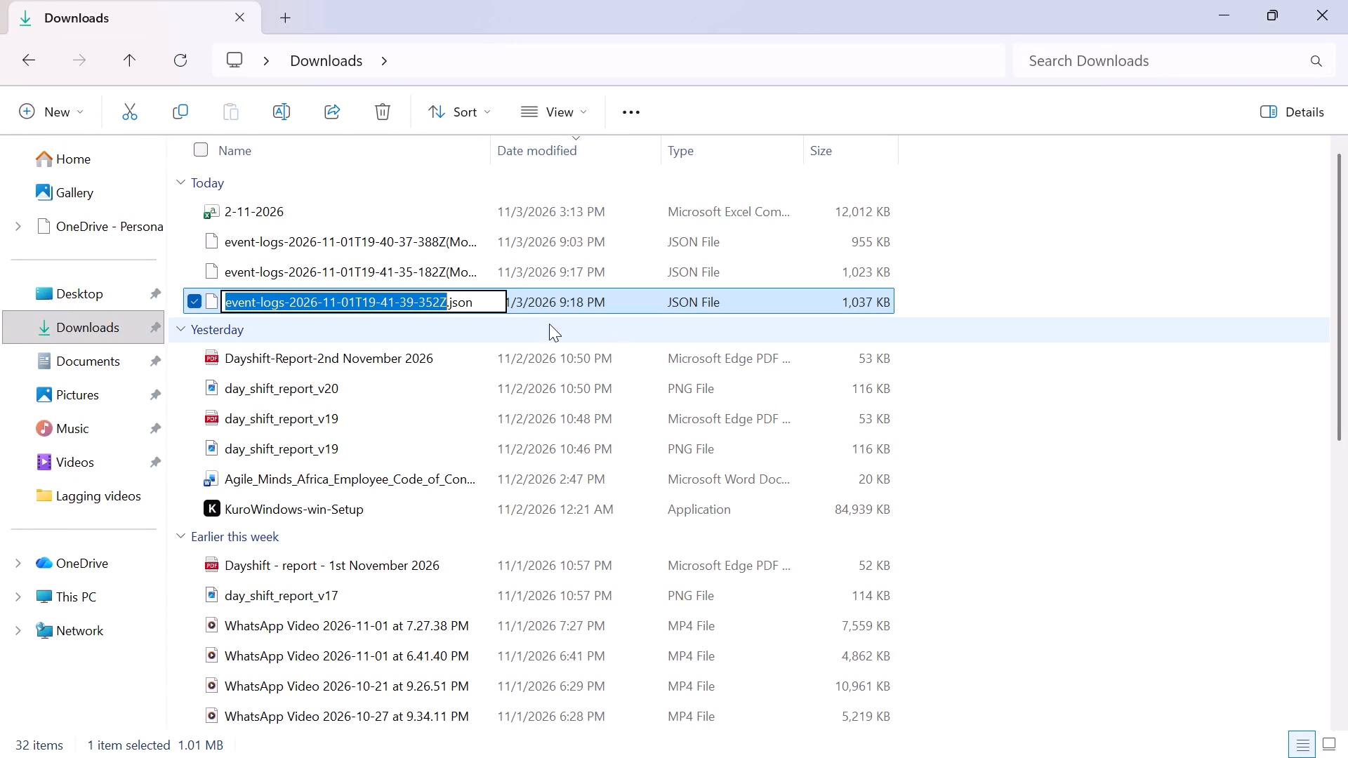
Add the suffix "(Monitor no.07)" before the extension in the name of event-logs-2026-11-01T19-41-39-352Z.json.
{"action": "left_click", "coordinate": [447, 302]}
{"action": "key", "text": "shift+parenleft"}
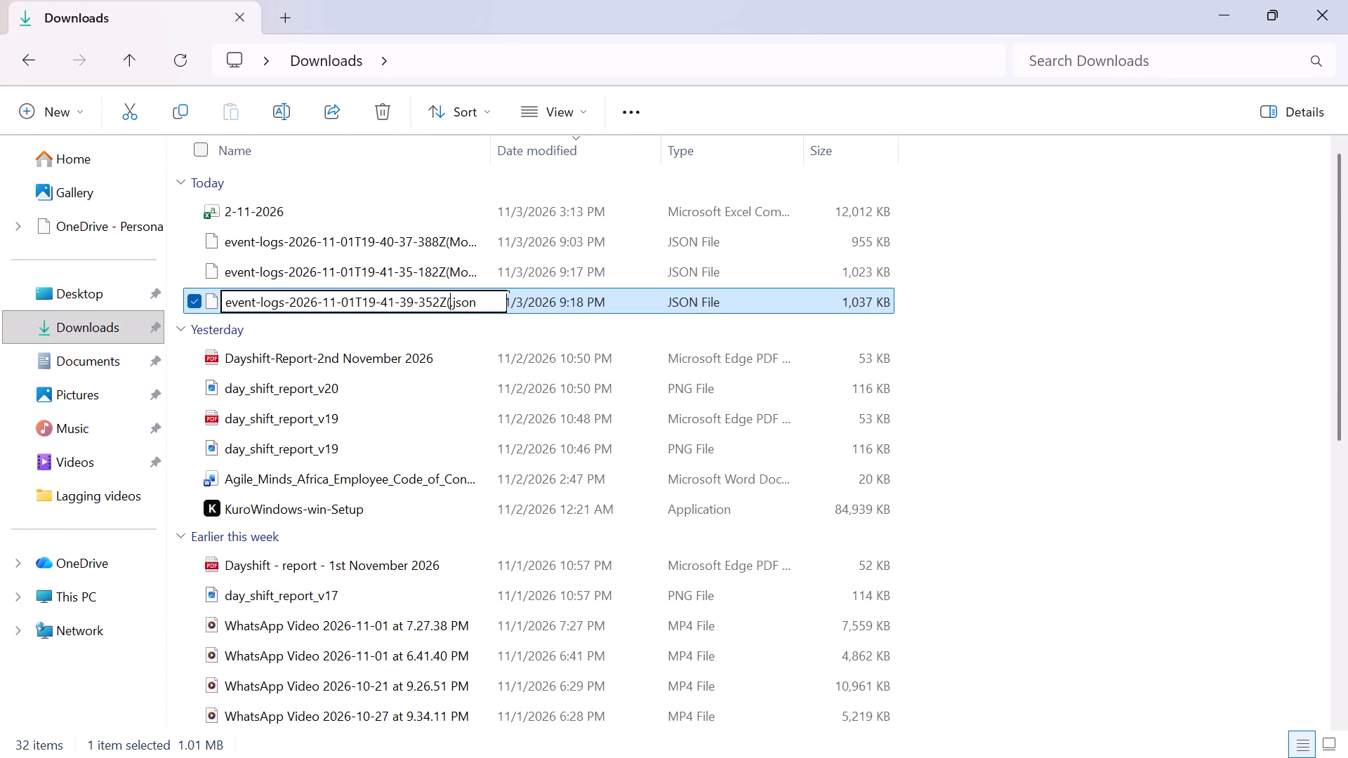
{"action": "key", "text": "m"}
{"action": "key", "text": "BackSpace"}
{"action": "key", "text": "m"}
{"action": "key", "text": "BackSpace"}
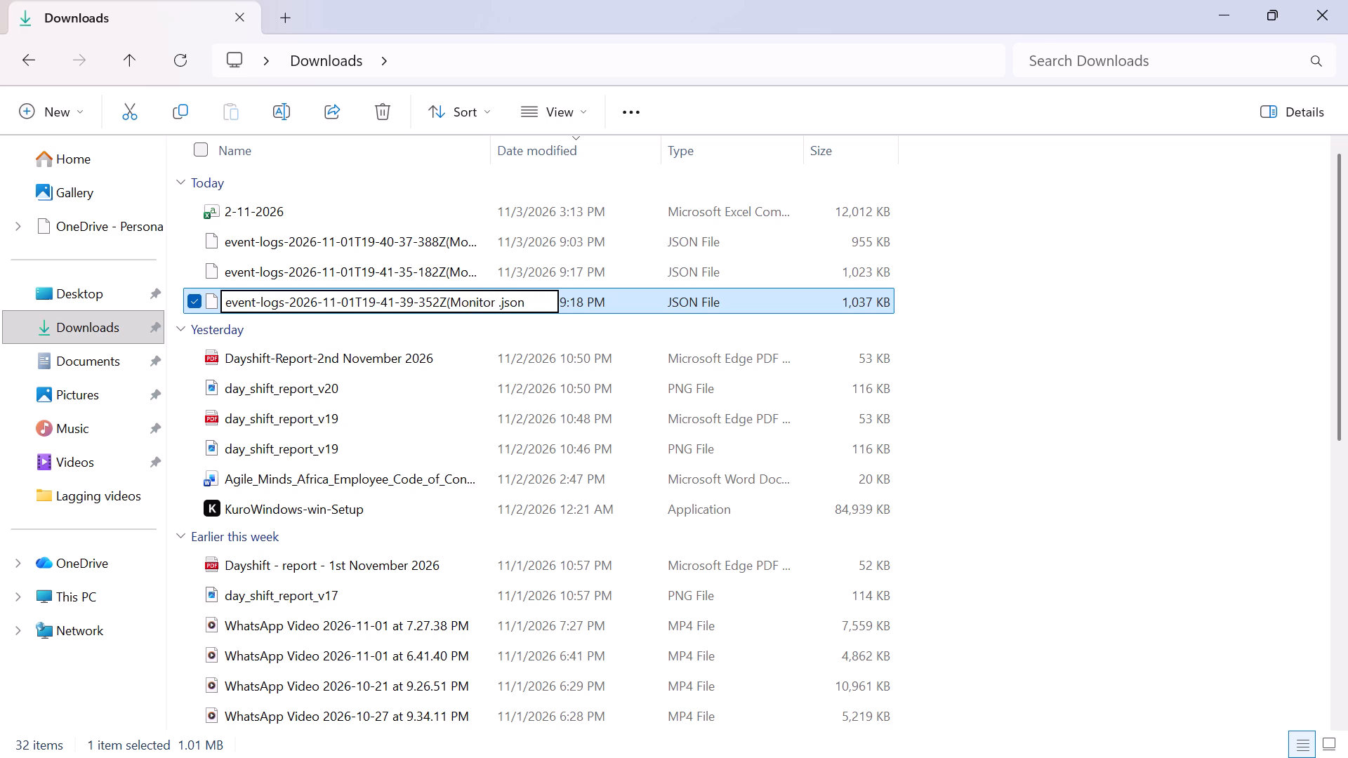
{"action": "key", "text": "BackSpace"}
{"action": "key", "text": "space"}
{"action": "type", "text": "no"}
{"action": "key", "text": "period"}
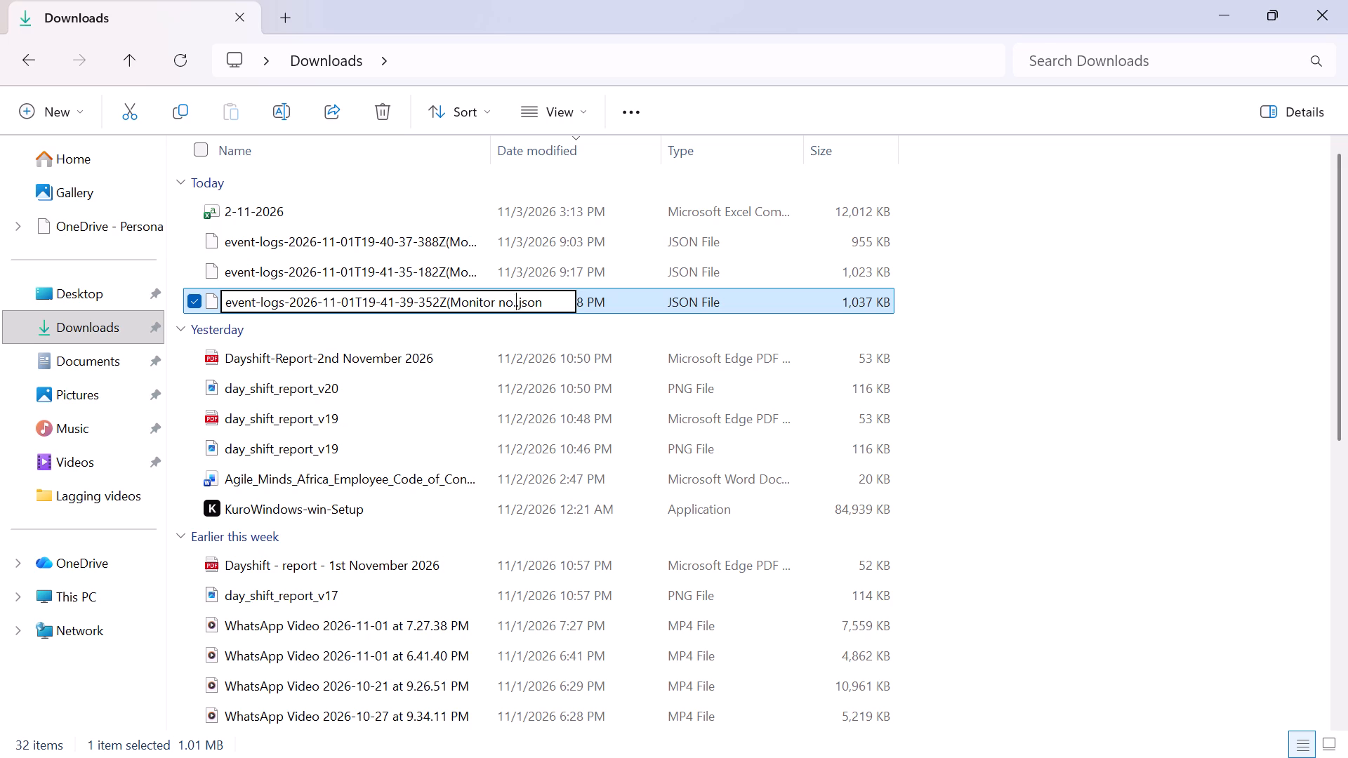
{"action": "key", "text": "0"}
{"action": "key", "text": "6"}
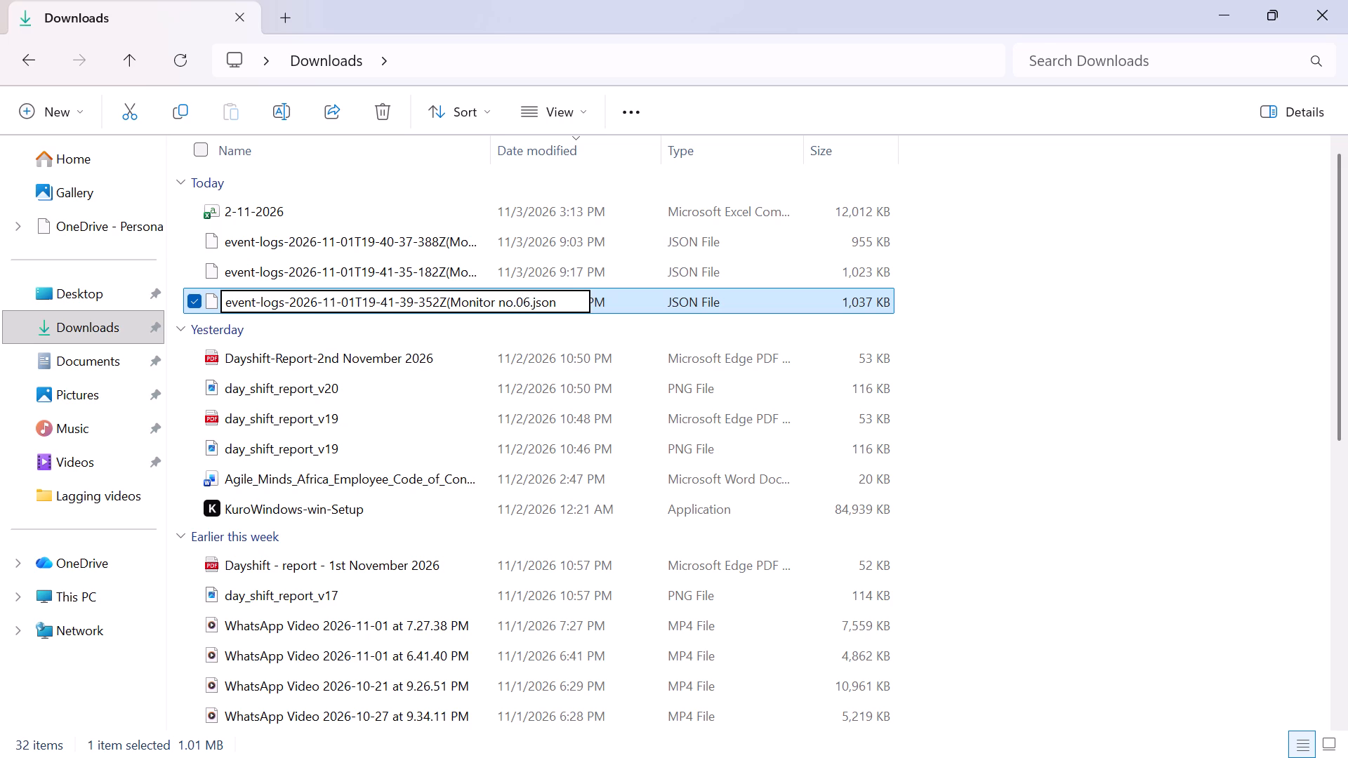
{"action": "key", "text": "BackSpace"}
{"action": "key", "text": "7"}
{"action": "key", "text": "shift+parenright"}
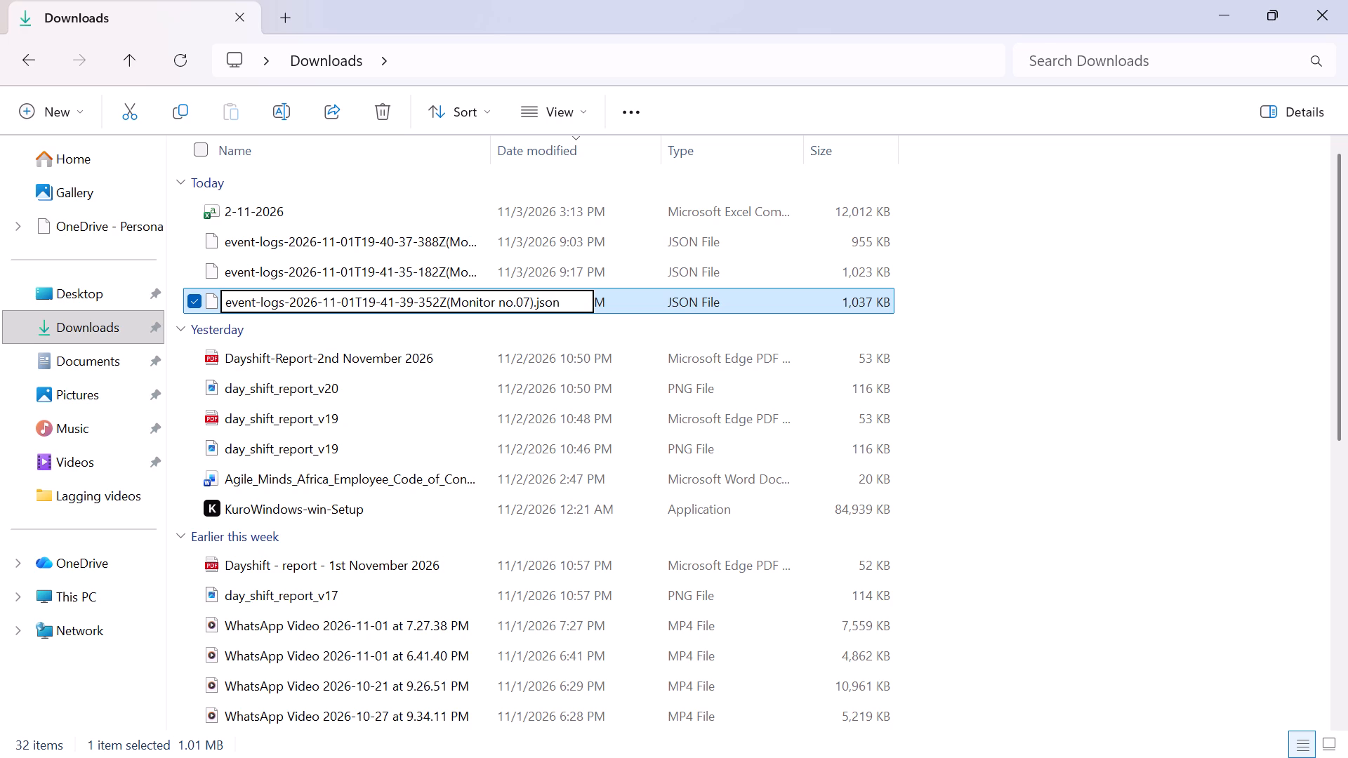
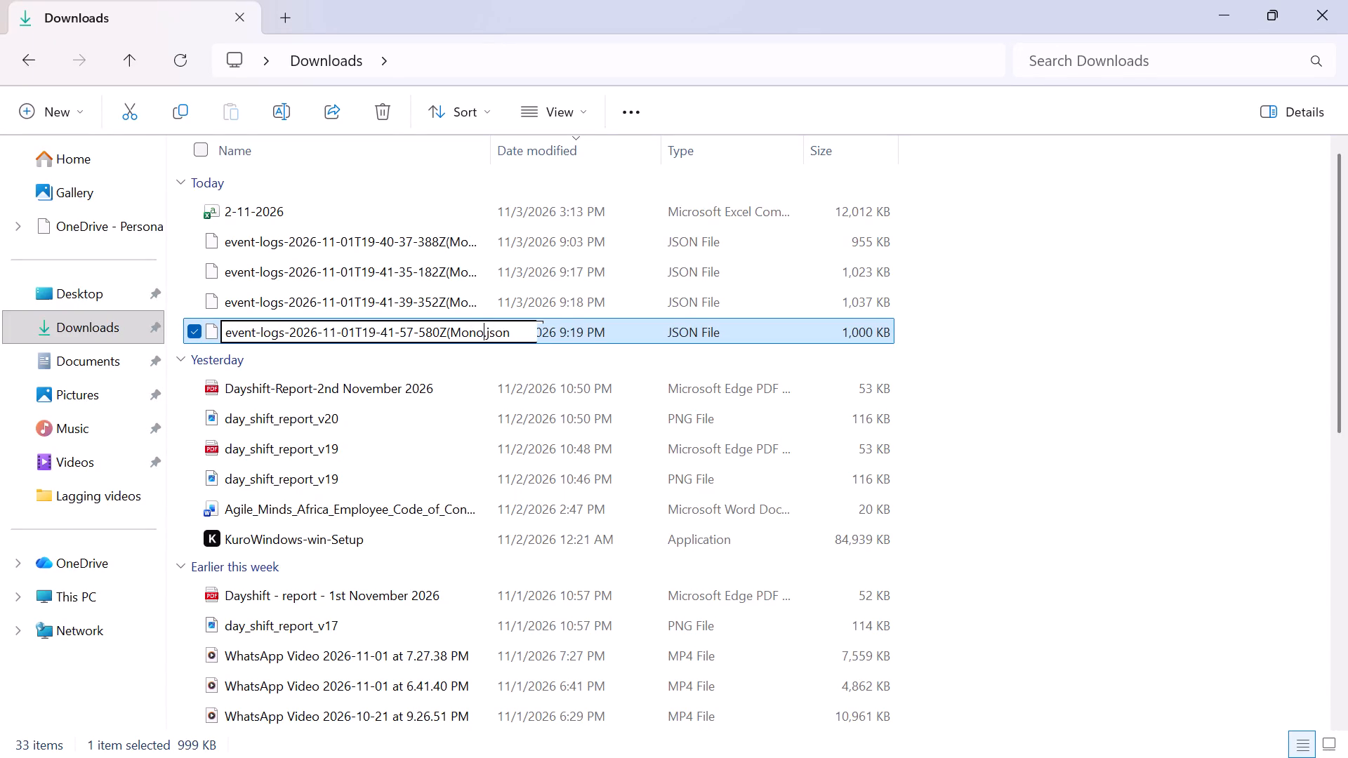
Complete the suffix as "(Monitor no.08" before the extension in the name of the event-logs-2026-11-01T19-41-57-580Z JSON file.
{"action": "key", "text": "BackSpace"}
{"action": "key", "text": "BackSpace"}
{"action": "key", "text": "BackSpace"}
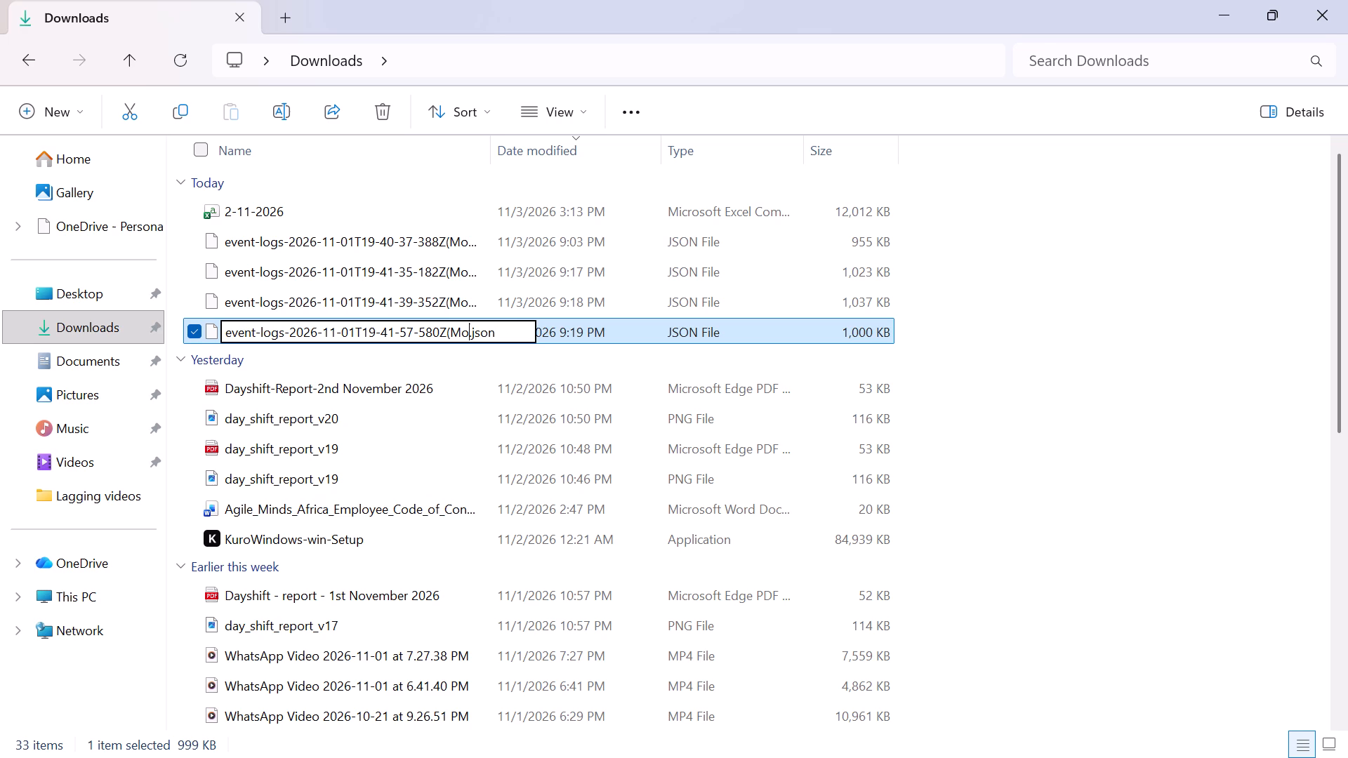
{"action": "type", "text": "nitor"}
{"action": "key", "text": "space"}
{"action": "type", "text": "08"}
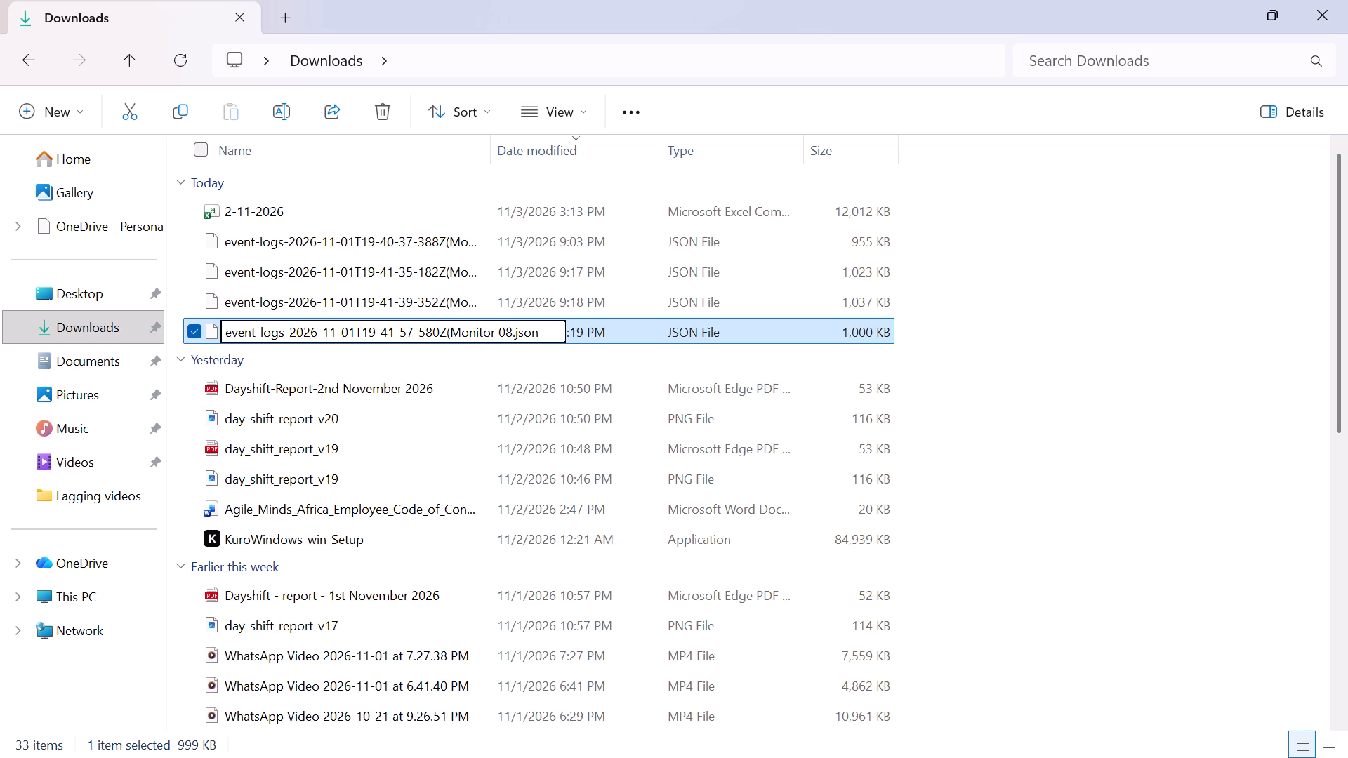
{"action": "key", "text": "BackSpace"}
{"action": "key", "text": "BackSpace"}
{"action": "key", "text": "n"}
{"action": "key", "text": "0"}
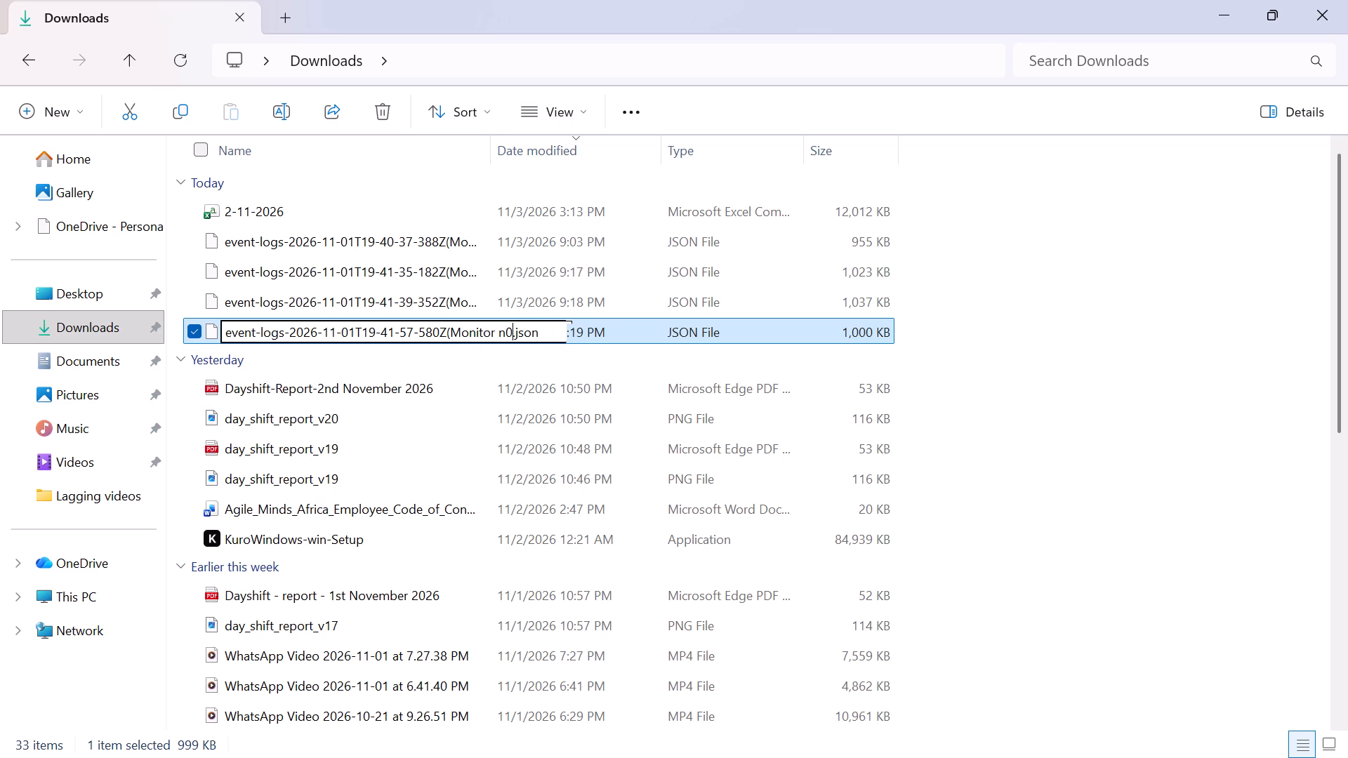
{"action": "key", "text": "BackSpace"}
{"action": "key", "text": "o"}
{"action": "key", "text": "period"}
{"action": "type", "text": "08"}
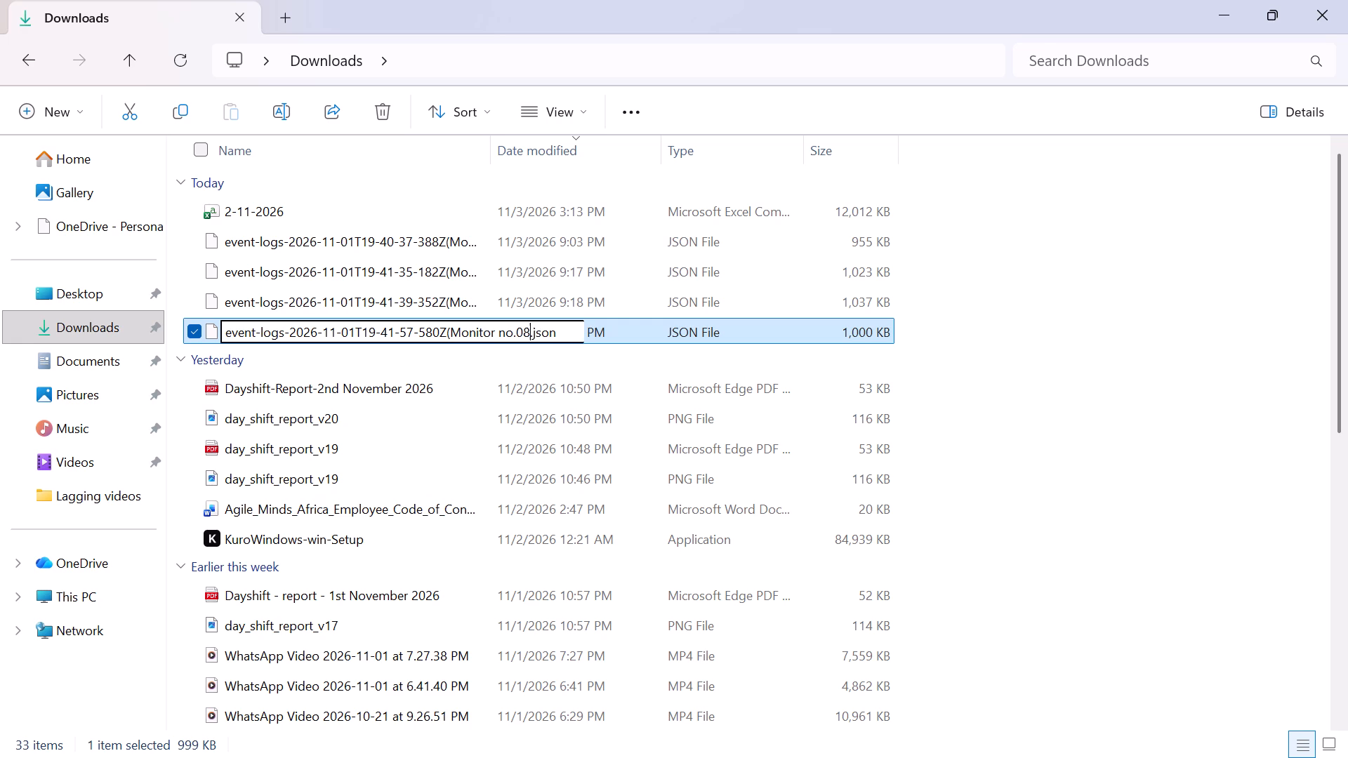
{"action": "key", "text": "Return"}
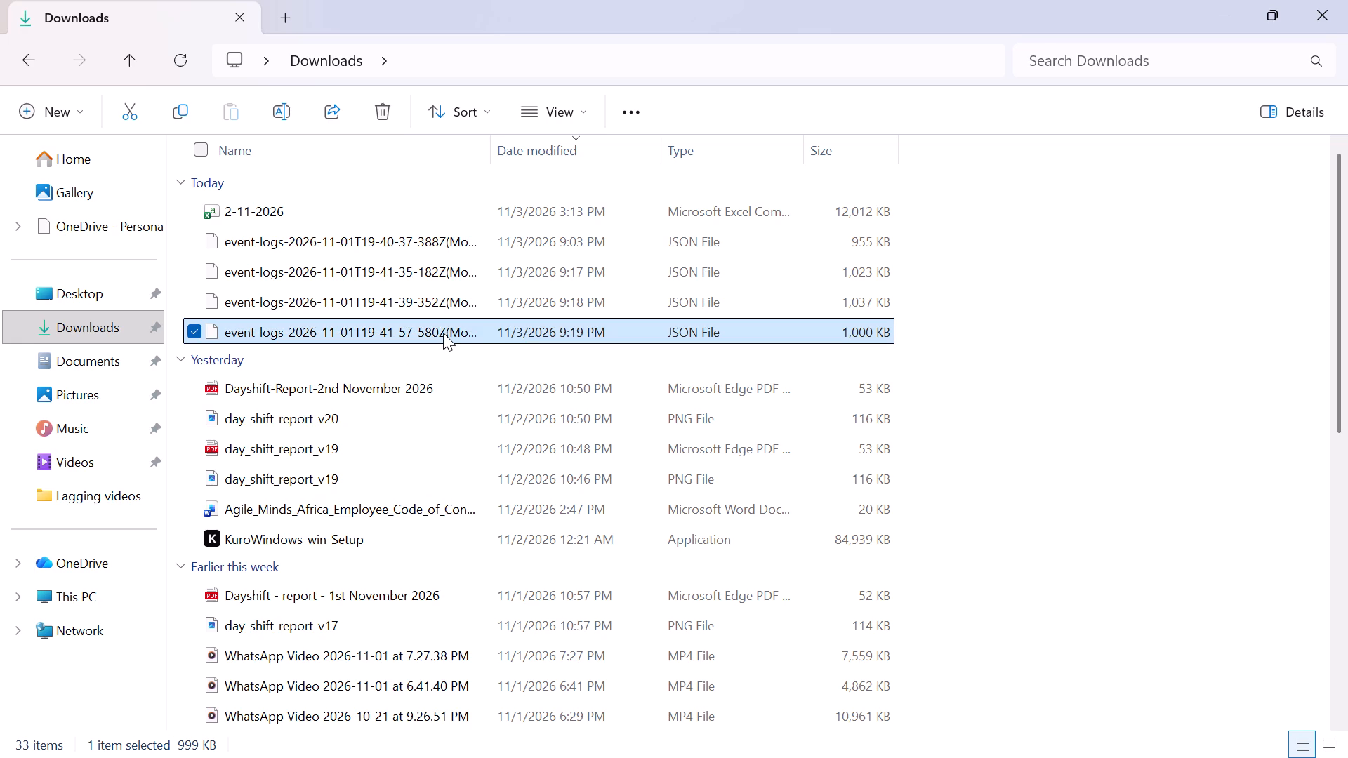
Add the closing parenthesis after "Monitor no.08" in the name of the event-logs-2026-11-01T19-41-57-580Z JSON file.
{"action": "left_click", "coordinate": [459, 337]}
{"action": "right_click", "coordinate": [459, 337]}
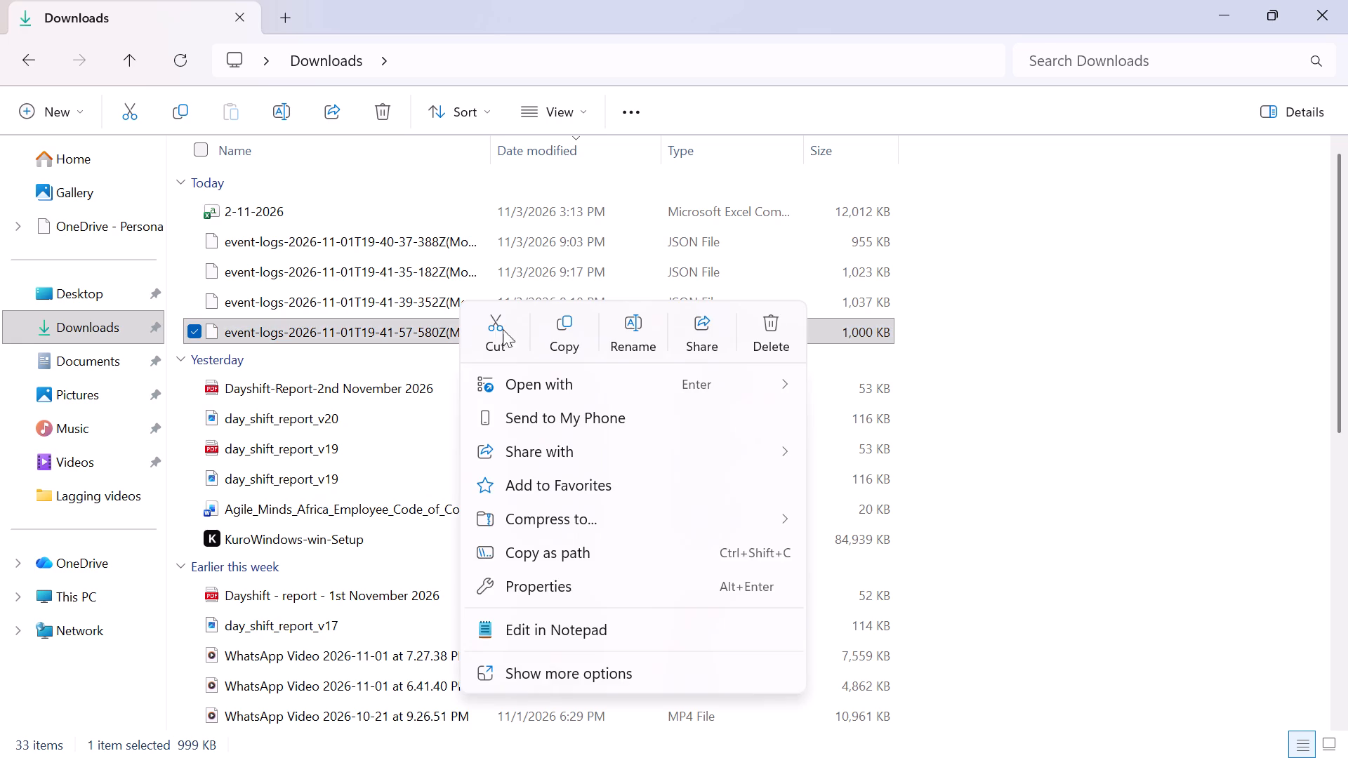
{"action": "left_click", "coordinate": [637, 351]}
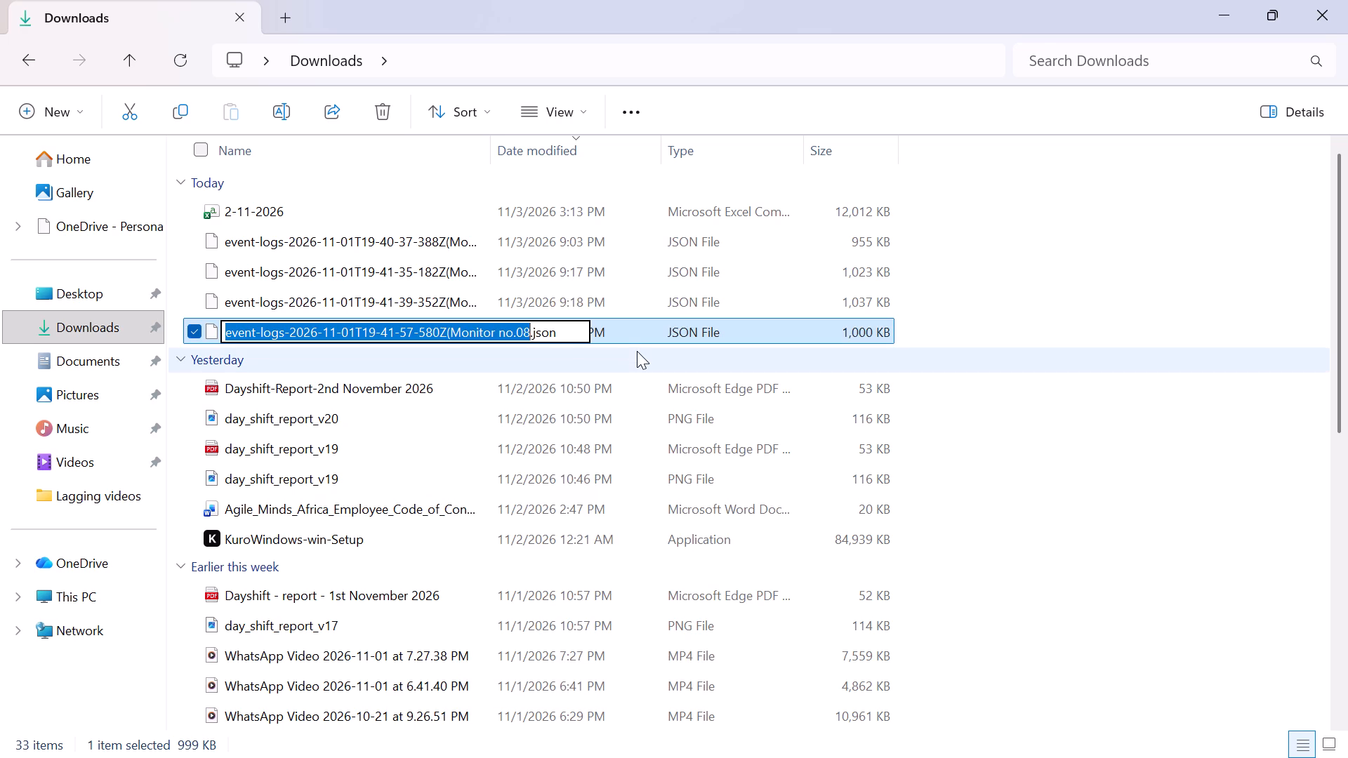
{"action": "left_click_drag", "start_coordinate": [524, 319], "coordinate": [502, 309]}
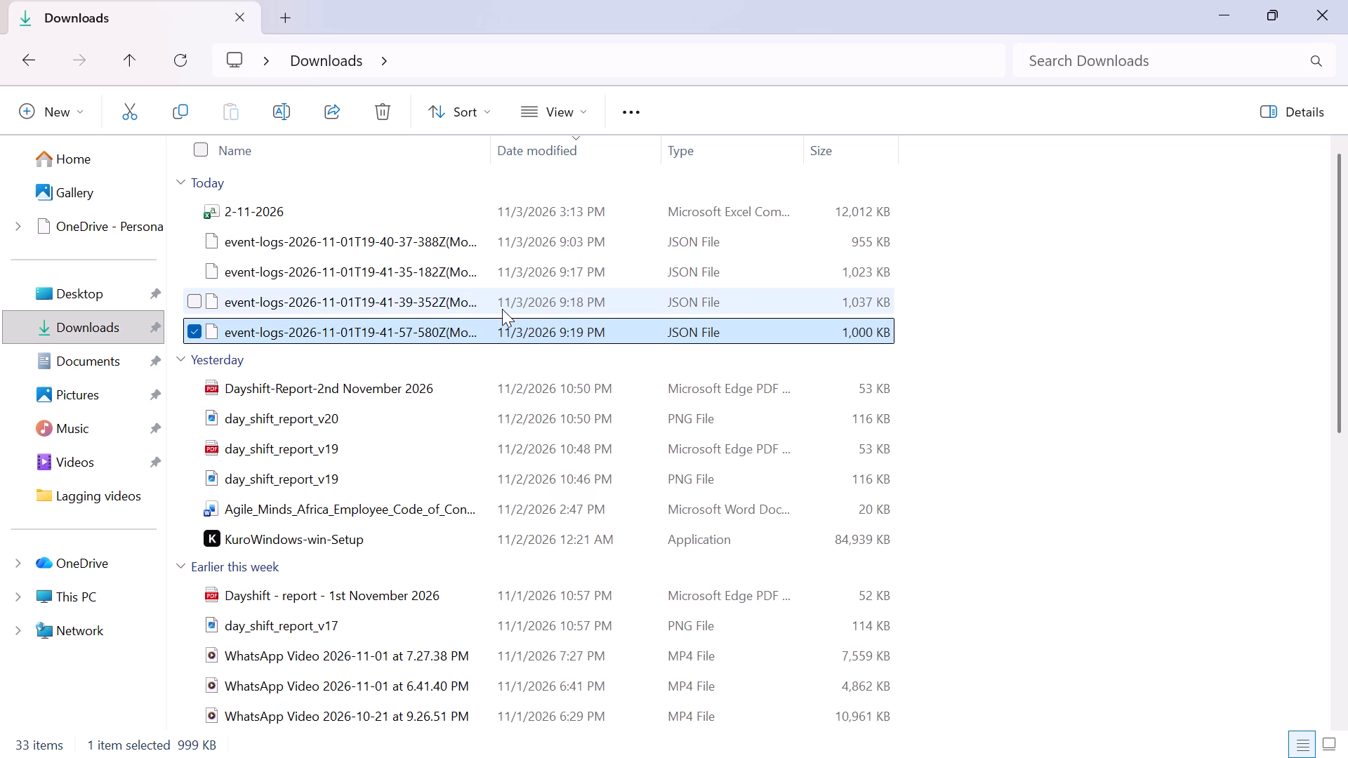
{"action": "right_click", "coordinate": [506, 328]}
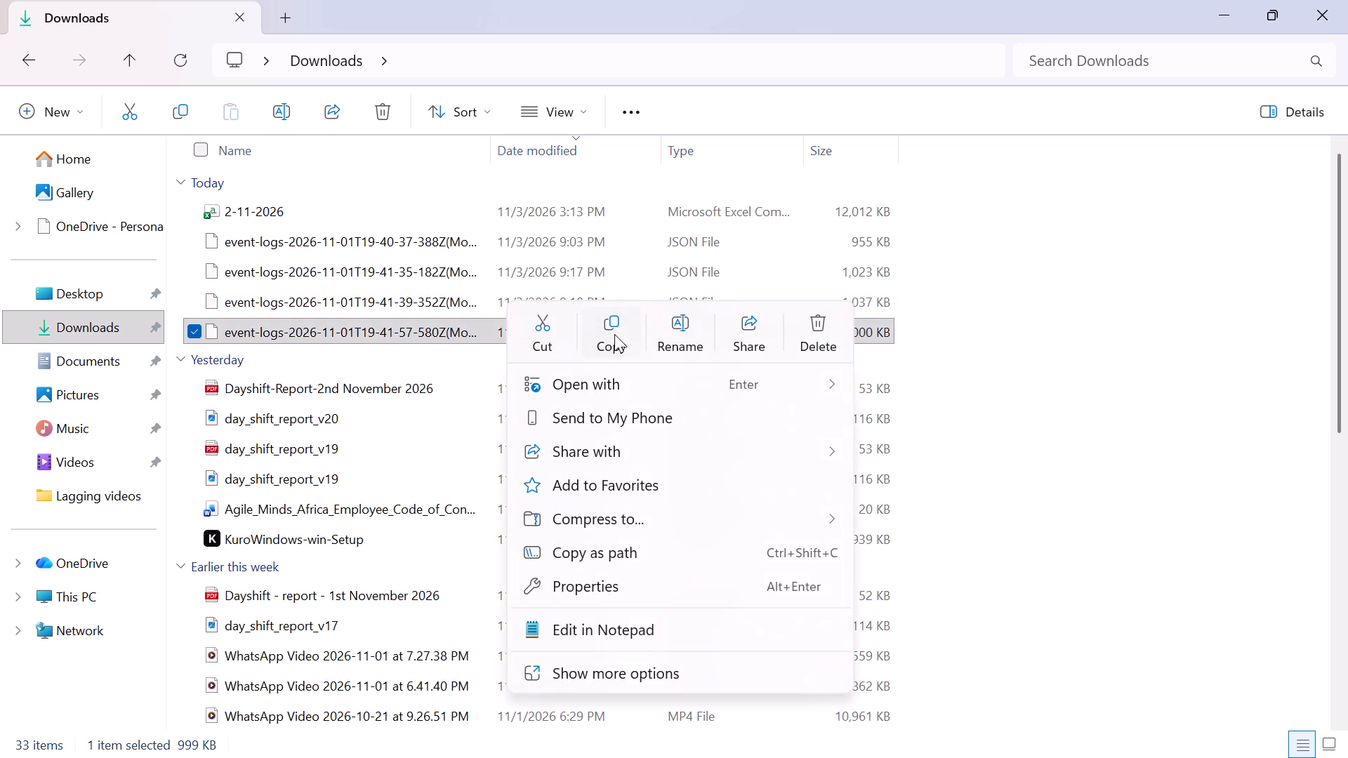
{"action": "left_click", "coordinate": [678, 333]}
{"action": "left_click", "coordinate": [533, 329]}
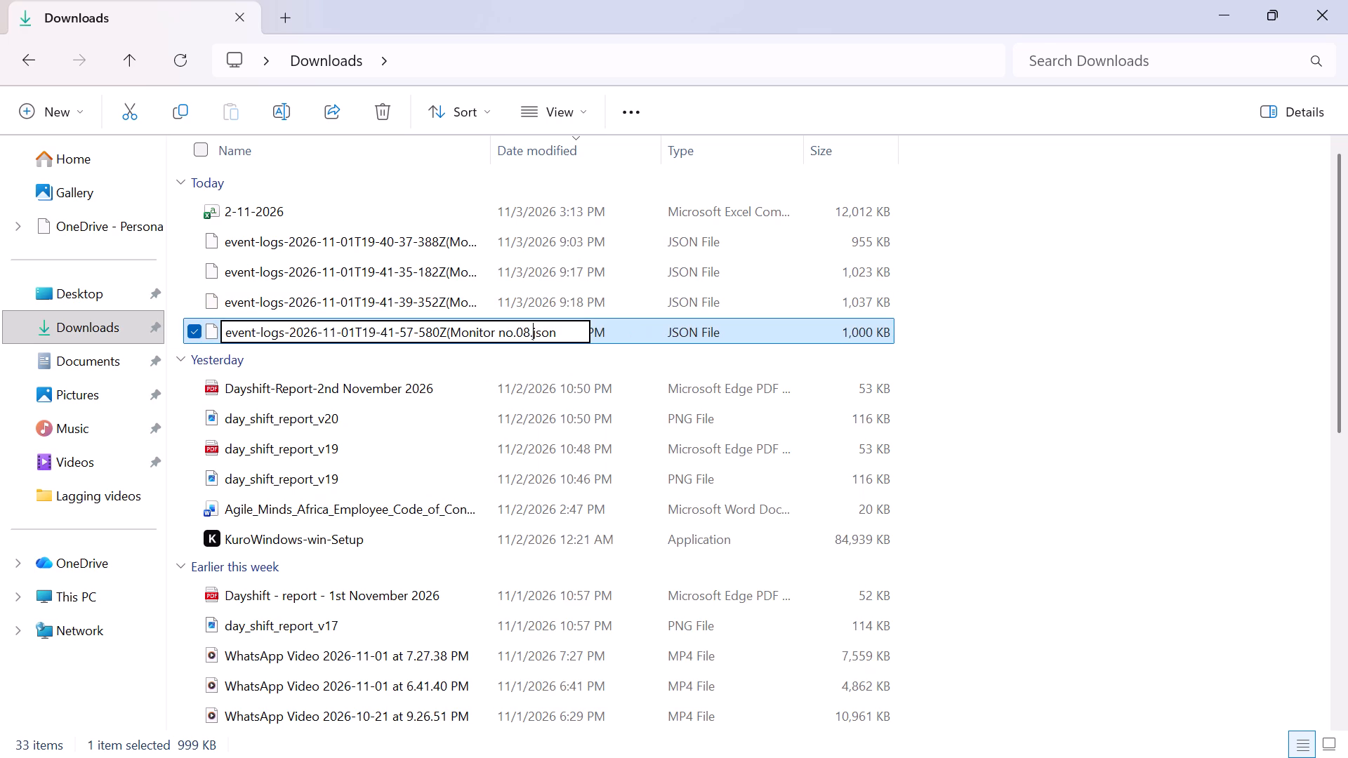
{"action": "key", "text": "Left"}
{"action": "key", "text": "shift+parenright"}
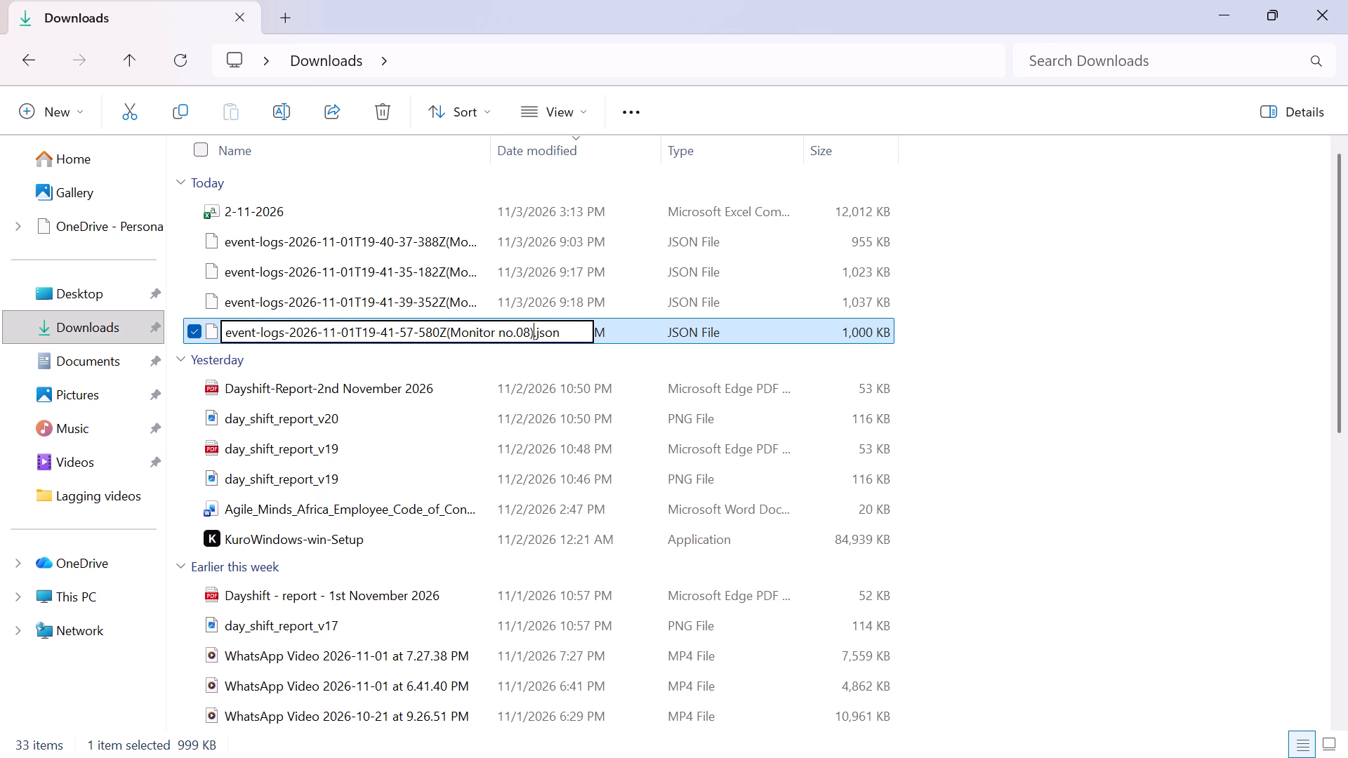
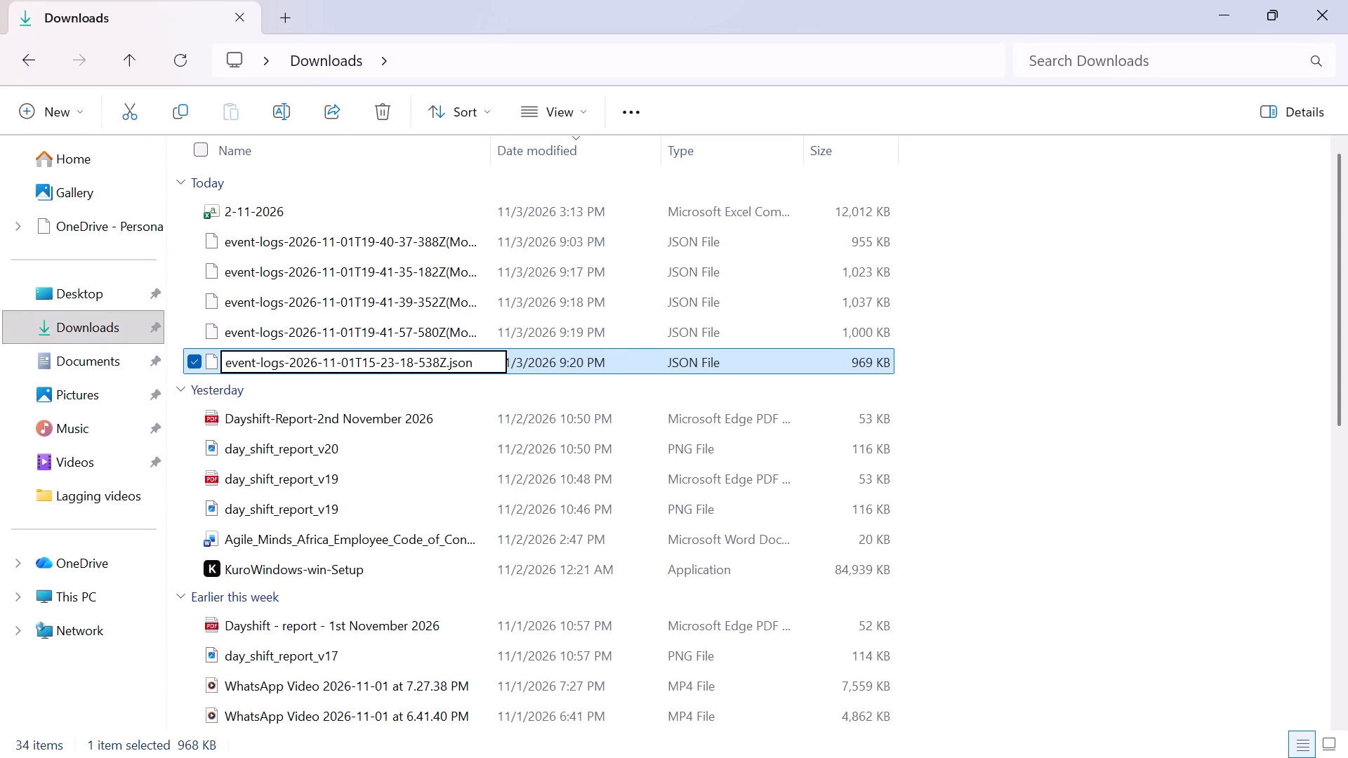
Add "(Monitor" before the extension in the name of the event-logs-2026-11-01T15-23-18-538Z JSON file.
{"action": "key", "text": "shift+parenleft"}
{"action": "key", "text": "m"}
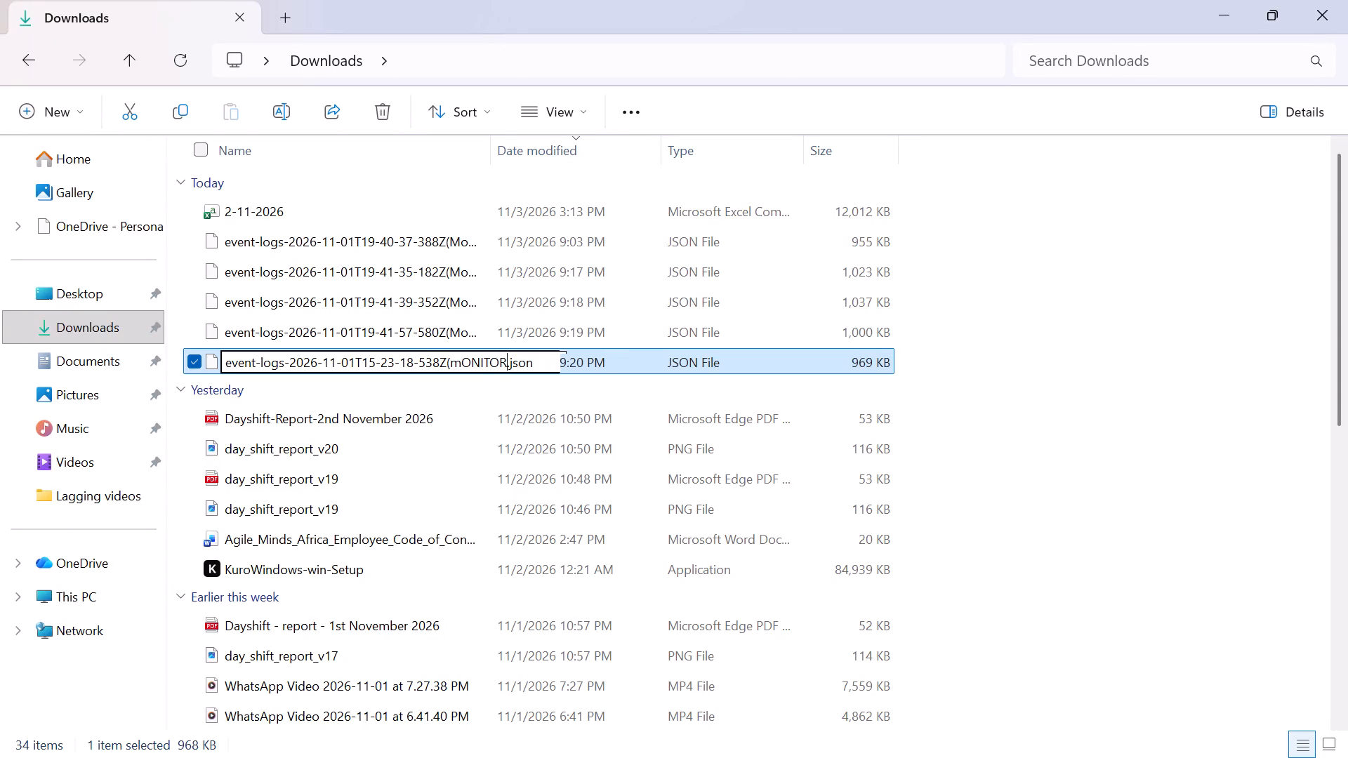
{"action": "key", "text": "BackSpace"}
{"action": "key", "text": "BackSpace"}
{"action": "key", "text": "BackSpace"}
{"action": "key", "text": "BackSpace"}
{"action": "key", "text": "BackSpace"}
{"action": "key", "text": "BackSpace"}
{"action": "key", "text": "BackSpace"}
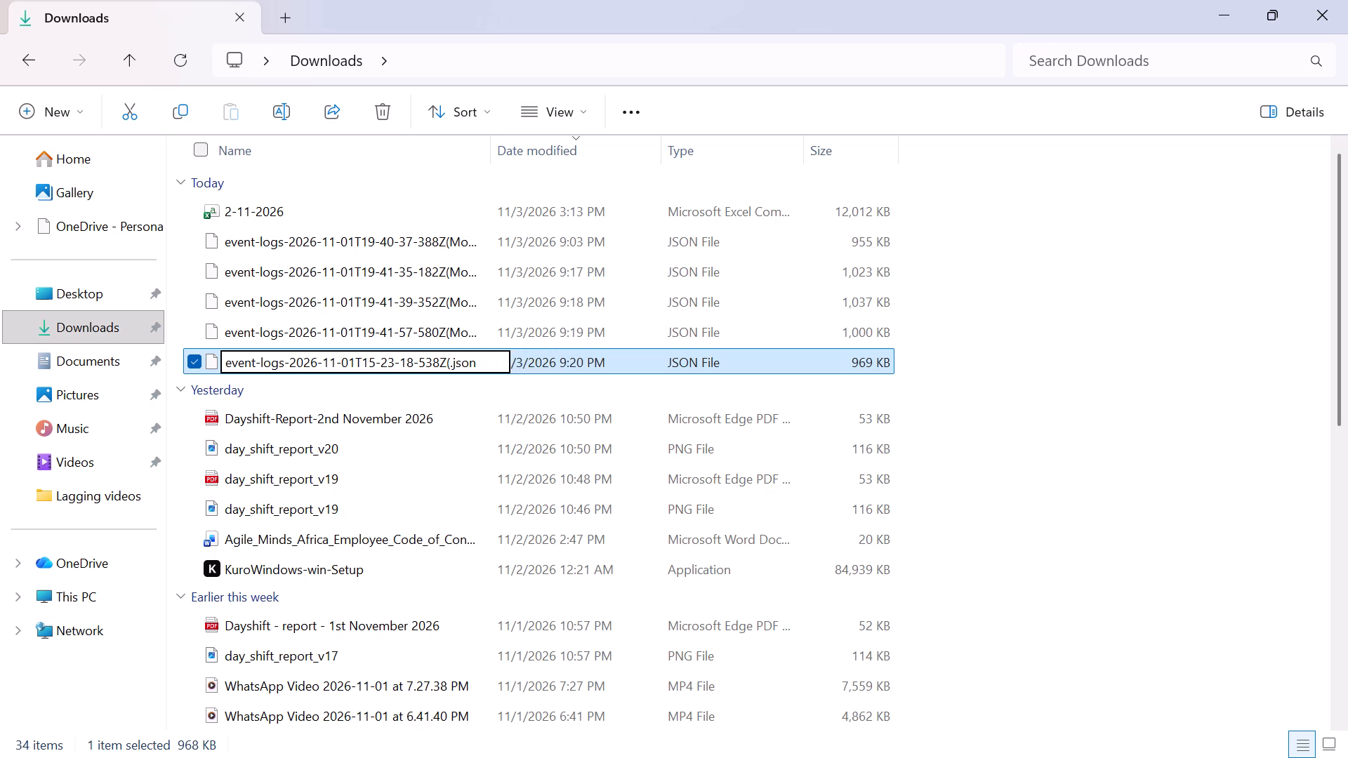
{"action": "key", "text": "m"}
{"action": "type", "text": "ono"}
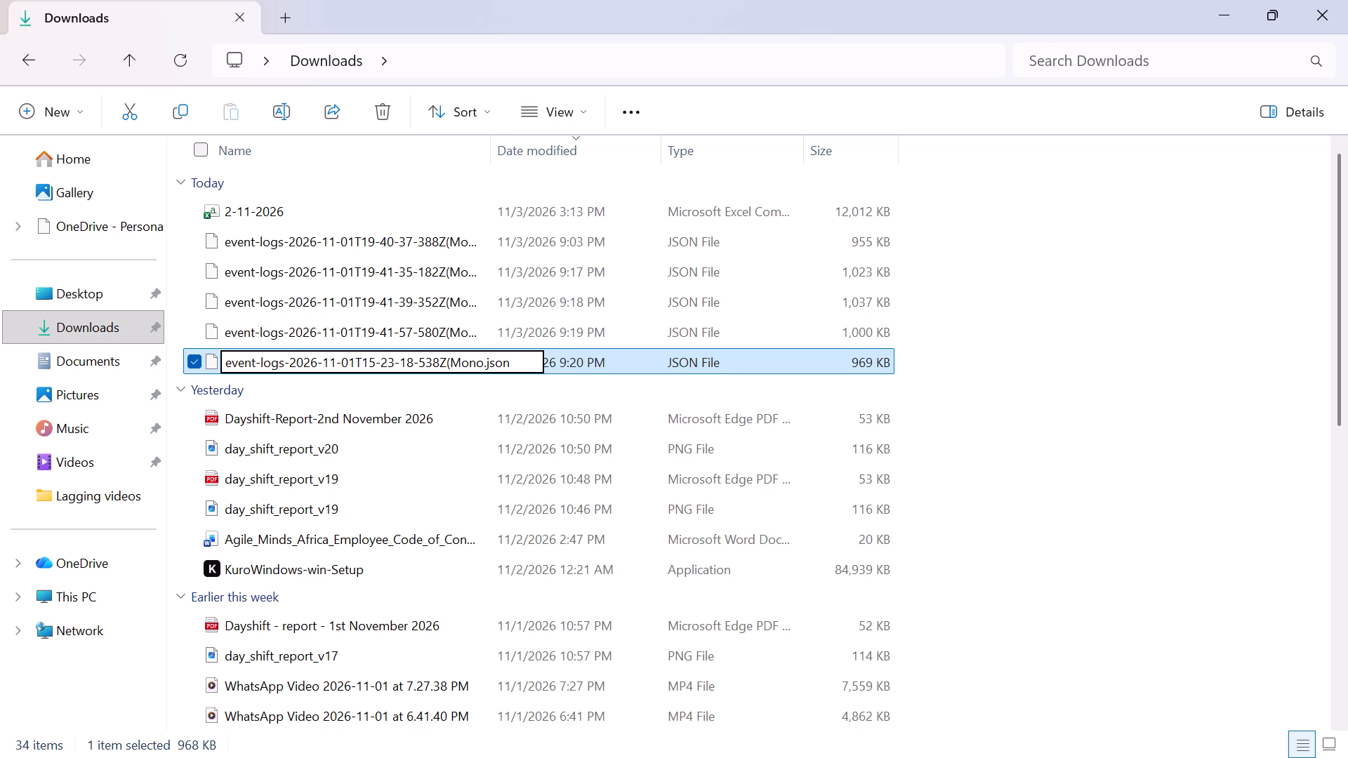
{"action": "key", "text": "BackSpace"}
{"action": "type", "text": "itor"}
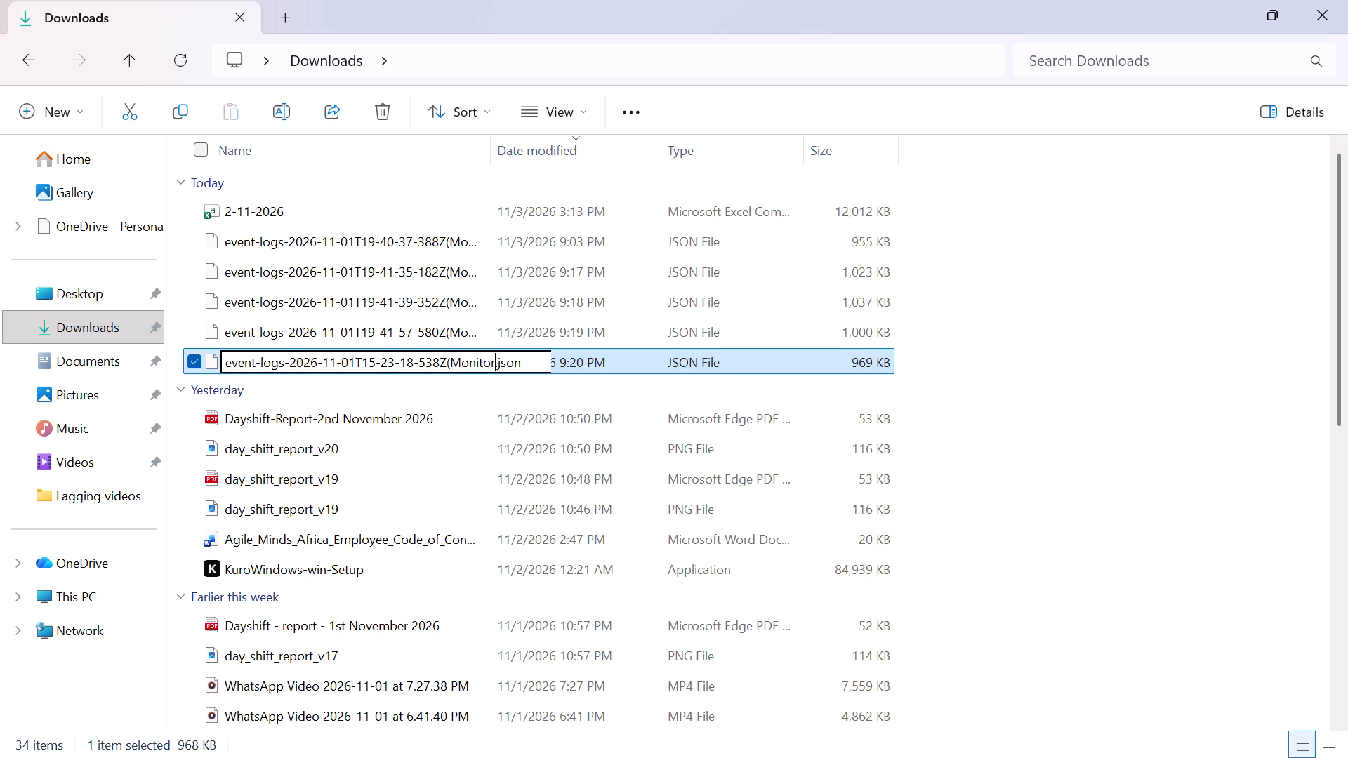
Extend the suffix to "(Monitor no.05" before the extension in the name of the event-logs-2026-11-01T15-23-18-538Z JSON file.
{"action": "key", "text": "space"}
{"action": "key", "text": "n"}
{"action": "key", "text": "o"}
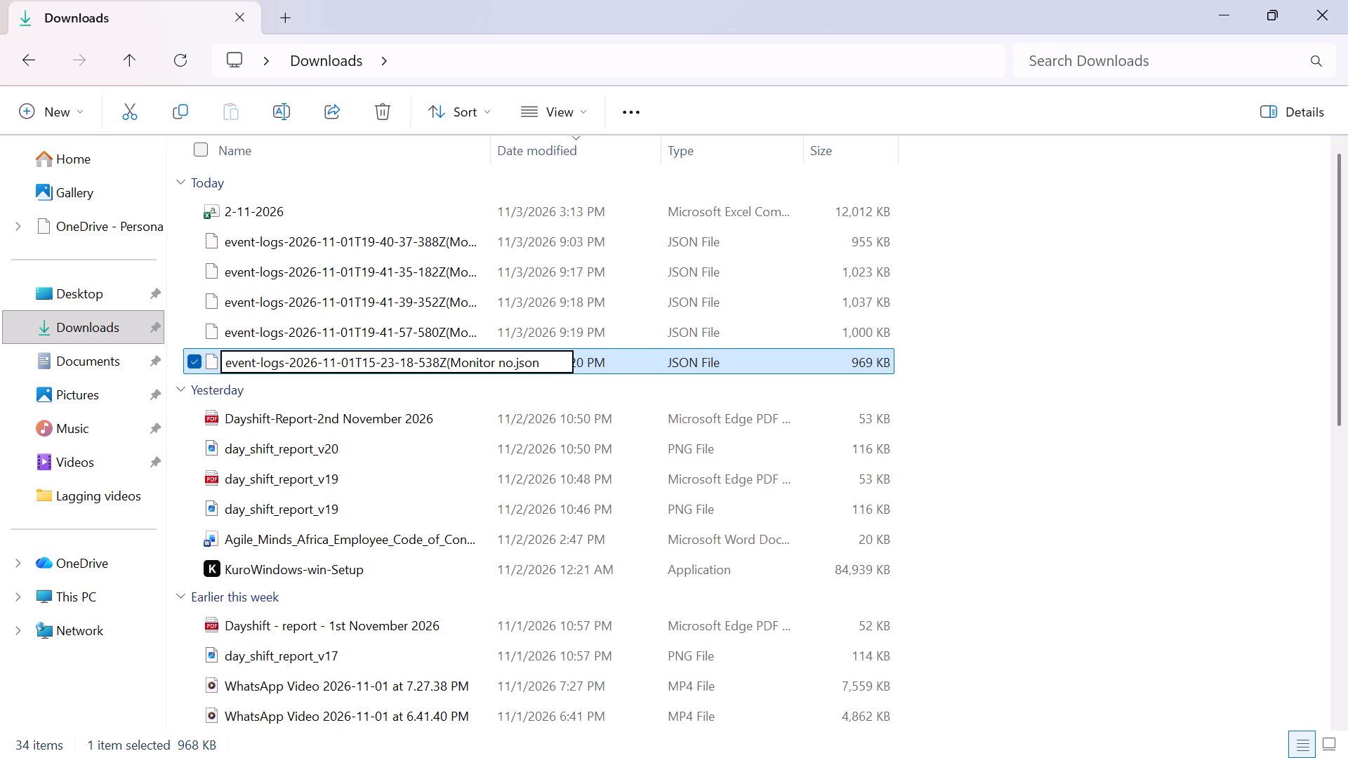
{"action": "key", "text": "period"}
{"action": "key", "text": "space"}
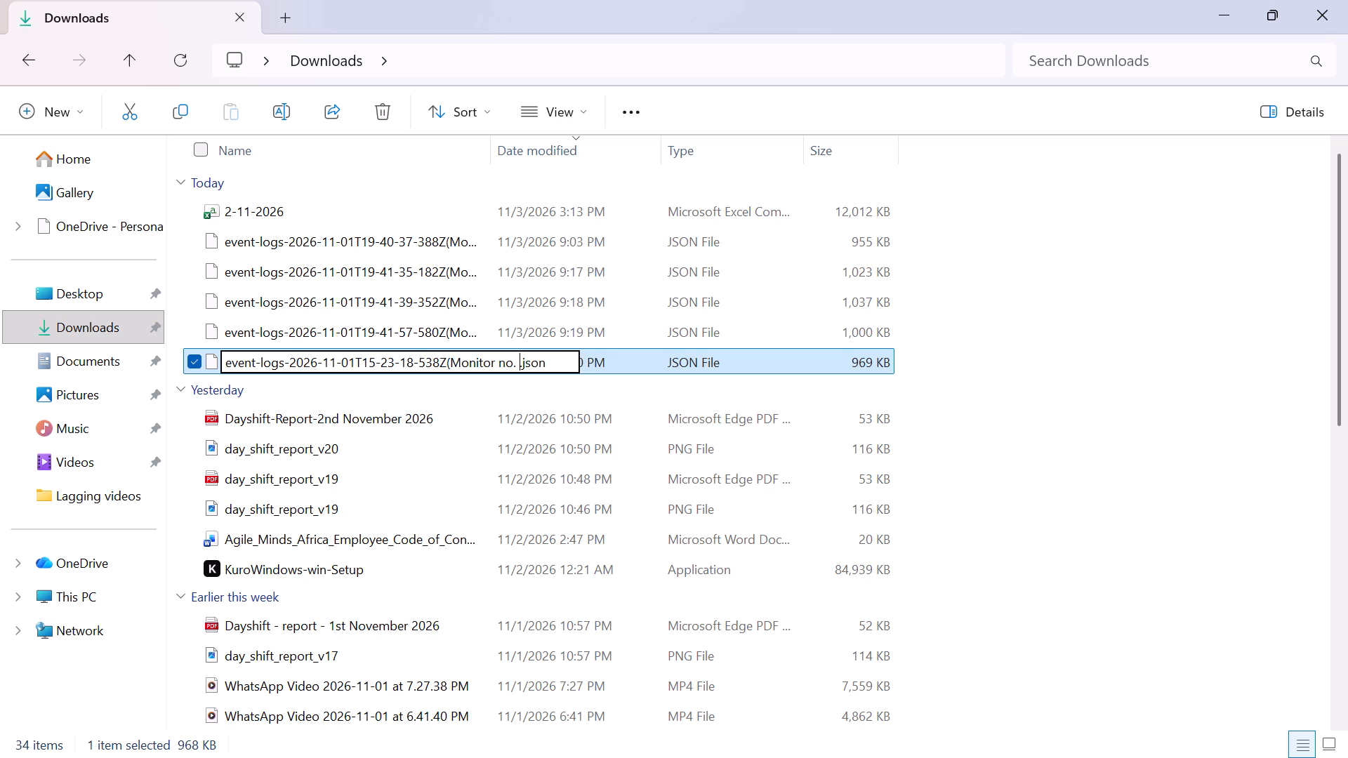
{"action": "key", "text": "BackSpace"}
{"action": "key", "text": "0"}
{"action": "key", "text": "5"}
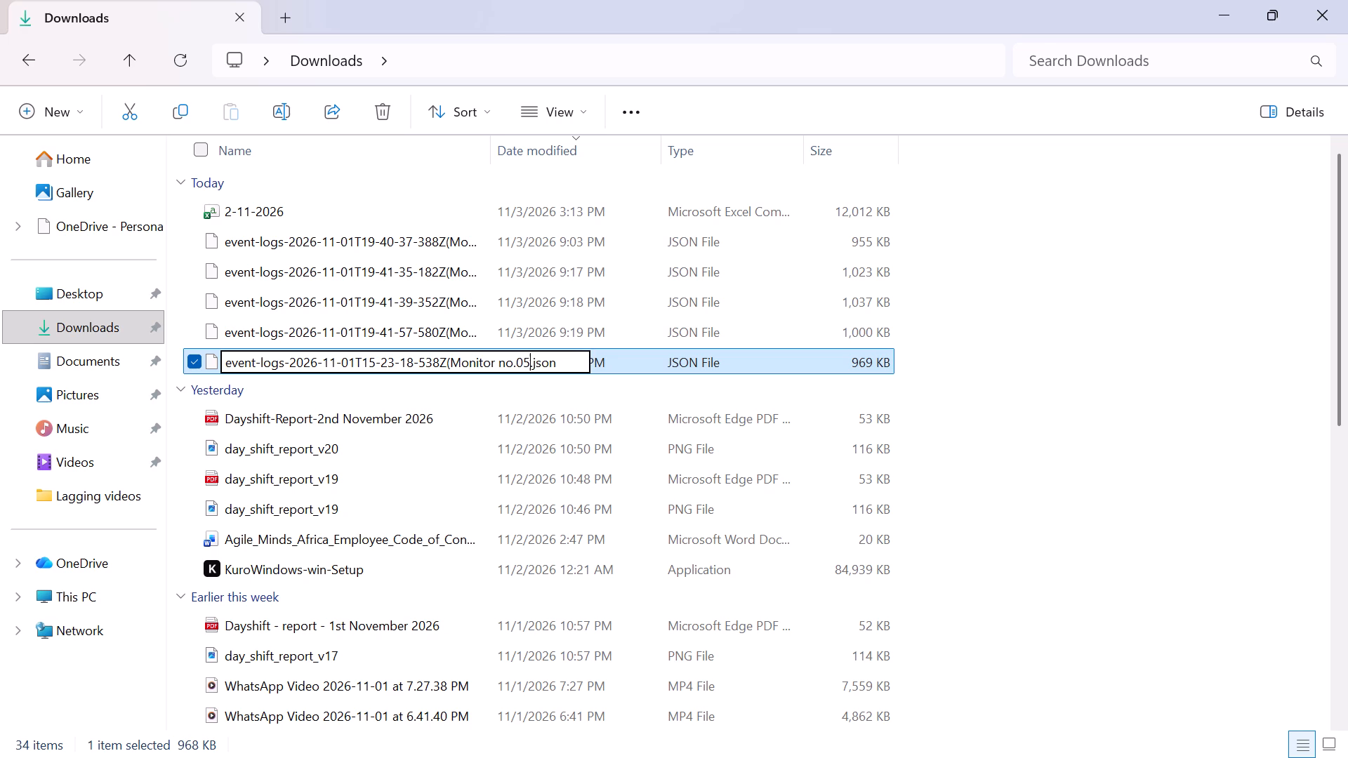
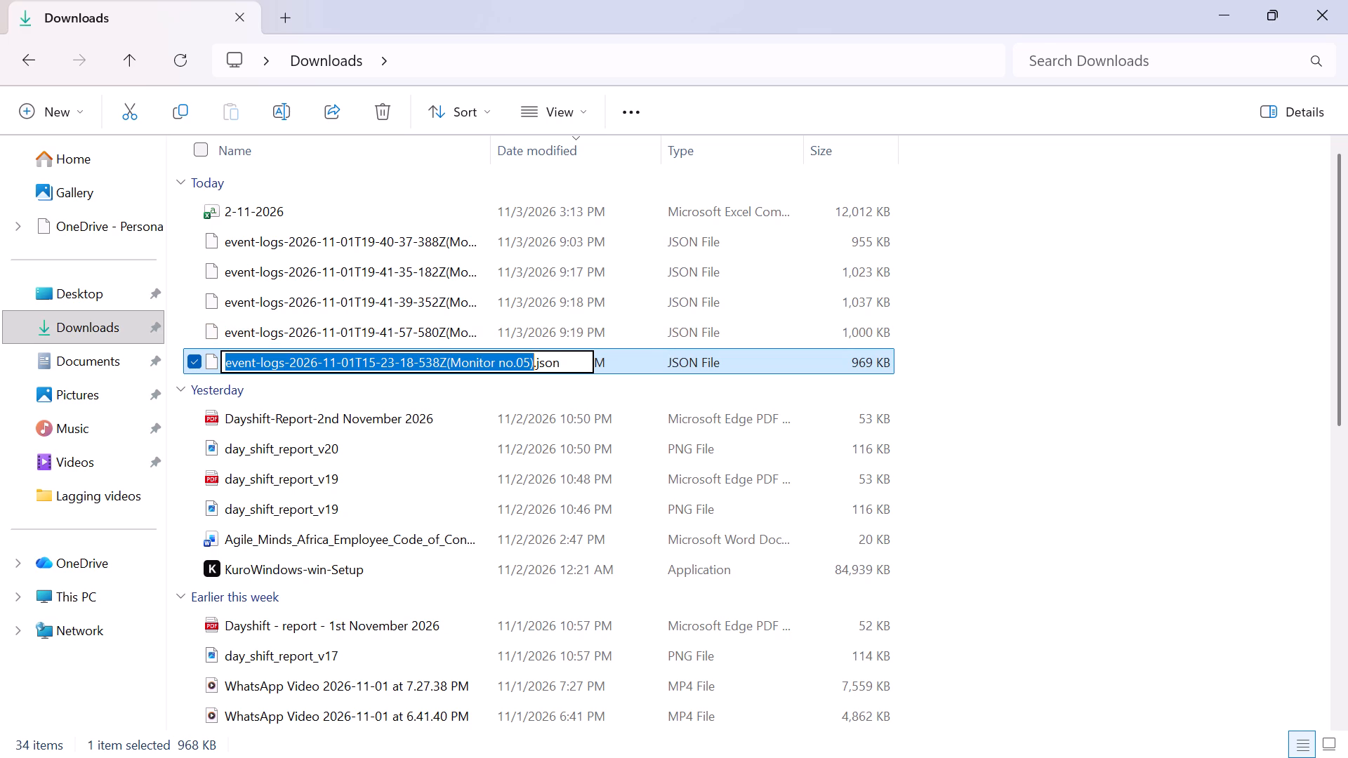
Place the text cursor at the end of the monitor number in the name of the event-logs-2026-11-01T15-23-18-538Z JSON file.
{"action": "left_click", "coordinate": [527, 361]}
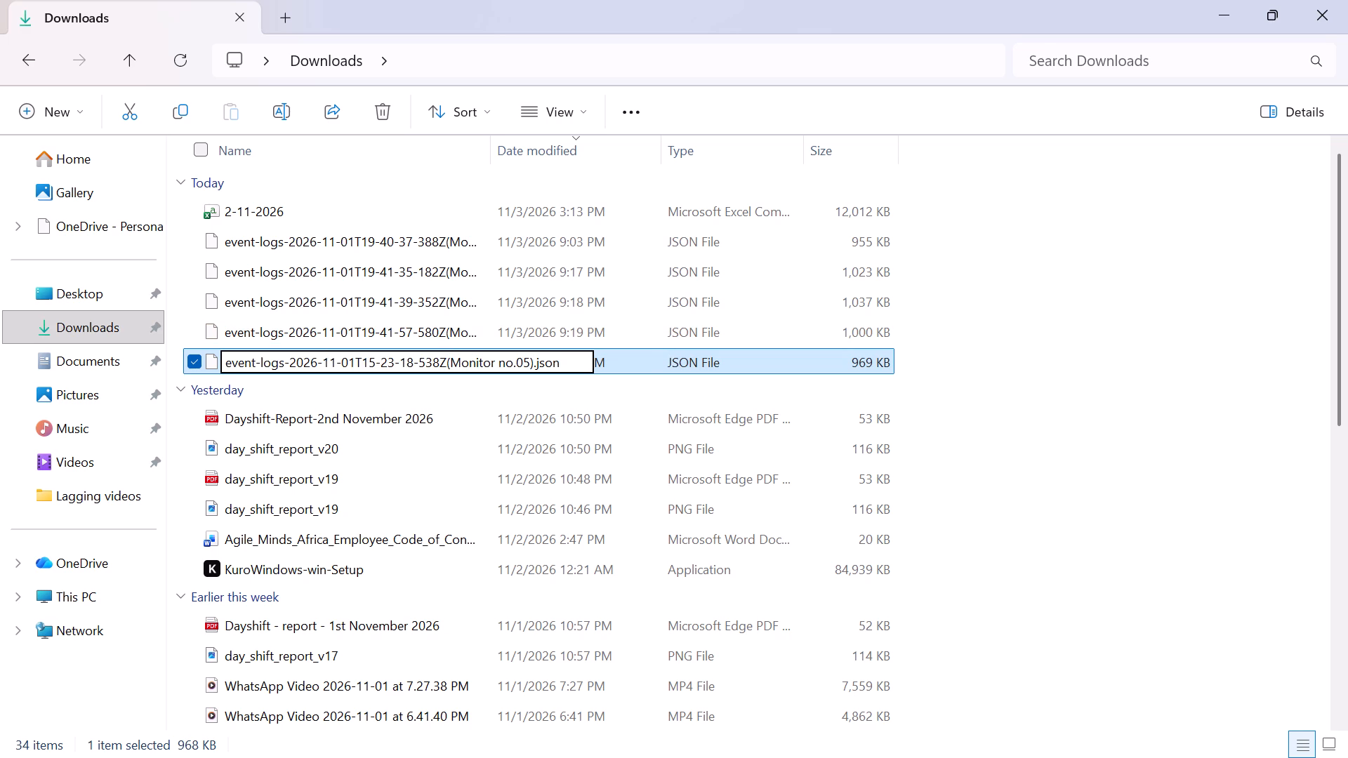
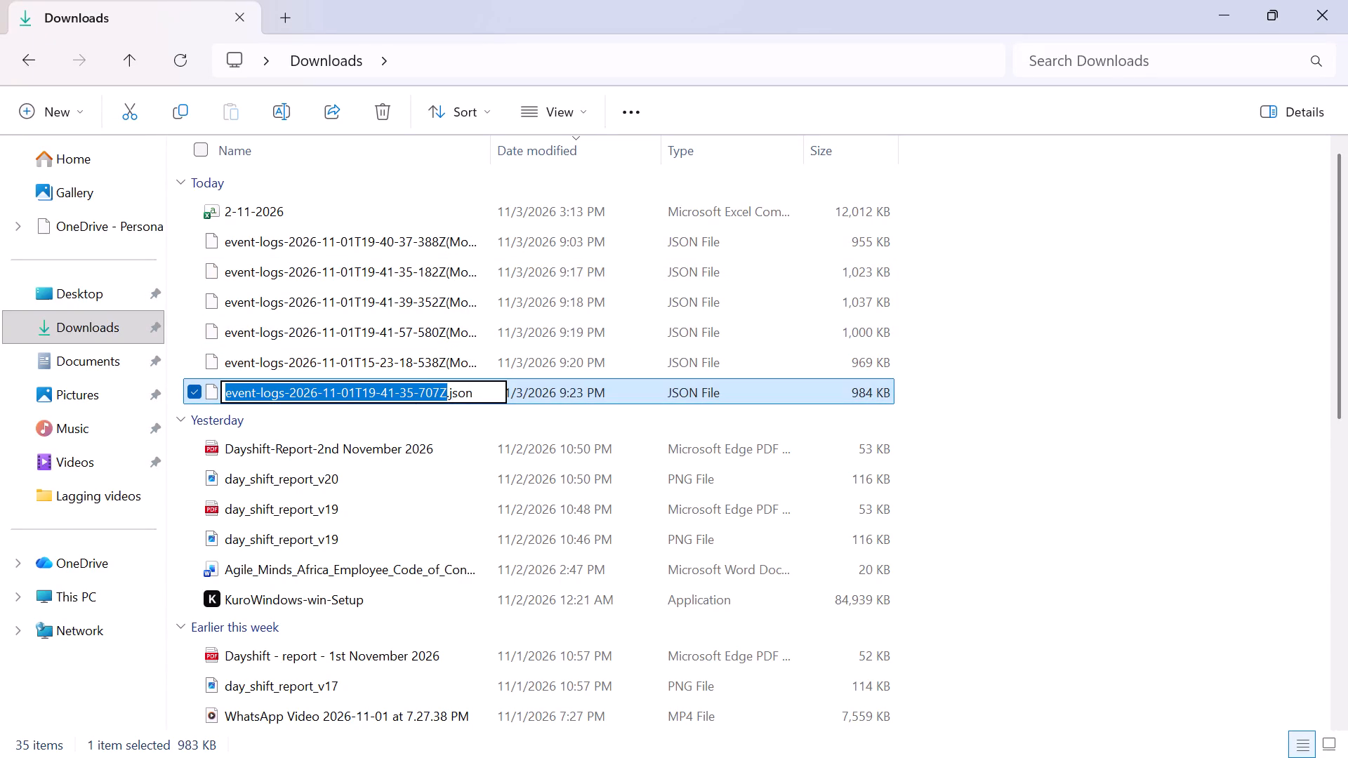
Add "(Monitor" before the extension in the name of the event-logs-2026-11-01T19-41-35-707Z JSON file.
{"action": "left_click", "coordinate": [444, 390]}
{"action": "key", "text": "shift+parenleft"}
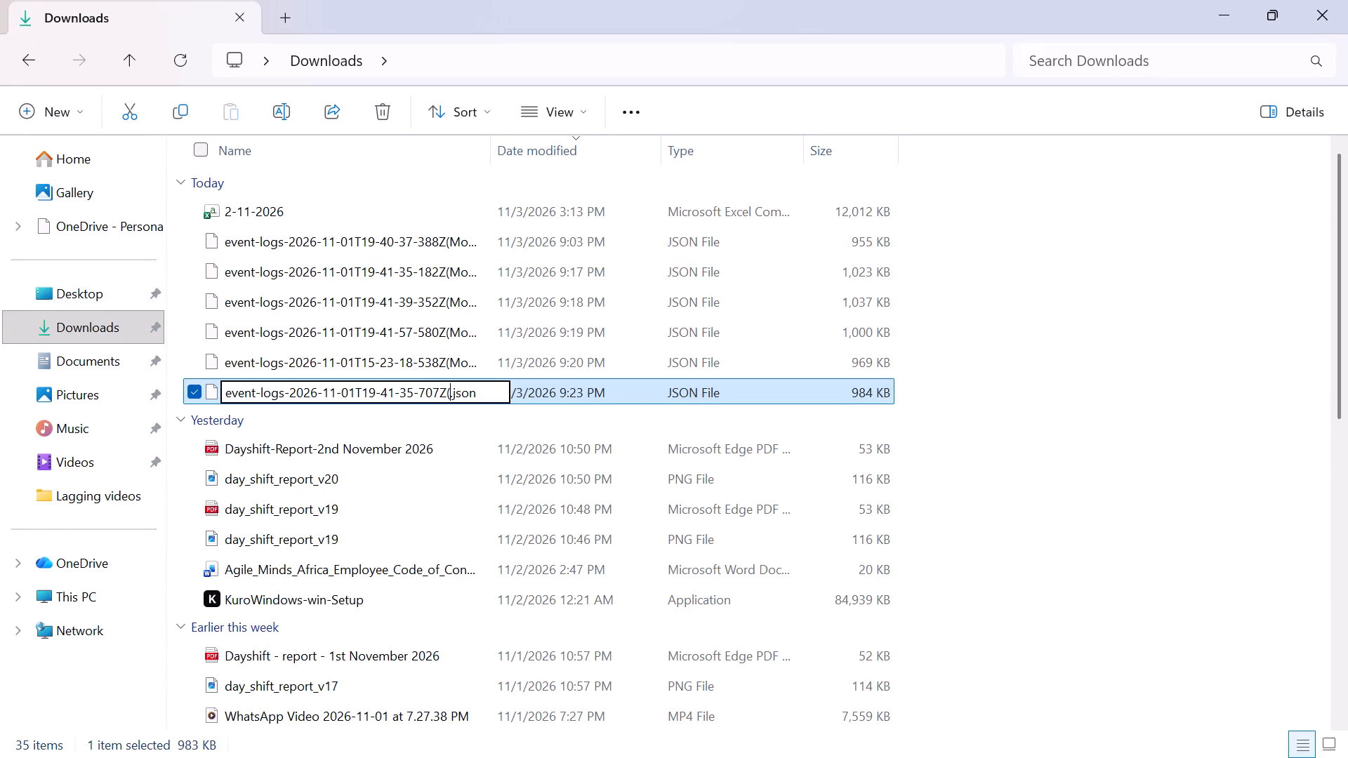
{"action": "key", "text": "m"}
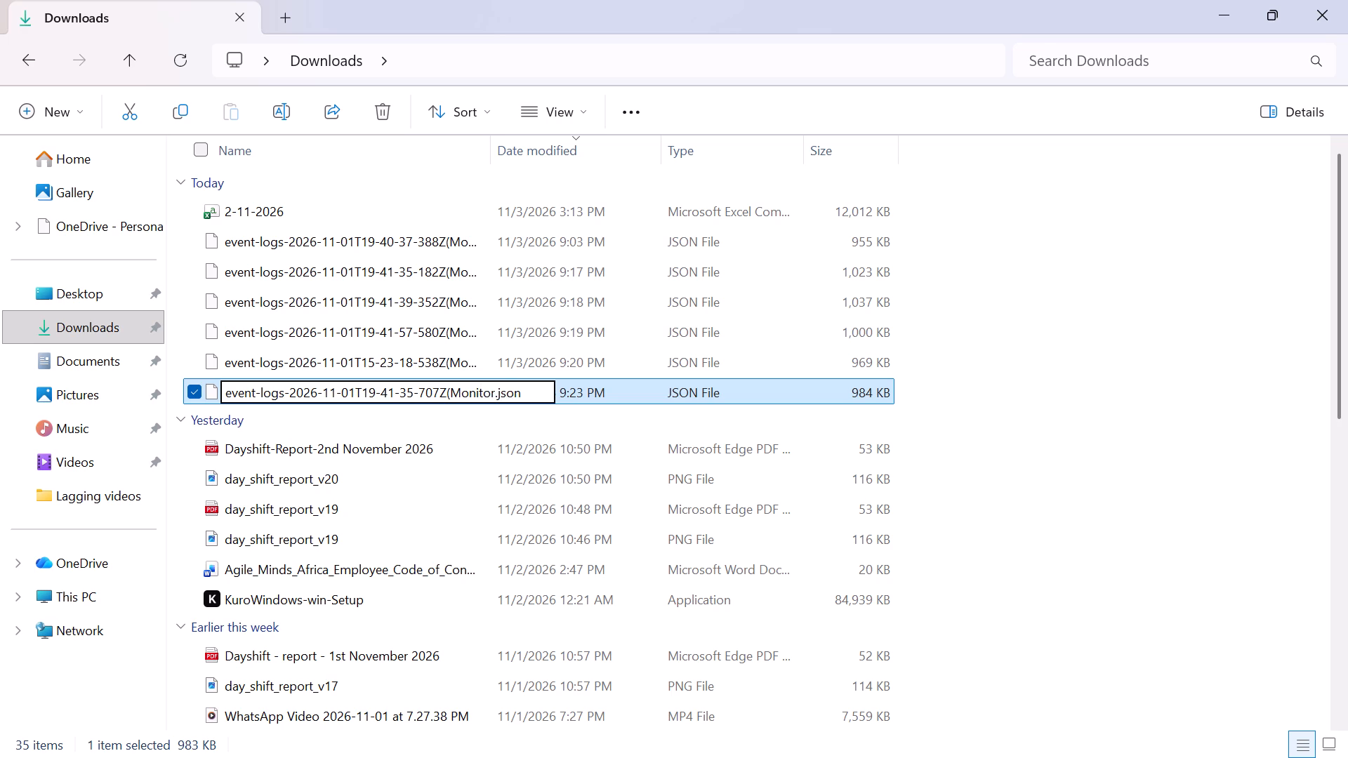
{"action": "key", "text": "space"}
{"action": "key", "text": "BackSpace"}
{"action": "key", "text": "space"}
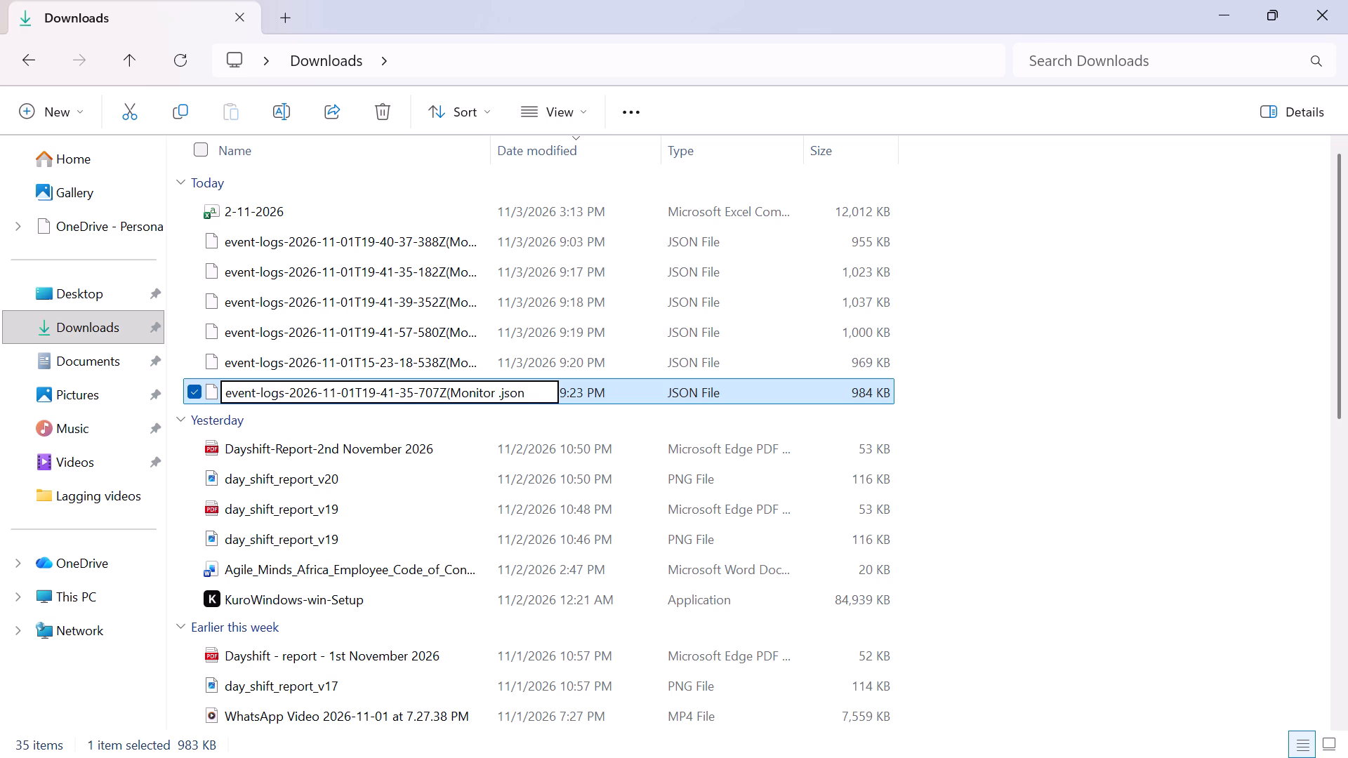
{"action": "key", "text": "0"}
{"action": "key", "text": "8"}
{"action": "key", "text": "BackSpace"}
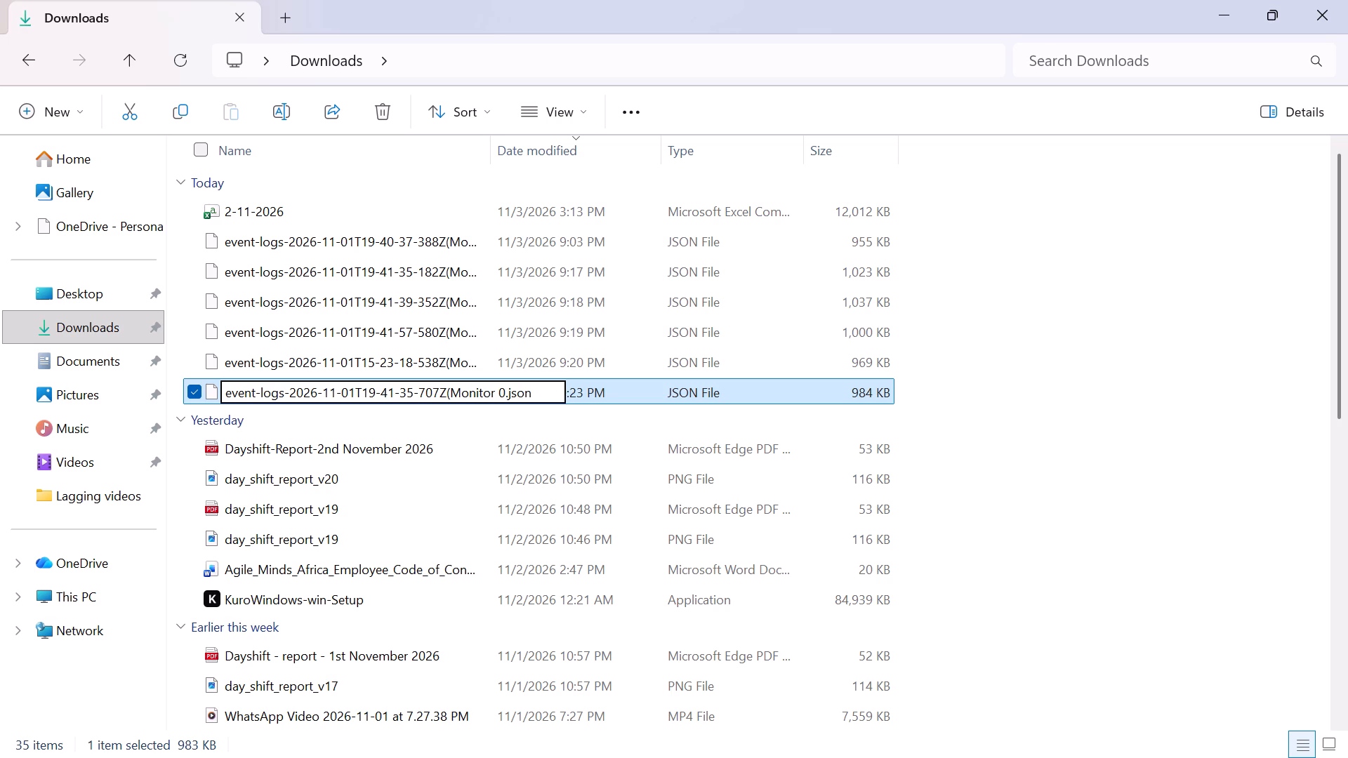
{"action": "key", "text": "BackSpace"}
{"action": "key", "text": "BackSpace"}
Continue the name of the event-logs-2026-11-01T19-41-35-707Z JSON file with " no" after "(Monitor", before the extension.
{"action": "key", "text": "space"}
{"action": "key", "text": "n"}
{"action": "key", "text": "period"}
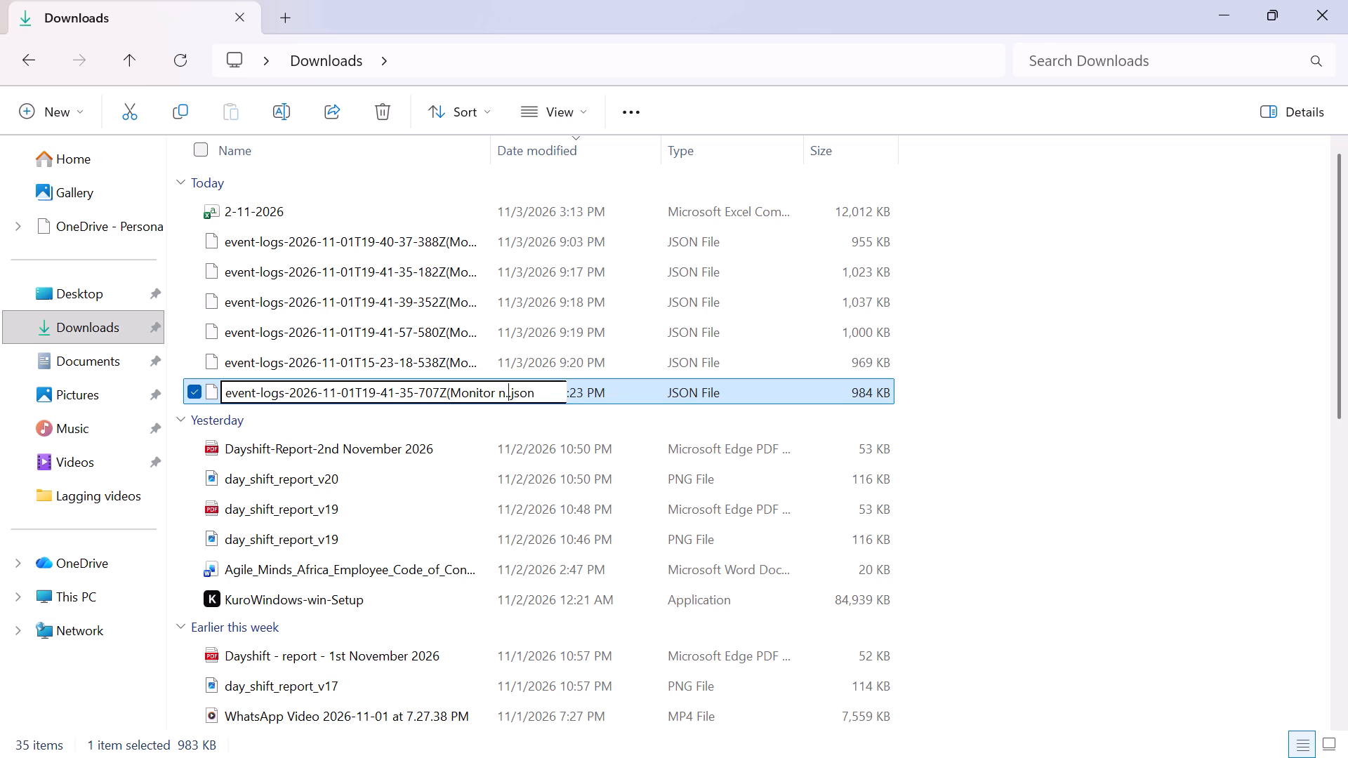
{"action": "key", "text": "BackSpace"}
{"action": "key", "text": "0"}
{"action": "key", "text": "period"}
{"action": "key", "text": "BackSpace"}
{"action": "key", "text": "BackSpace"}
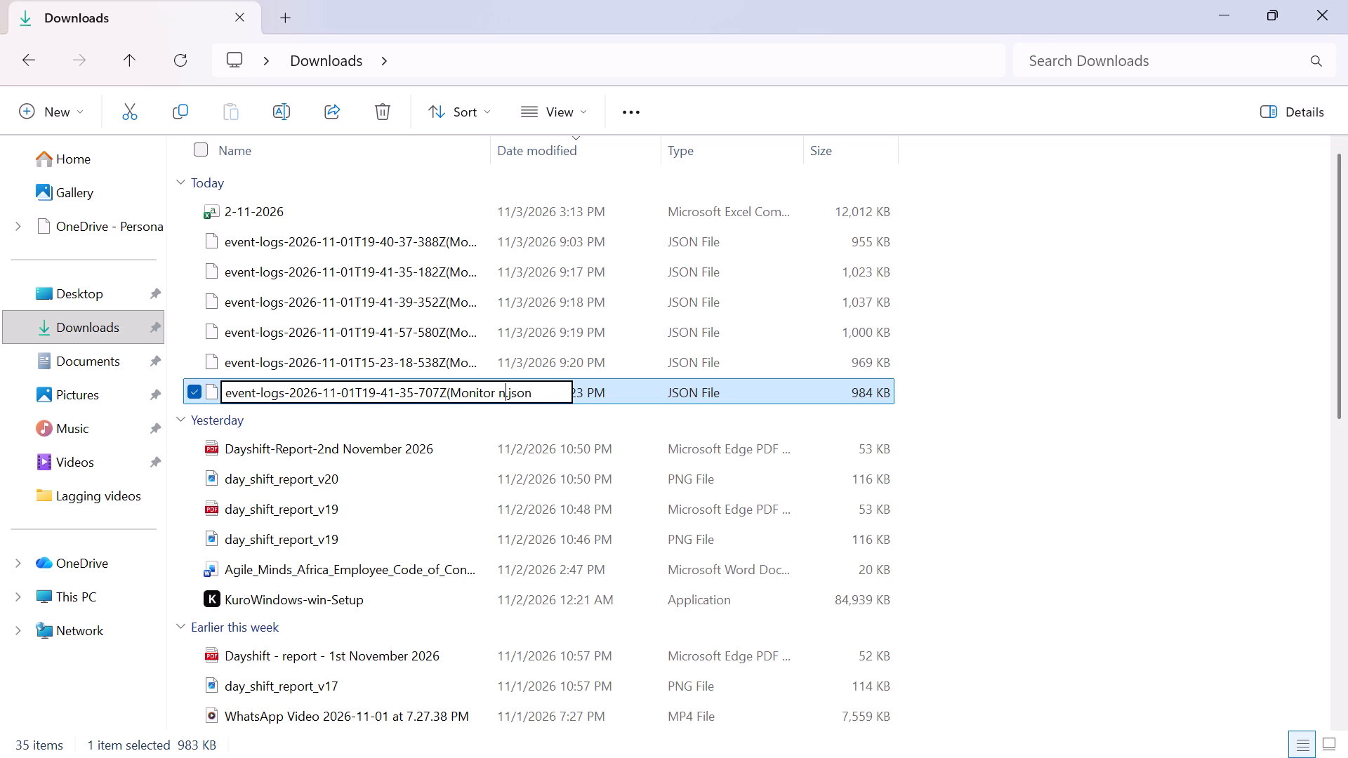
{"action": "key", "text": "o"}
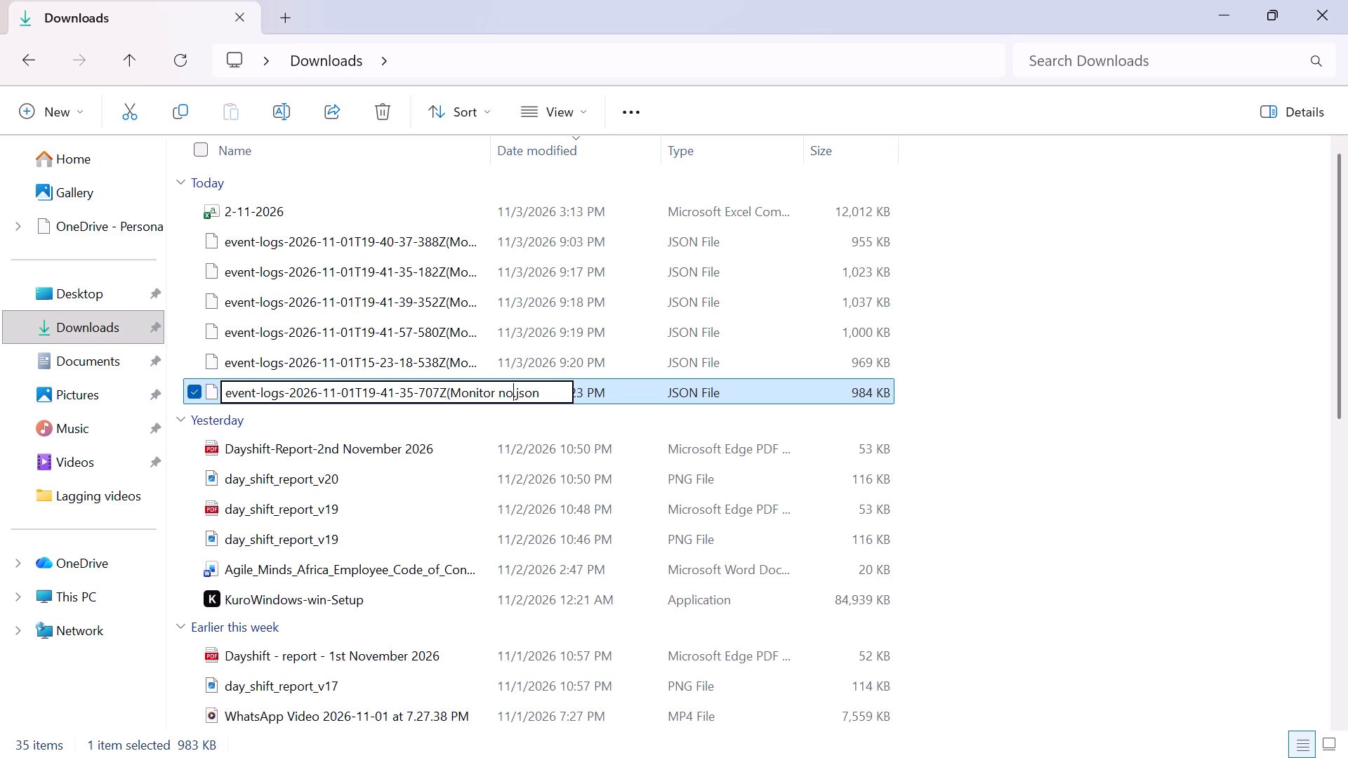
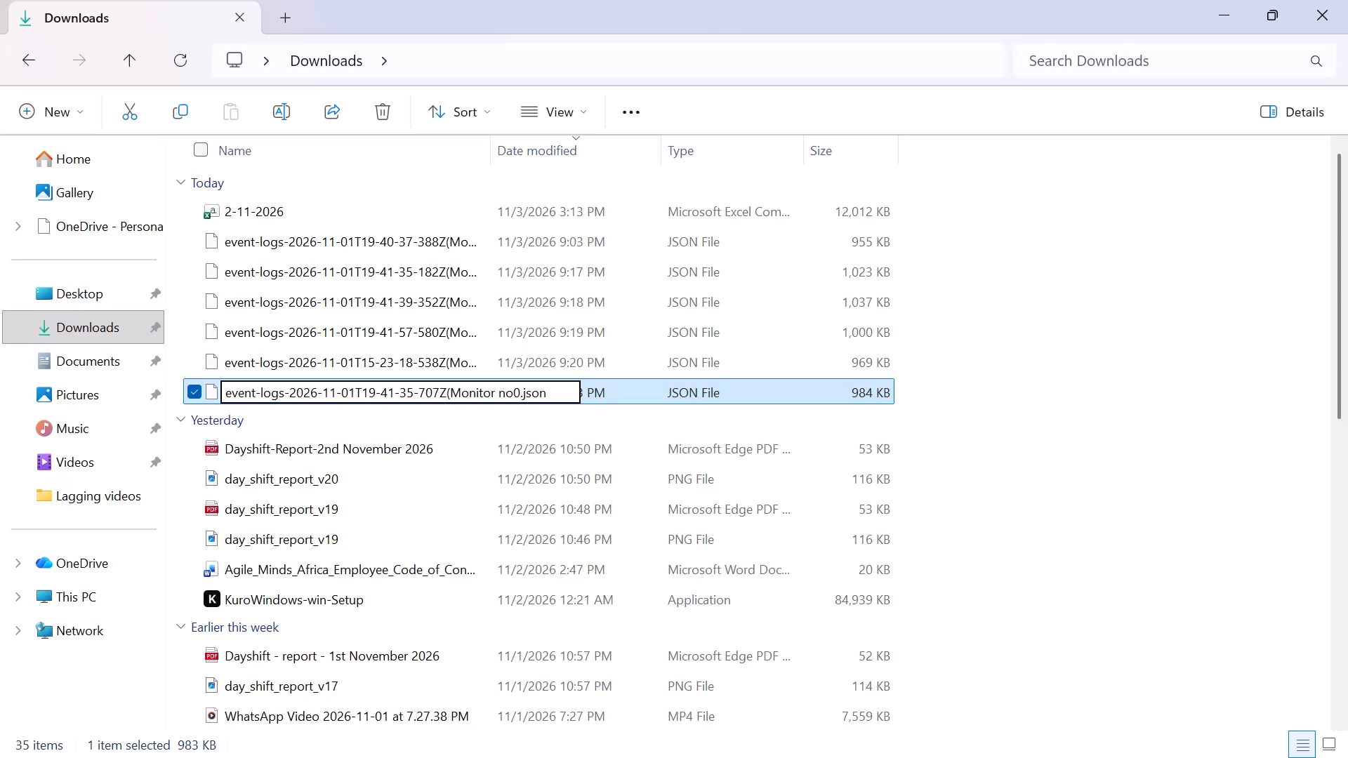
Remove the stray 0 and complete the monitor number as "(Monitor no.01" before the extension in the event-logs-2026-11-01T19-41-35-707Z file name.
{"action": "key", "text": "BackSpace"}
{"action": "key", "text": "period"}
{"action": "type", "text": "01"}
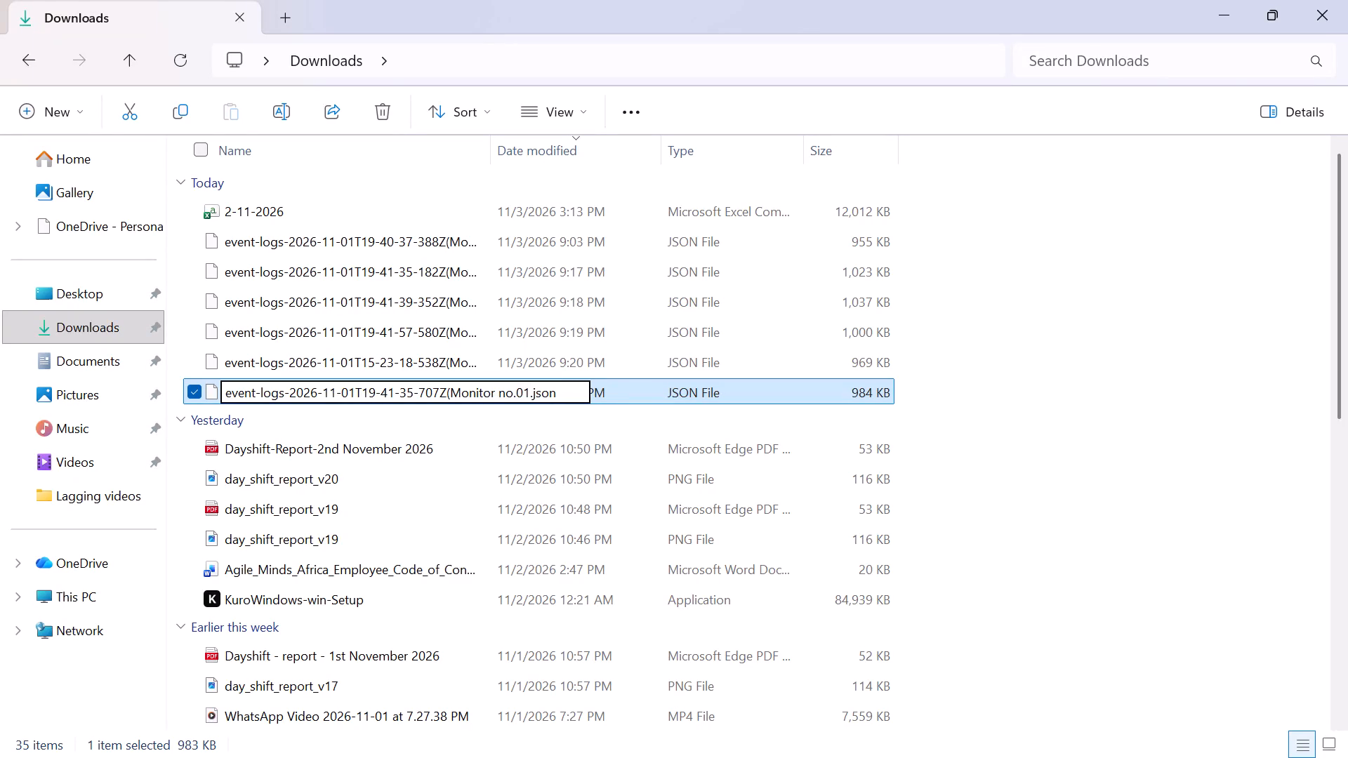
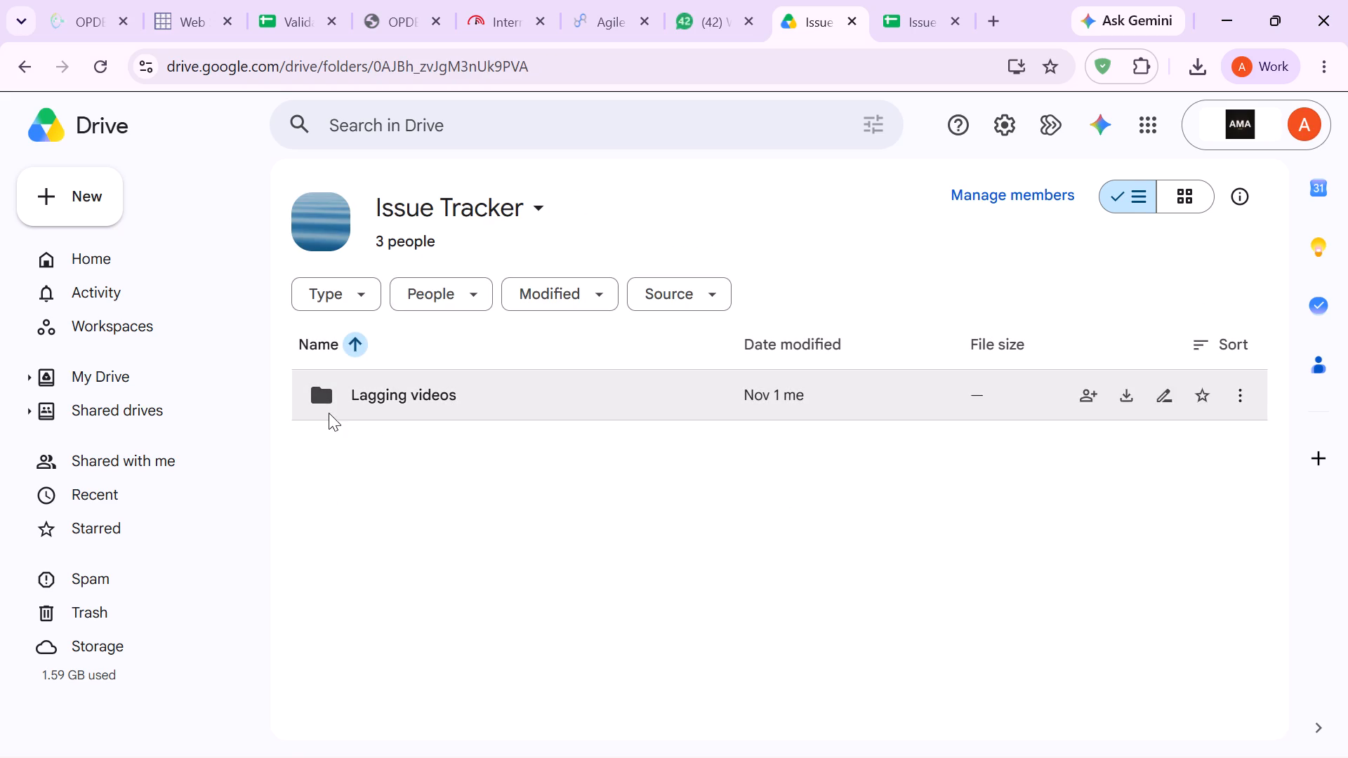
Create a folder named "Log files" in the Issue Tracker shared drive.
{"action": "left_click", "coordinate": [106, 197]}
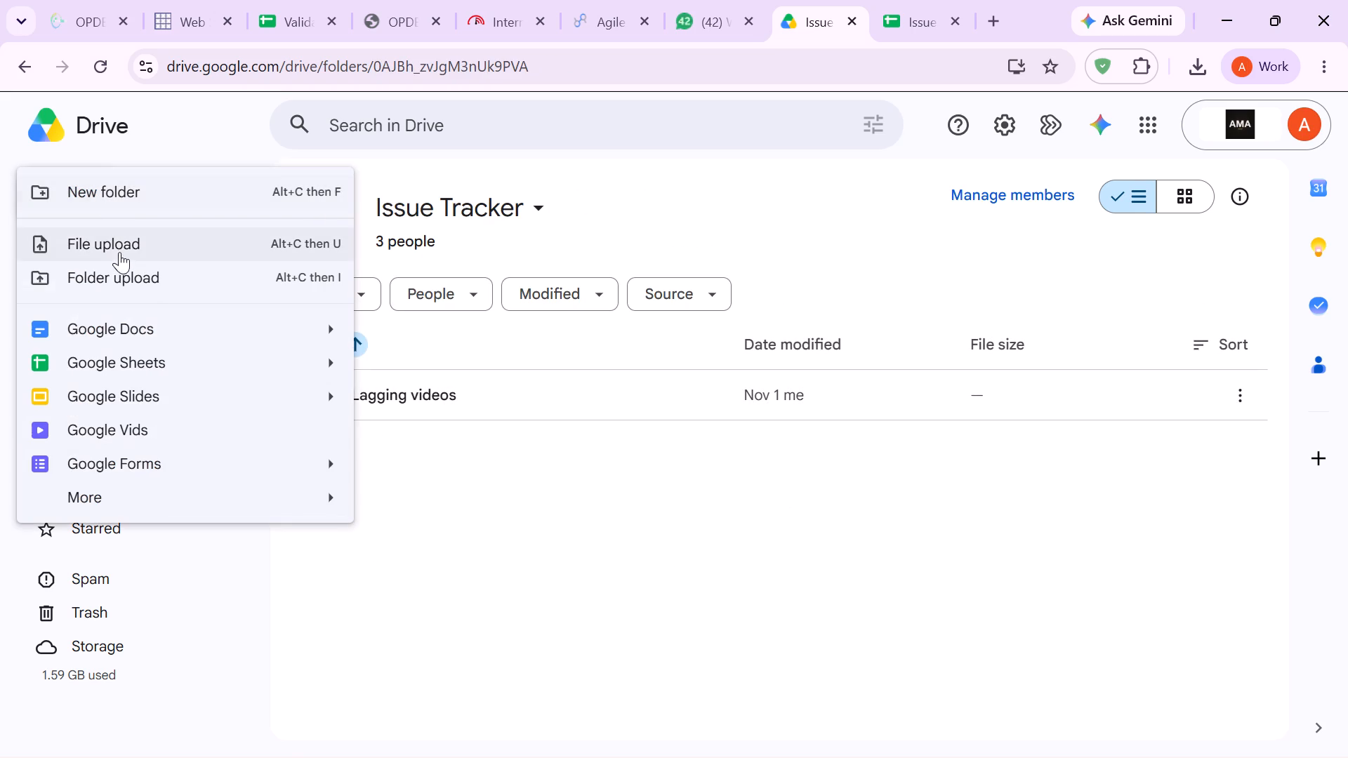
{"action": "left_click", "coordinate": [163, 189]}
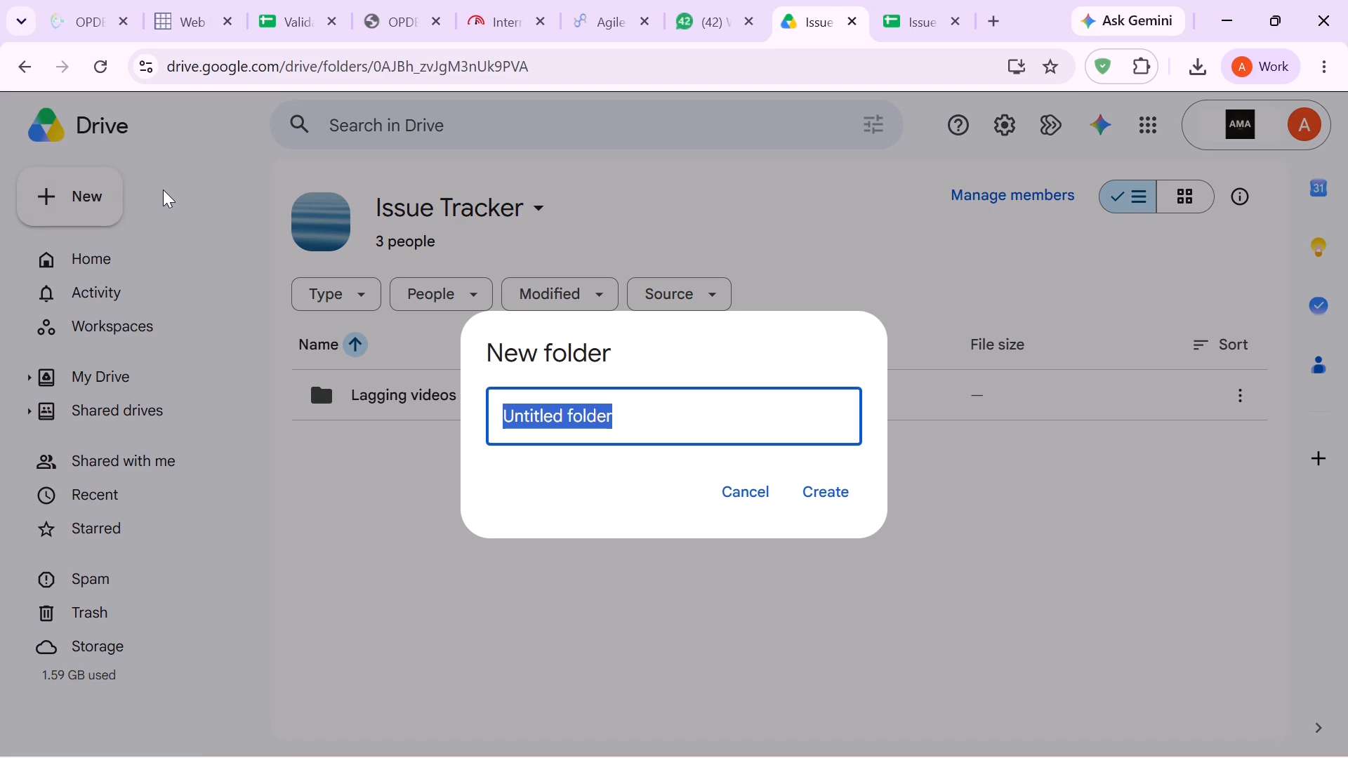
{"action": "key", "text": "BackSpace"}
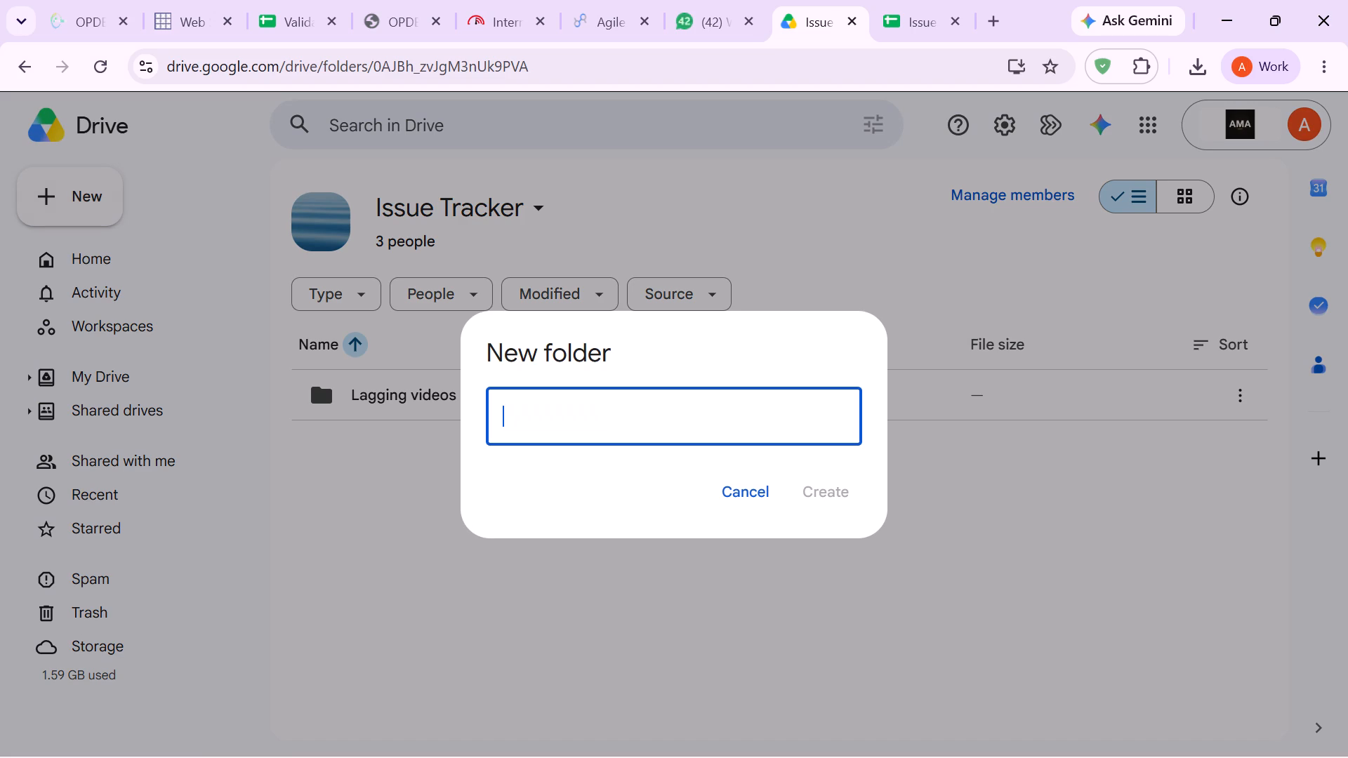
{"action": "key", "text": "l"}
{"action": "type", "text": "file"}
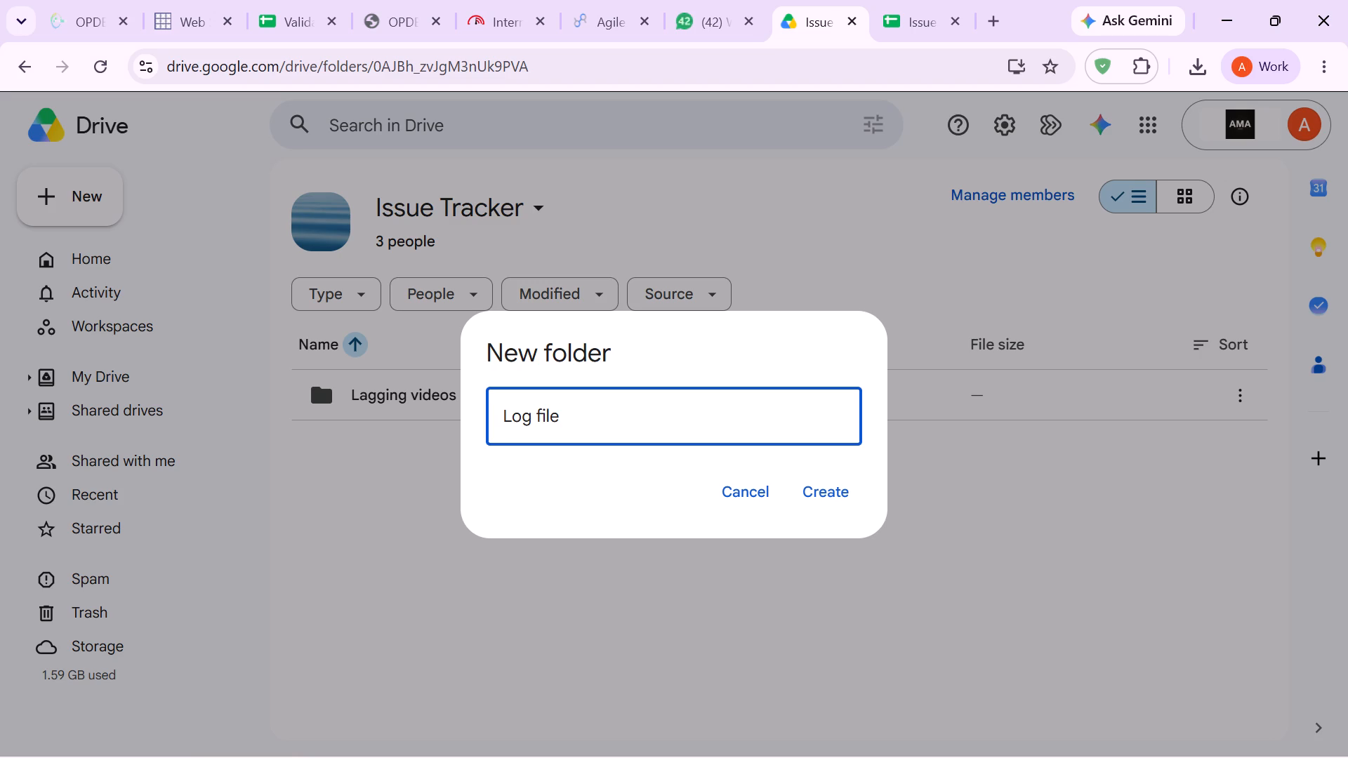
{"action": "key", "text": "s"}
{"action": "key", "text": "Return"}
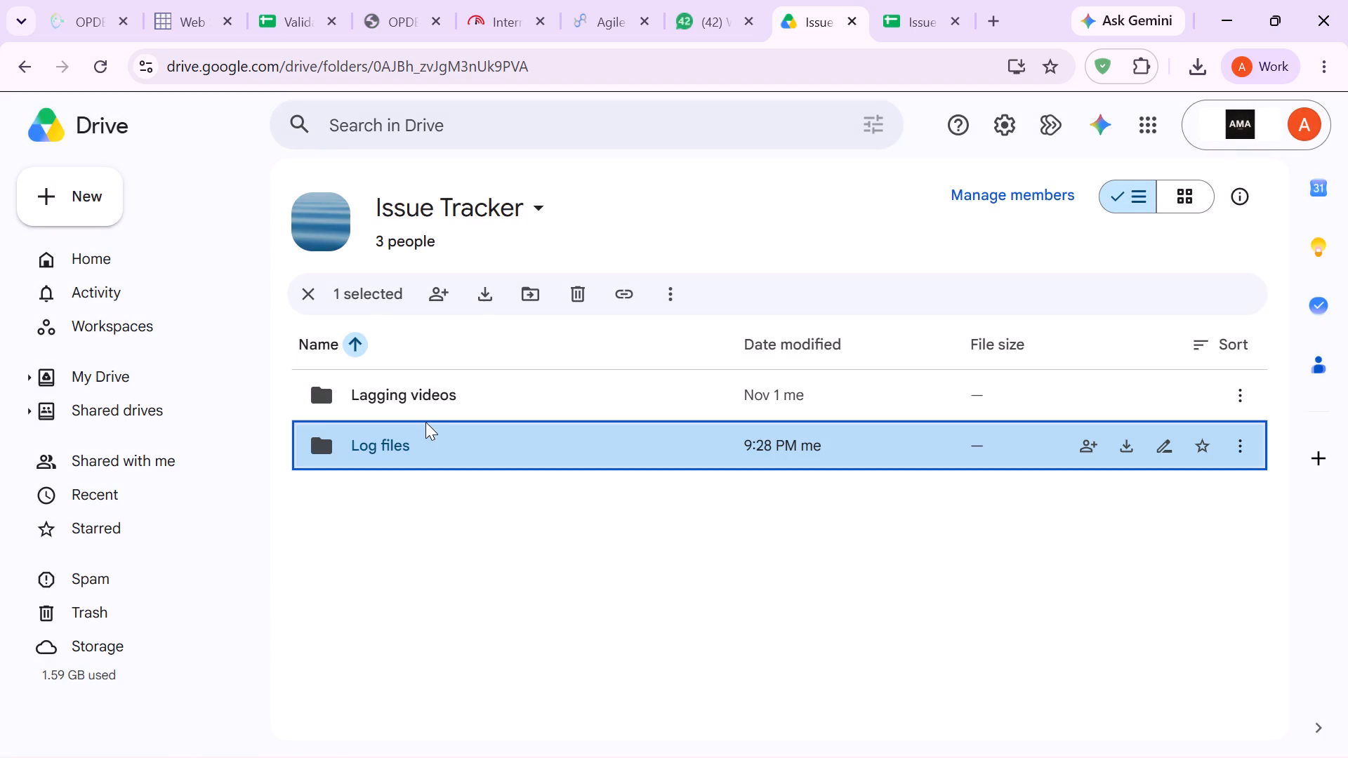
Upload the six renamed event-logs files, timestamped 2026-11-01, from Downloads into the Log files folder.
{"action": "double_click", "coordinate": [427, 439]}
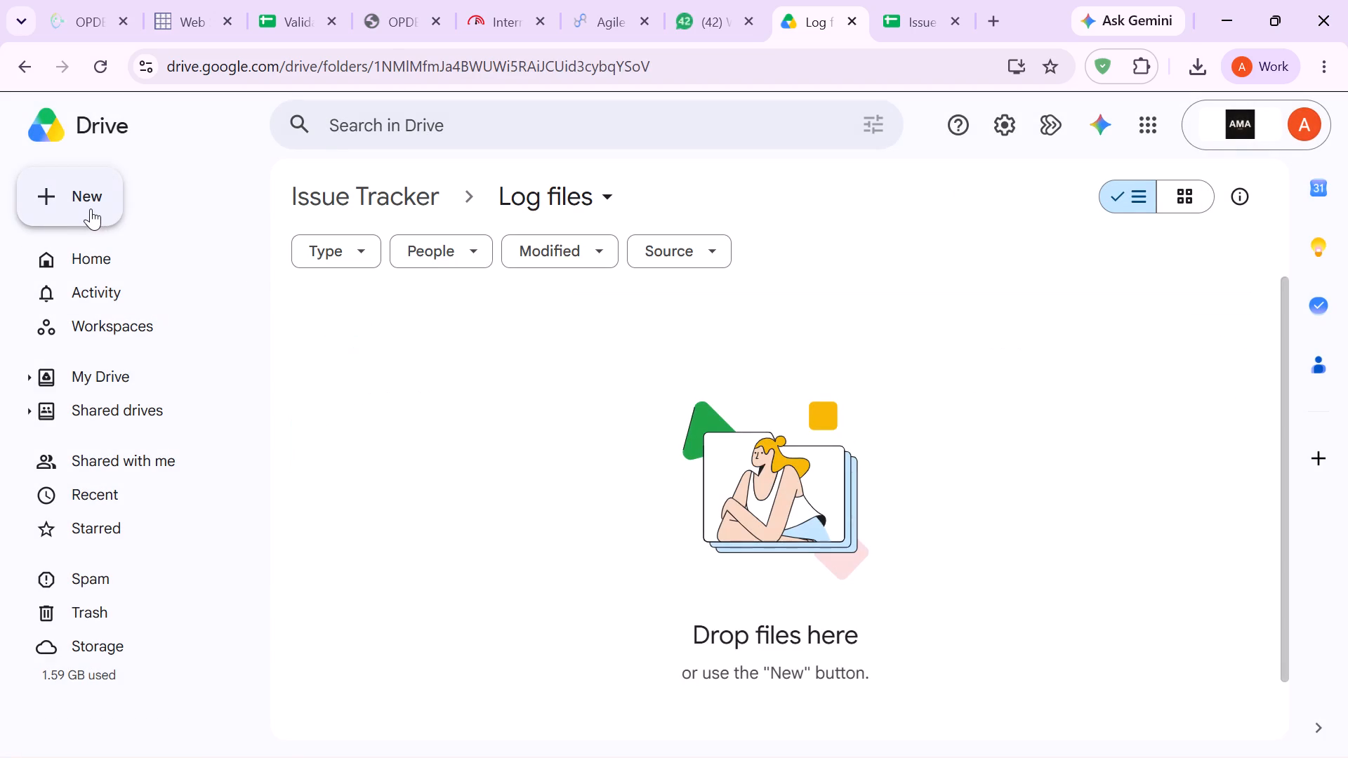
{"action": "left_click", "coordinate": [91, 208]}
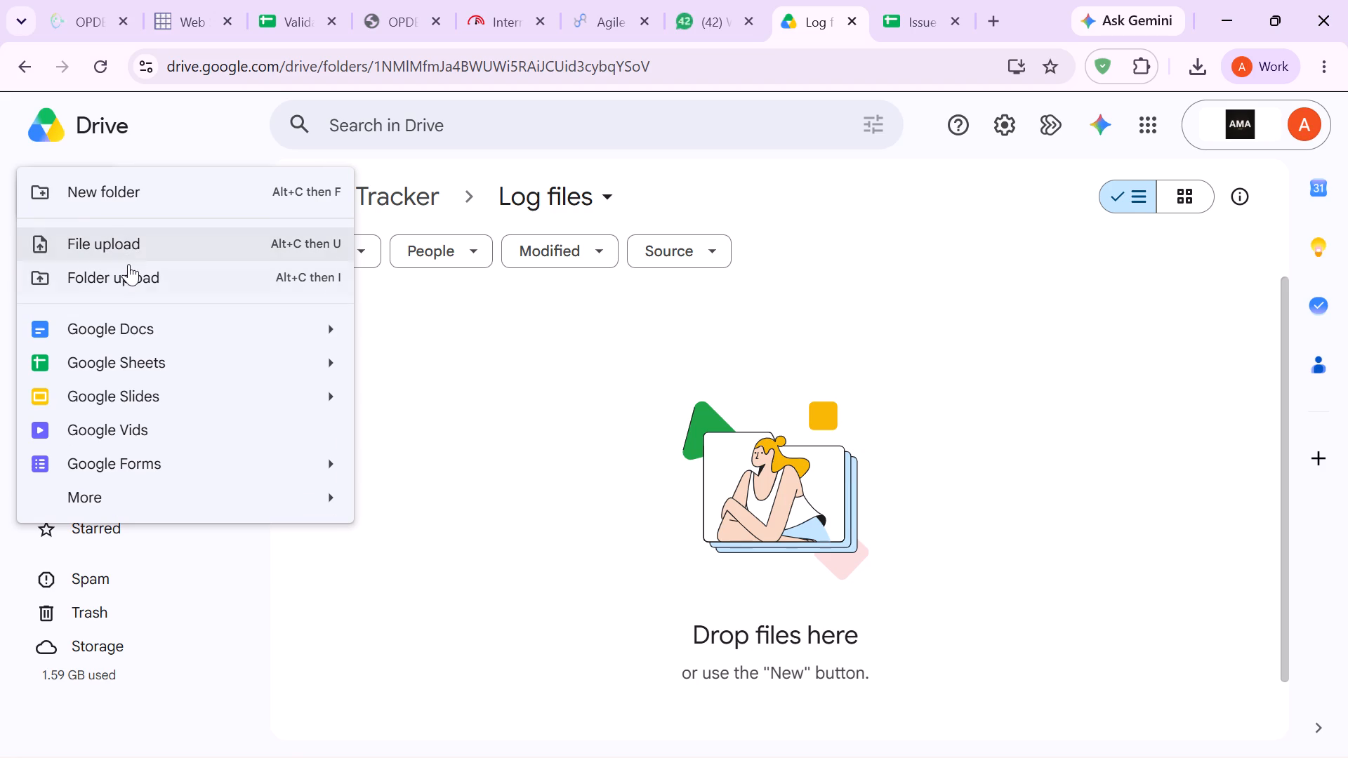
{"action": "left_click", "coordinate": [144, 237]}
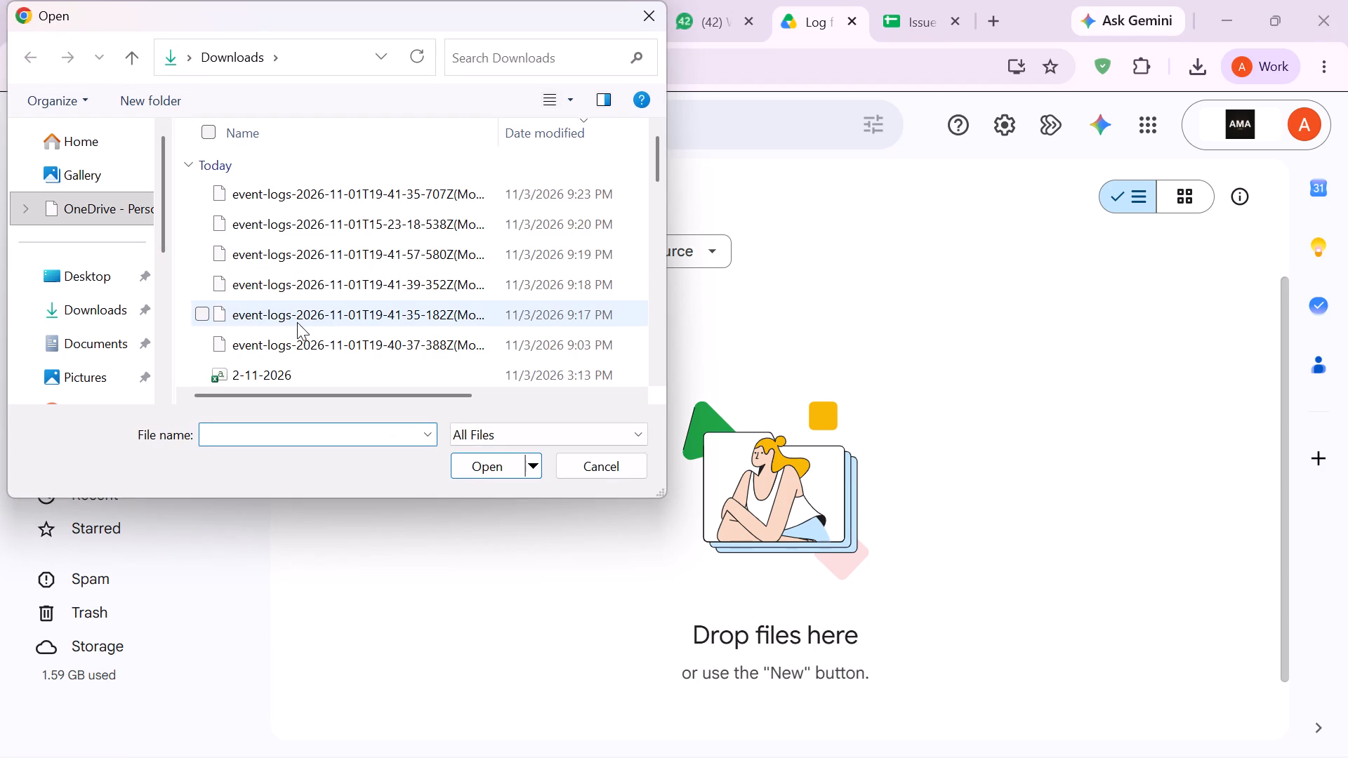
{"action": "left_click", "coordinate": [223, 192], "text": "ctrl"}
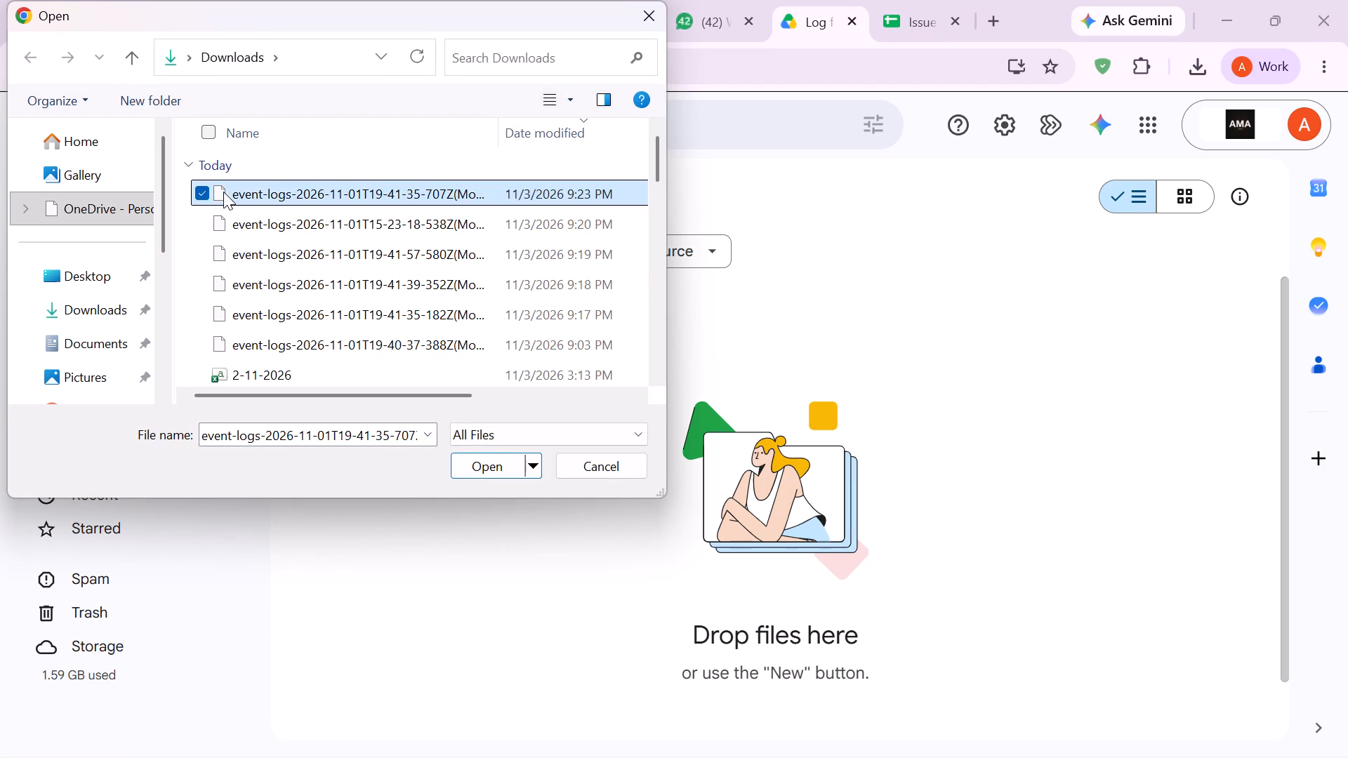
{"action": "left_click", "coordinate": [217, 228], "text": "ctrl"}
{"action": "left_click", "coordinate": [217, 252], "text": "ctrl"}
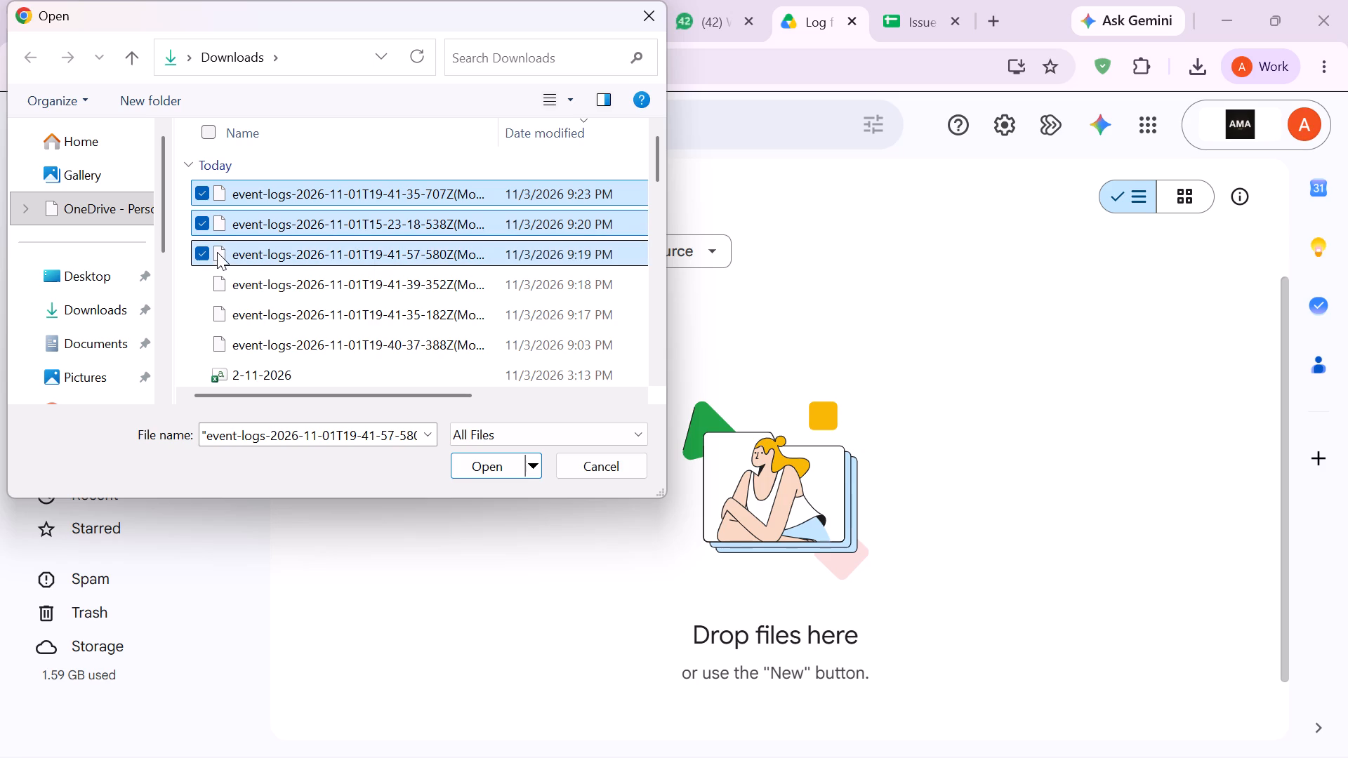
{"action": "left_click", "coordinate": [220, 291], "text": "ctrl"}
{"action": "left_click", "coordinate": [220, 313], "text": "ctrl"}
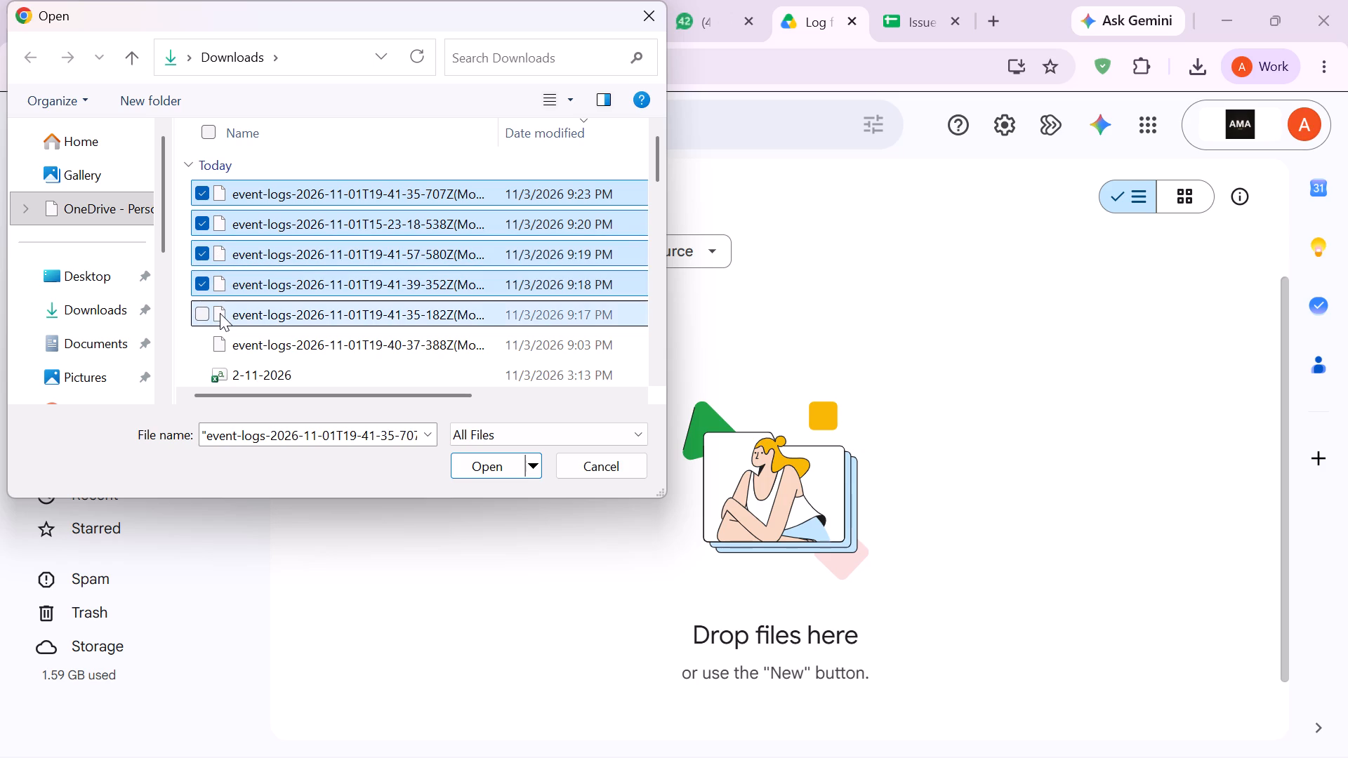
{"action": "left_click", "coordinate": [221, 346], "text": "ctrl"}
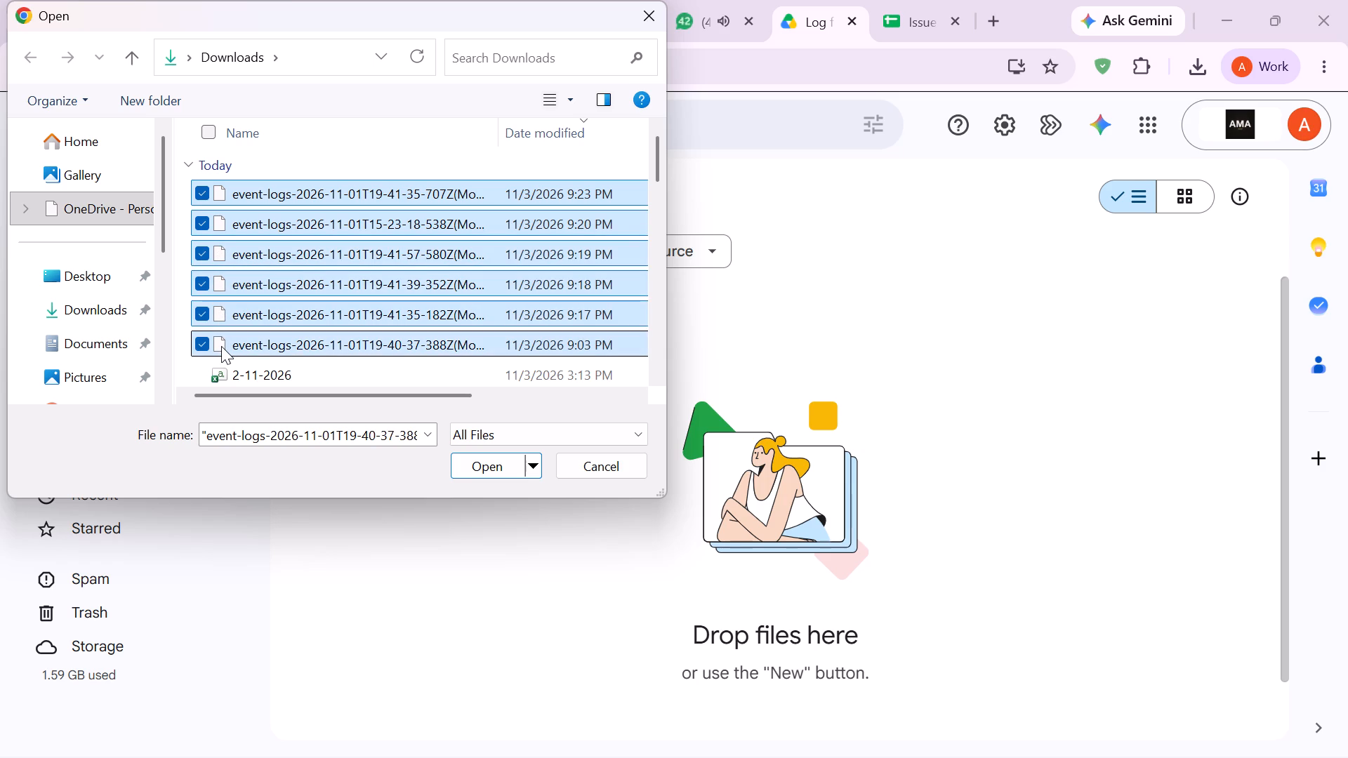
{"action": "left_click", "coordinate": [491, 475]}
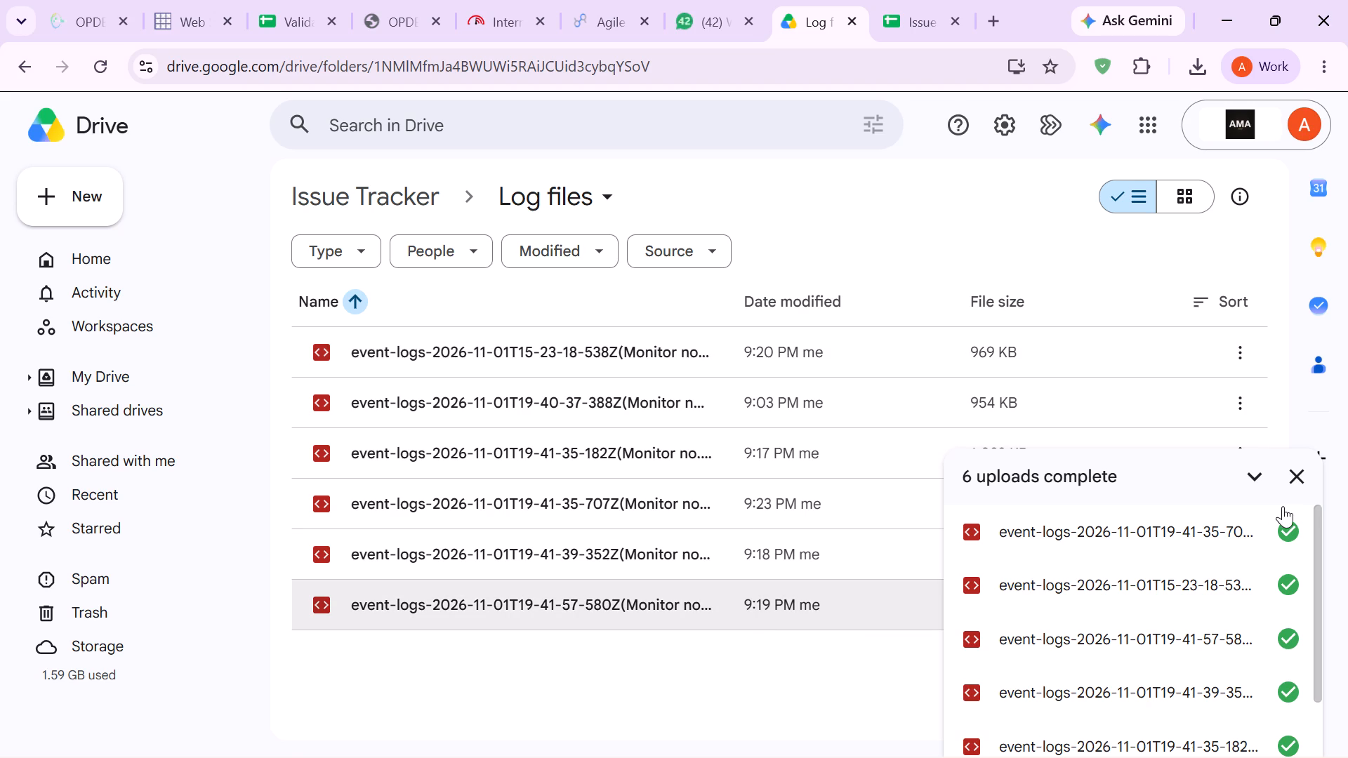
{"action": "left_click", "coordinate": [1297, 486]}
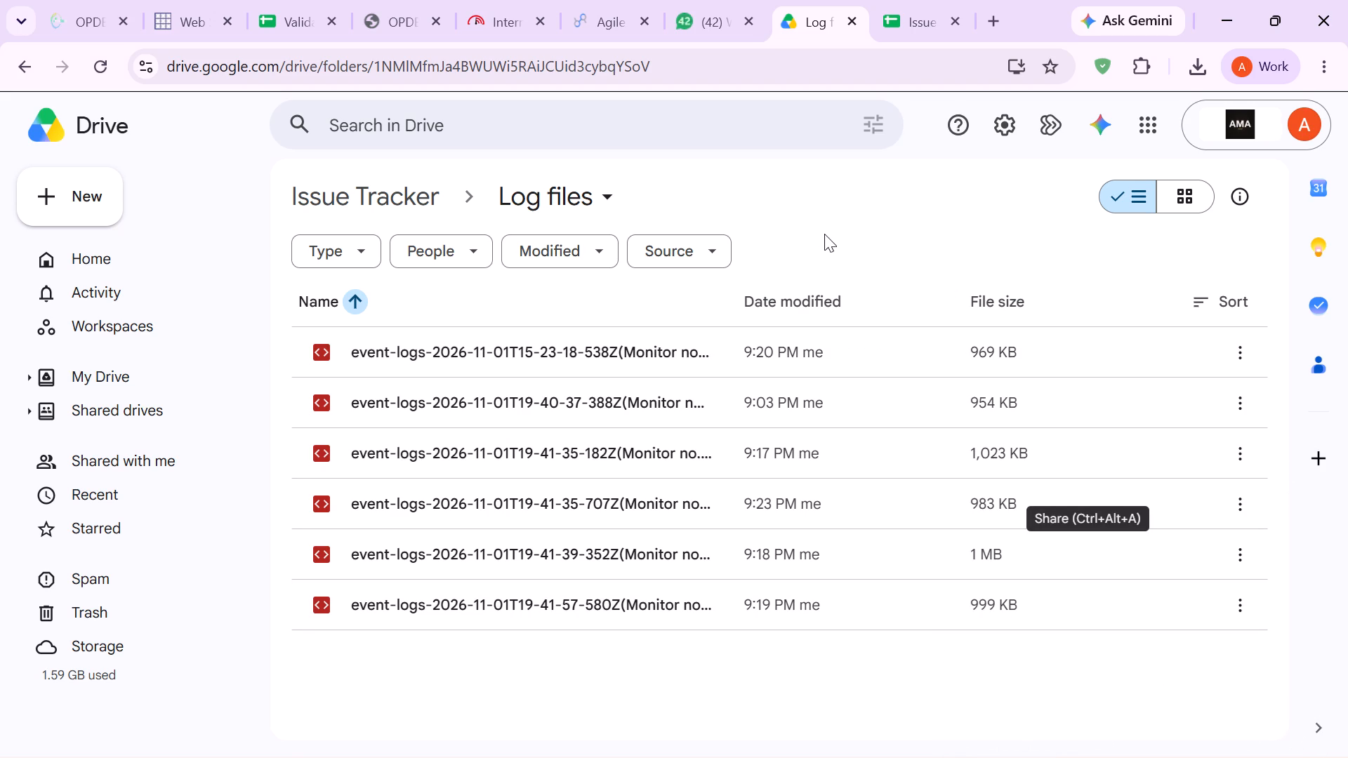
Switch to the Issue Tracking Register and check the first rows of the Issue Tracker sheet.
{"action": "left_click", "coordinate": [915, 13]}
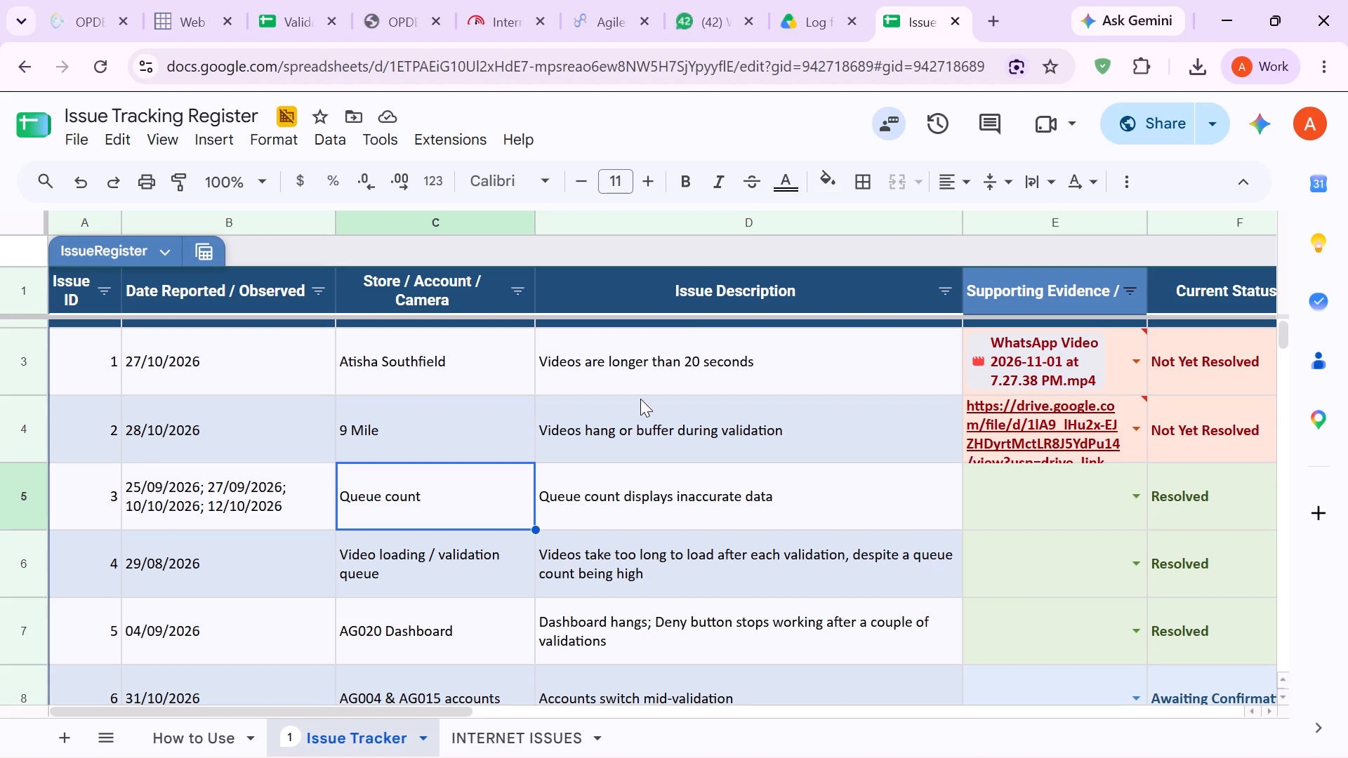
{"action": "scroll", "coordinate": [640, 399], "scroll_direction": "up", "scroll_amount": 1}
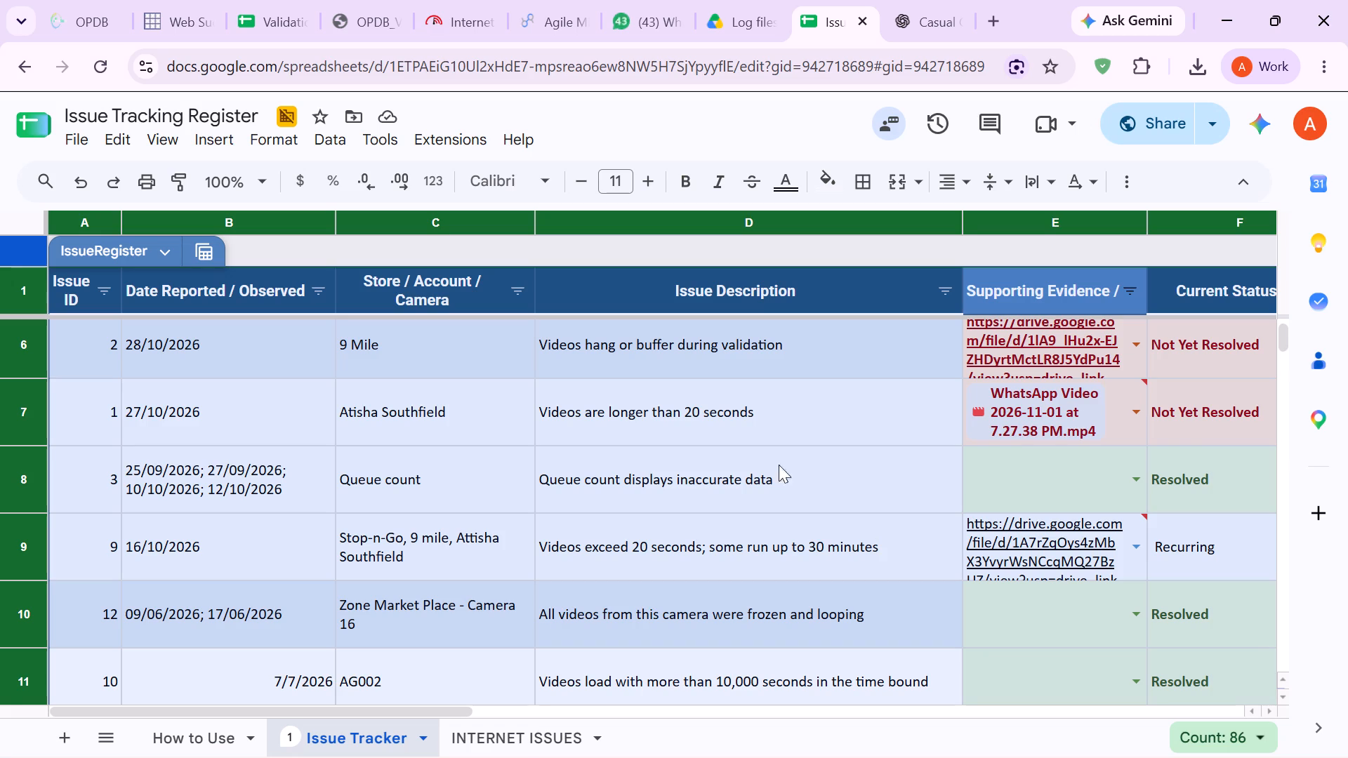
Examine the order of the issue rows and their dates throughout the Issue Tracker table.
{"action": "left_click", "coordinate": [600, 107]}
{"action": "scroll", "coordinate": [382, 456], "scroll_direction": "down", "scroll_amount": 1}
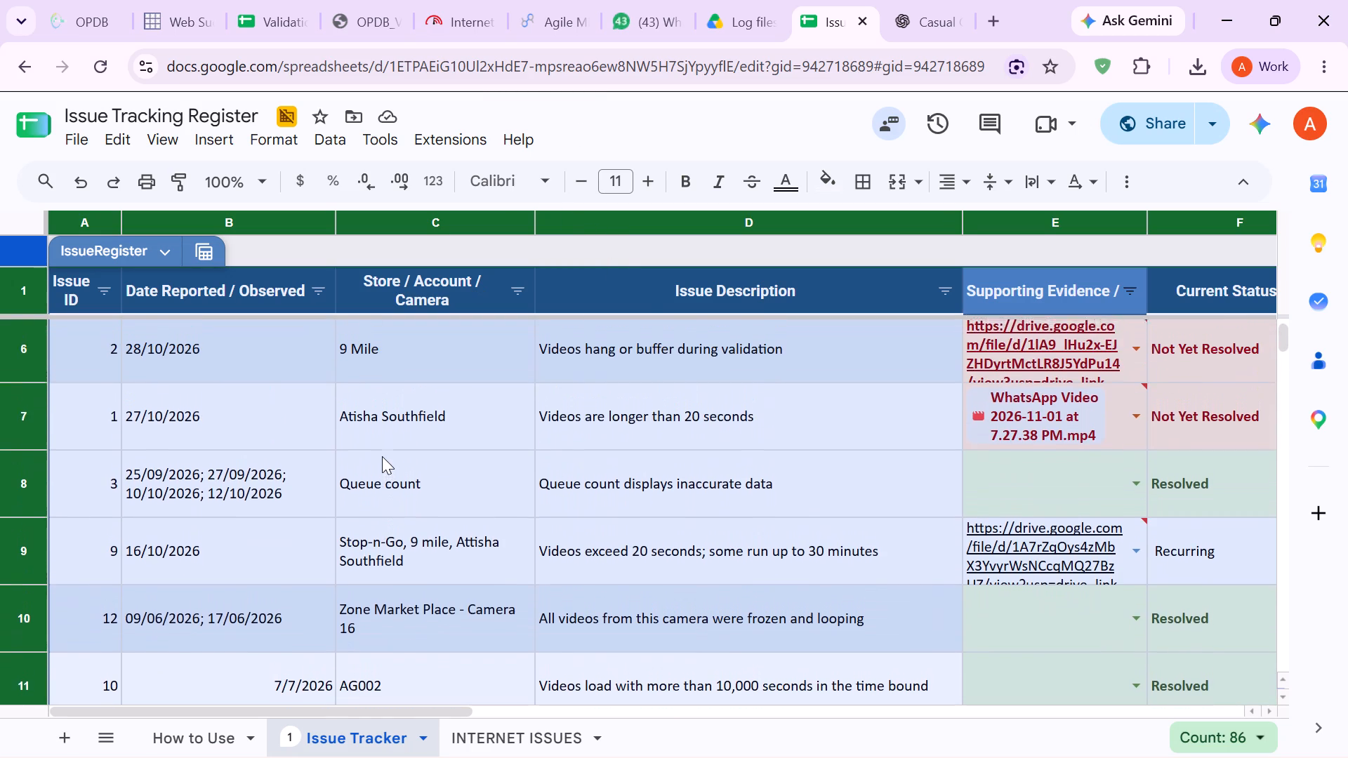
{"action": "scroll", "coordinate": [382, 456], "scroll_direction": "down", "scroll_amount": 2}
{"action": "scroll", "coordinate": [382, 456], "scroll_direction": "up", "scroll_amount": 2}
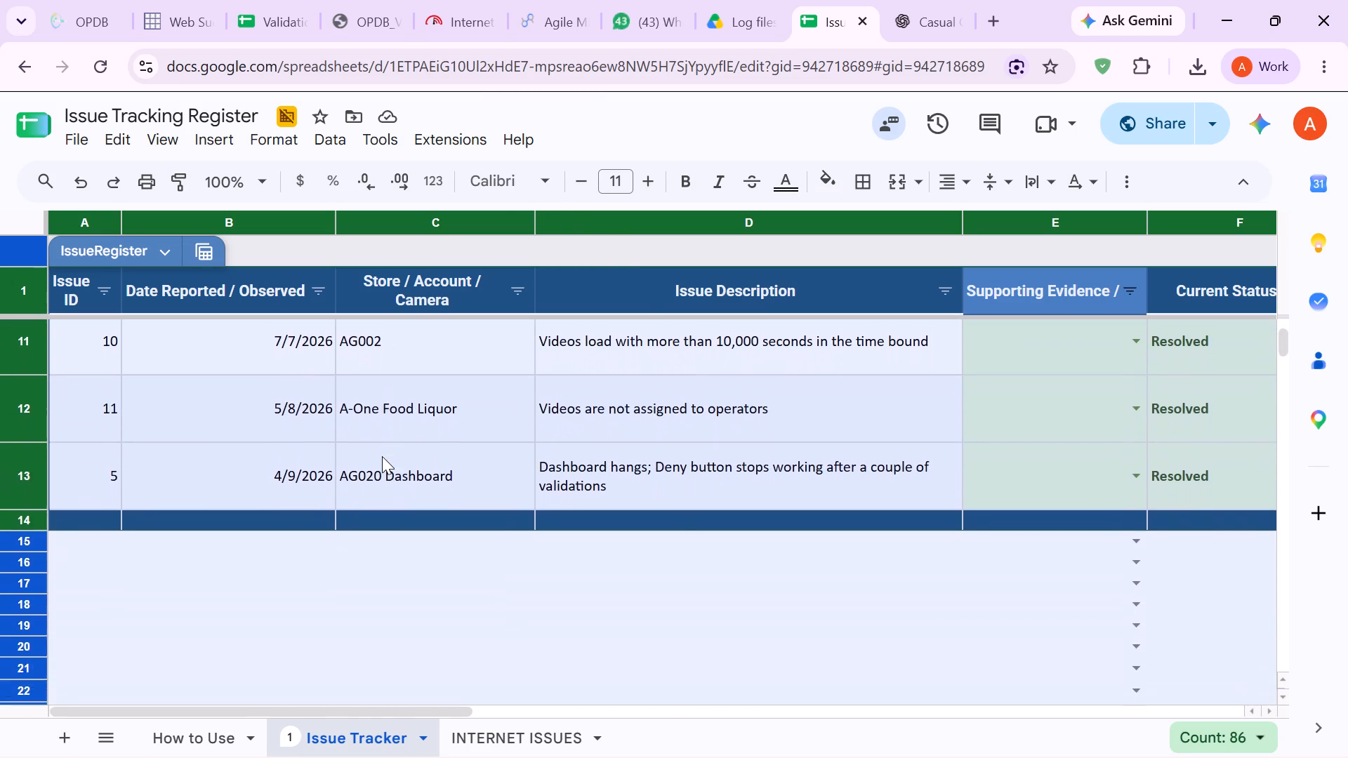
{"action": "scroll", "coordinate": [382, 456], "scroll_direction": "up", "scroll_amount": 3}
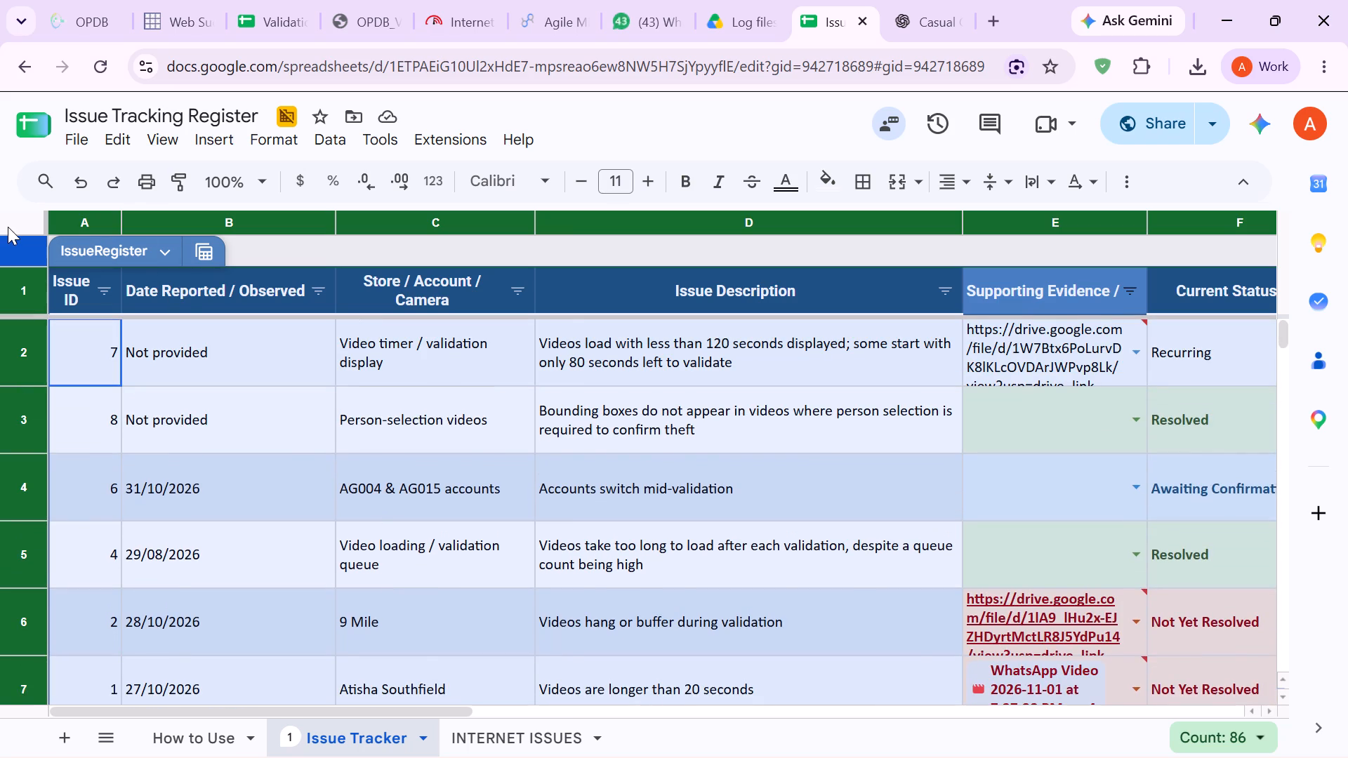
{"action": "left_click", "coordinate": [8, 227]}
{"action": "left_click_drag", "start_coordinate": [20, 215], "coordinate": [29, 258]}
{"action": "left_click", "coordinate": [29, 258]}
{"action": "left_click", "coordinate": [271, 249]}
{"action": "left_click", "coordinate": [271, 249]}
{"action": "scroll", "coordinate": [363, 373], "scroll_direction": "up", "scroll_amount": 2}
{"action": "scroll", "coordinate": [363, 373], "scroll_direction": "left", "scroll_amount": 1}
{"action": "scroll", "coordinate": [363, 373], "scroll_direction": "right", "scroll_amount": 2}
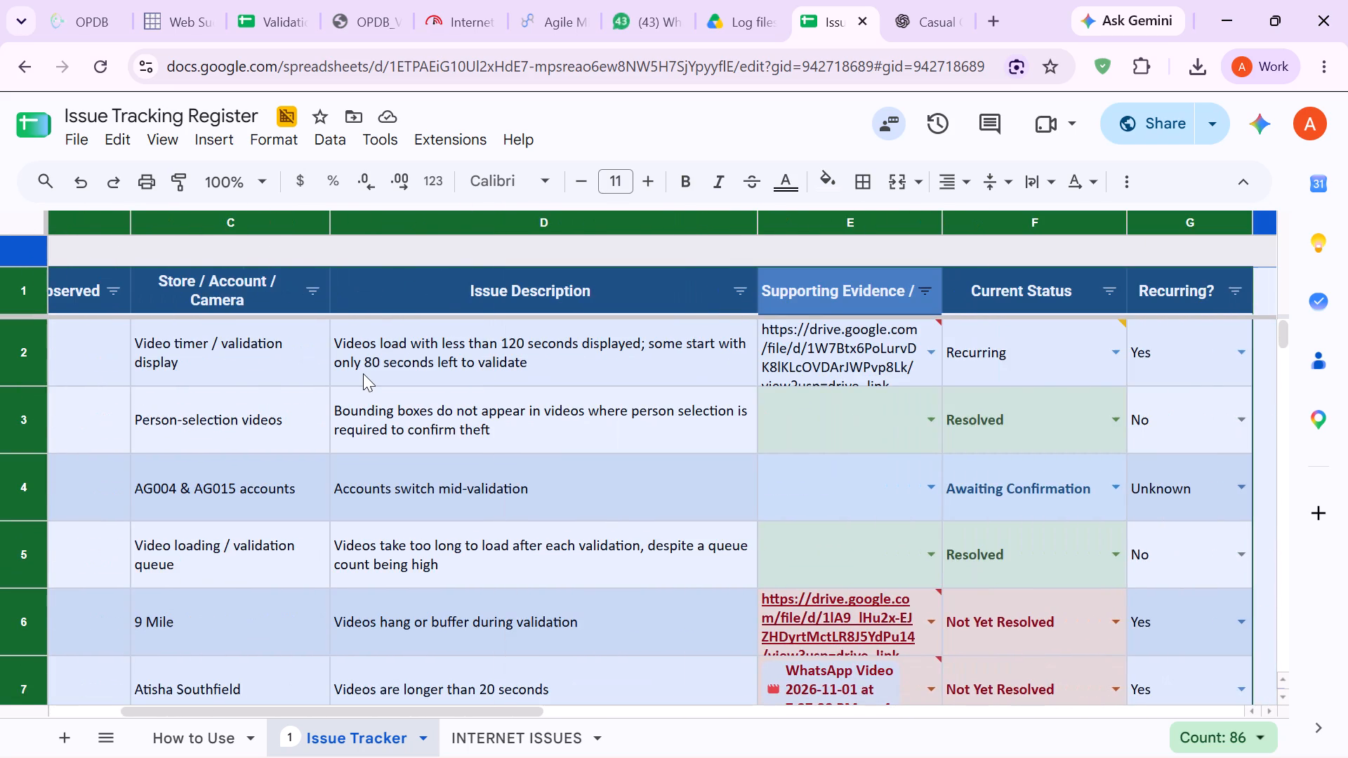
Recheck the Date Reported / Observed entries from the first issue row to the last for chronological order and date format.
{"action": "left_click", "coordinate": [263, 340]}
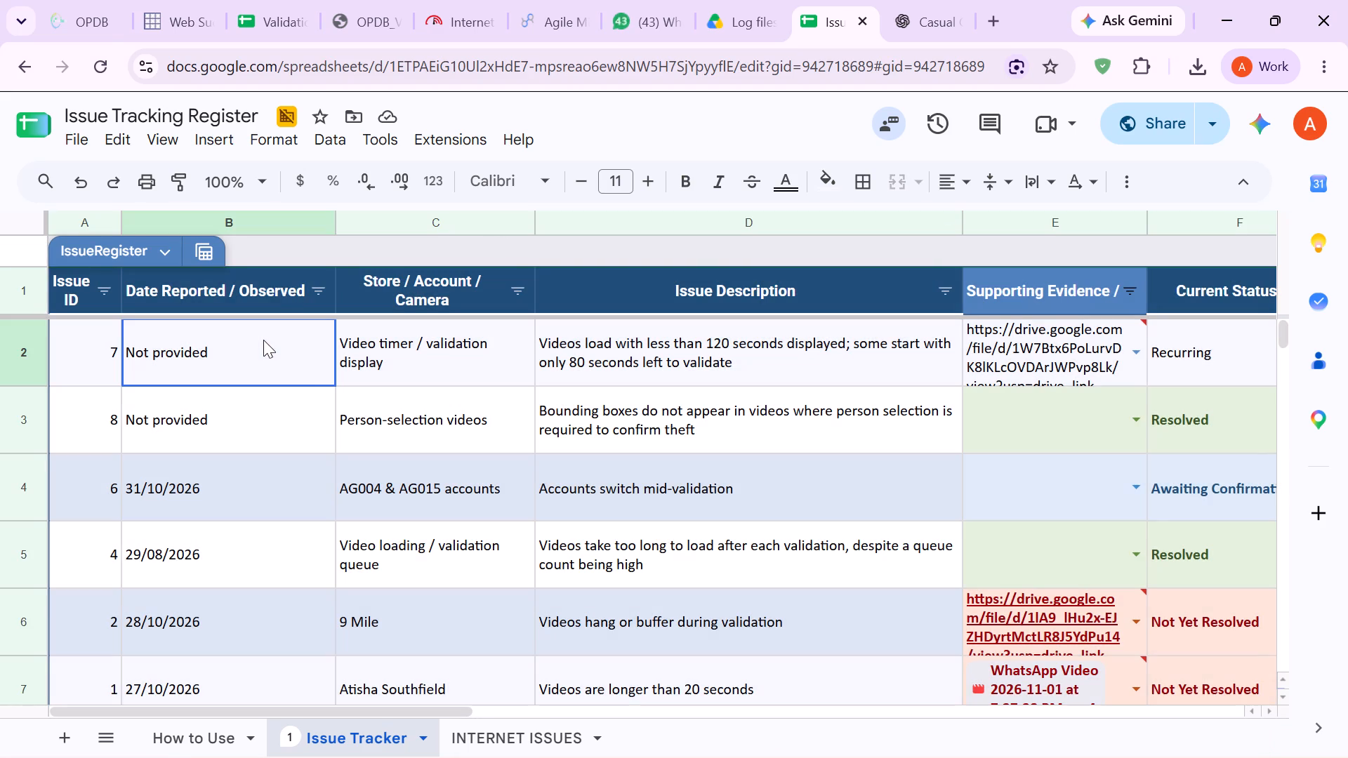
{"action": "scroll", "coordinate": [221, 431], "scroll_direction": "right", "scroll_amount": 5}
{"action": "scroll", "coordinate": [272, 573], "scroll_direction": "up", "scroll_amount": 1}
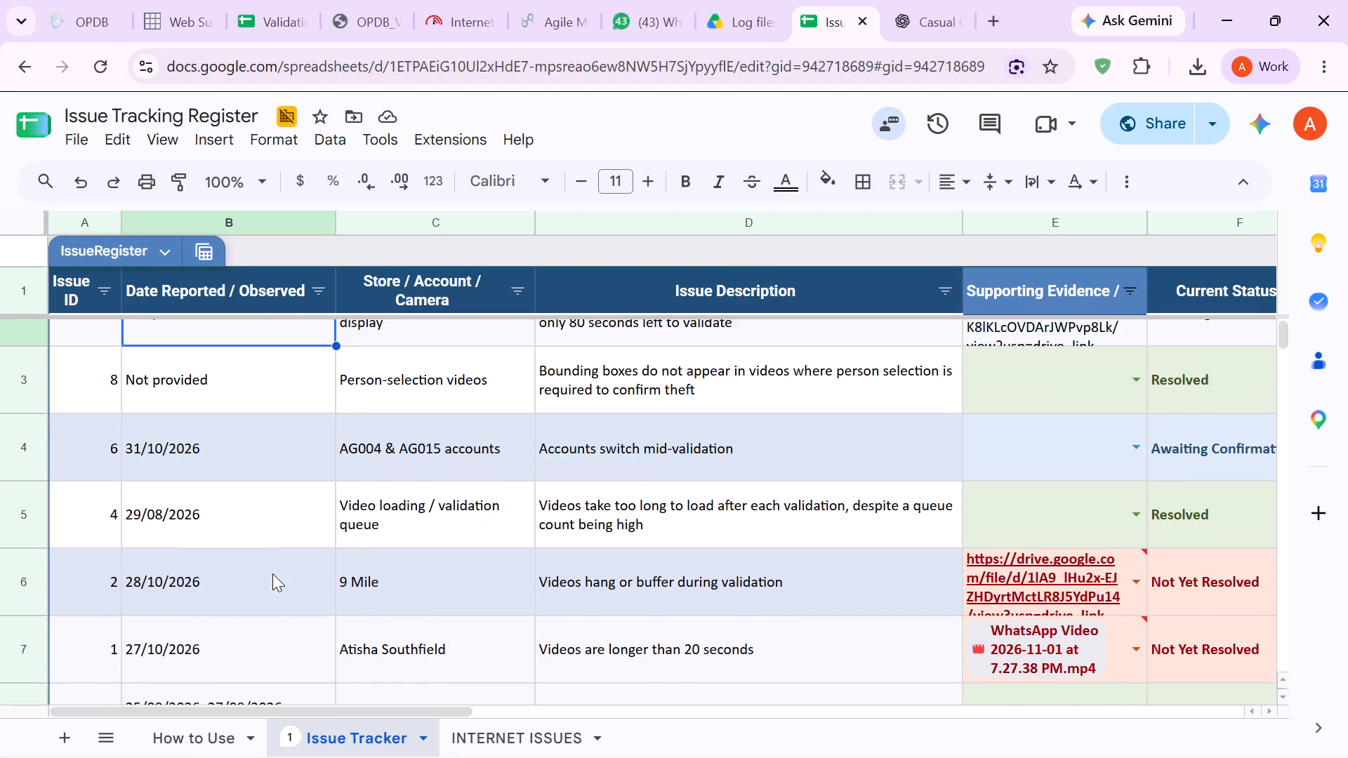
{"action": "scroll", "coordinate": [272, 573], "scroll_direction": "down", "scroll_amount": 4}
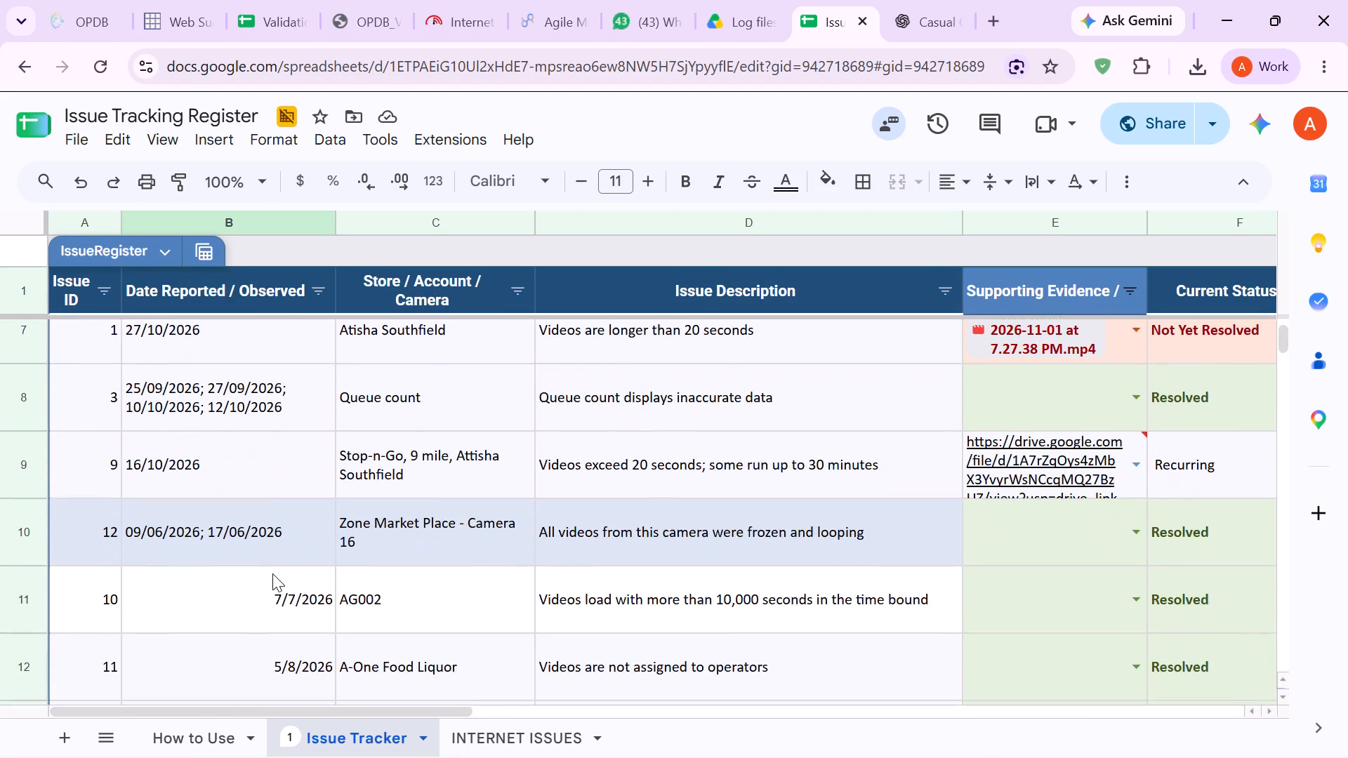
{"action": "scroll", "coordinate": [272, 573], "scroll_direction": "down", "scroll_amount": 1}
{"action": "scroll", "coordinate": [272, 573], "scroll_direction": "up", "scroll_amount": 1}
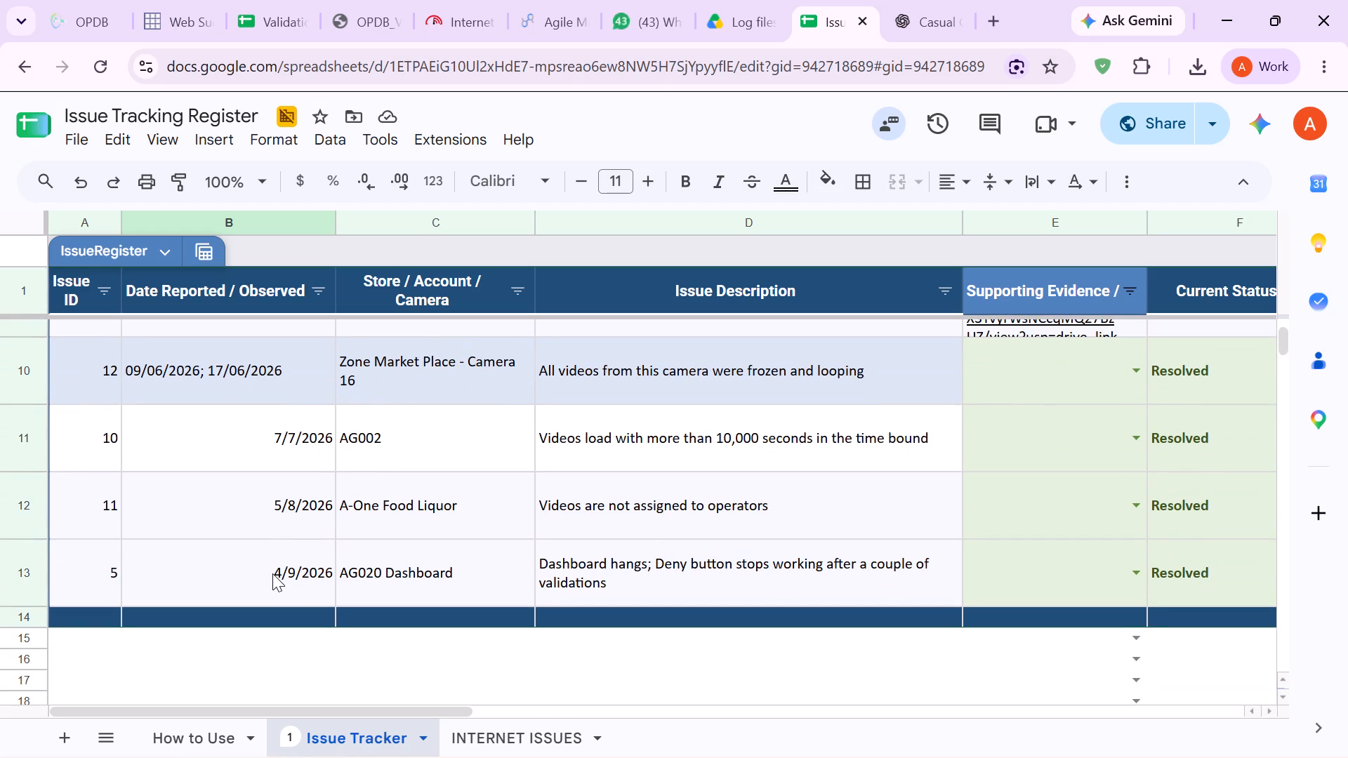
{"action": "scroll", "coordinate": [272, 573], "scroll_direction": "up", "scroll_amount": 4}
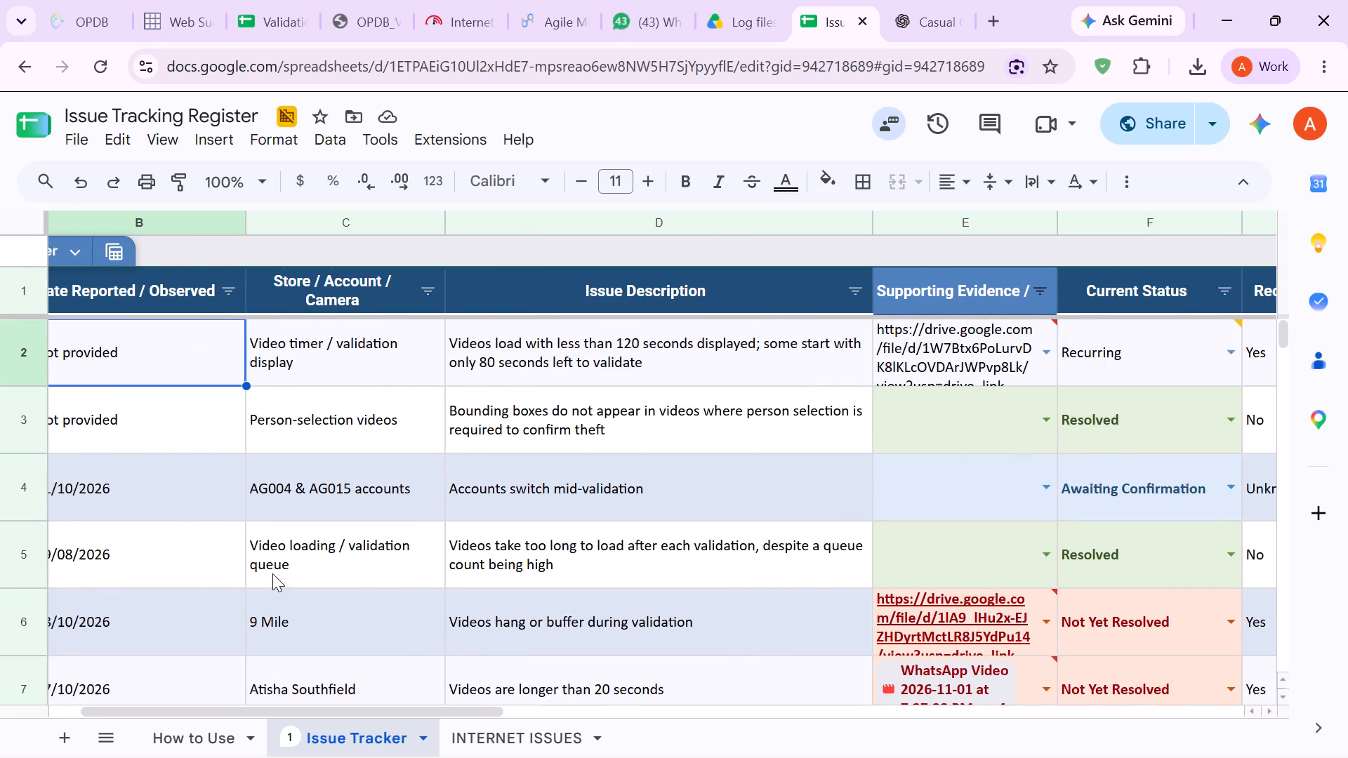
{"action": "scroll", "coordinate": [418, 546], "scroll_direction": "right", "scroll_amount": 3}
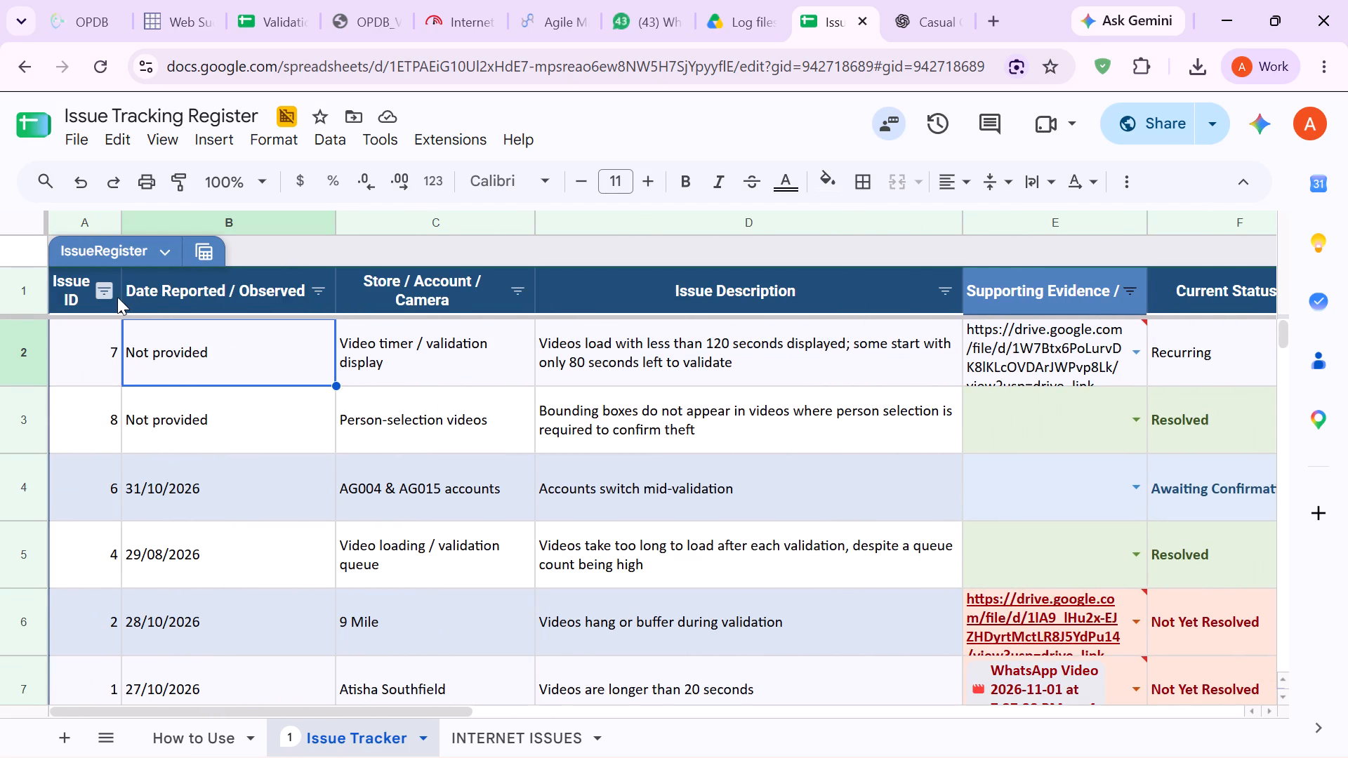
Examine the sort and filter options available for the Issue ID column.
{"action": "left_click", "coordinate": [107, 298]}
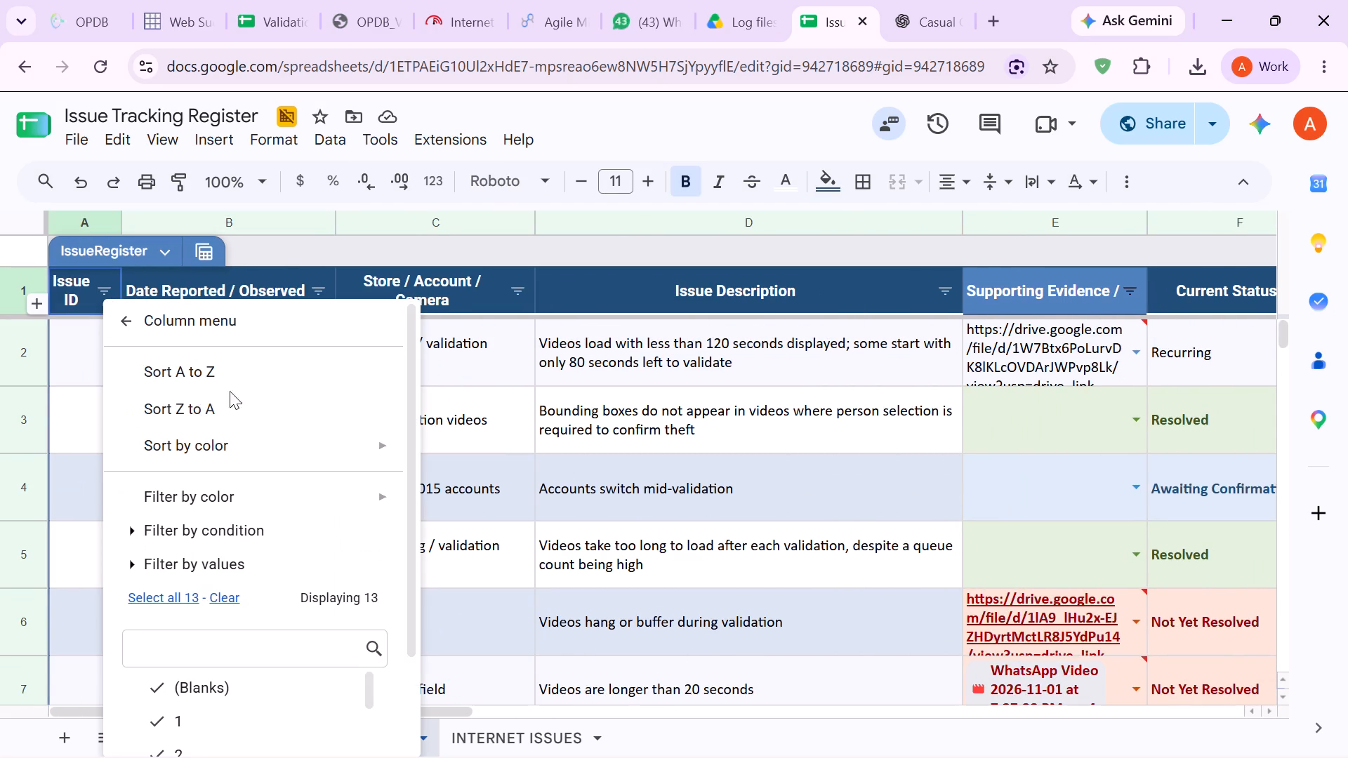
{"action": "left_click", "coordinate": [93, 313]}
{"action": "left_click", "coordinate": [104, 304]}
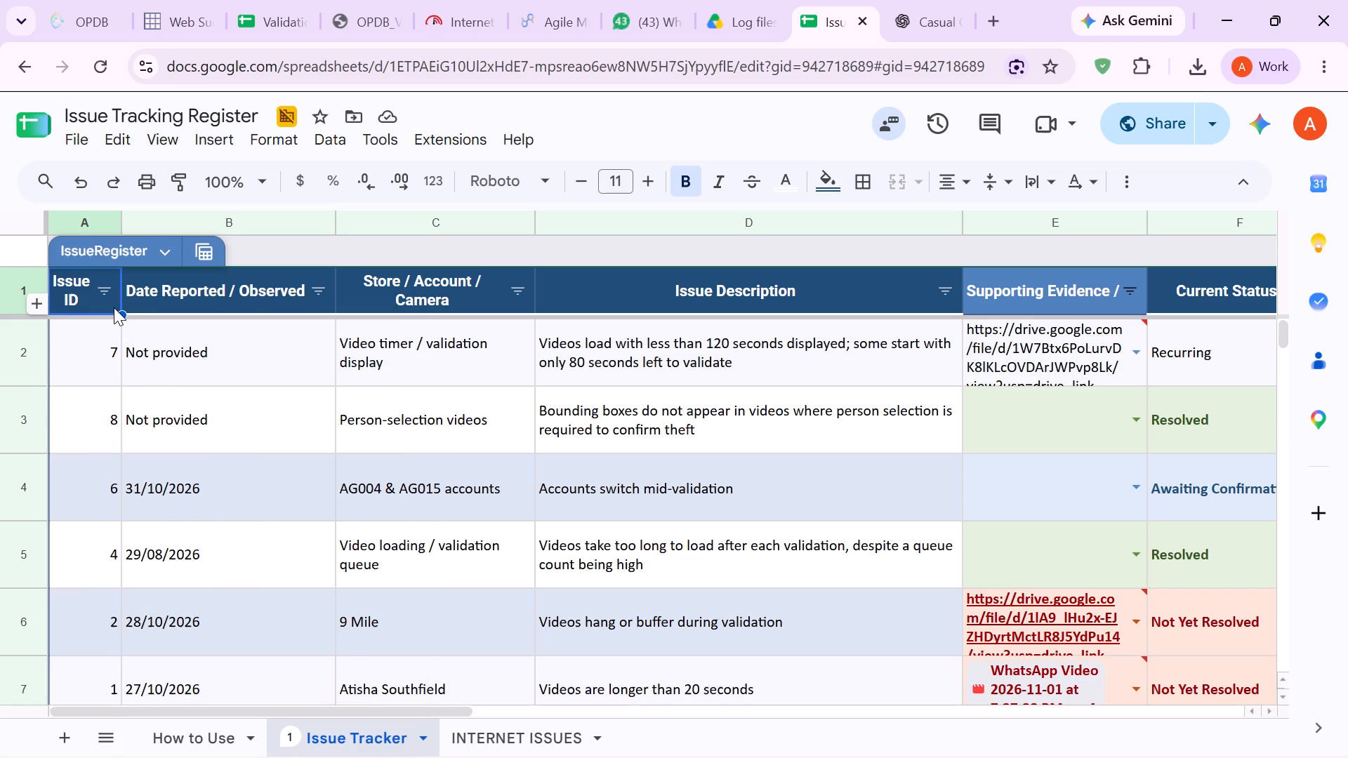
{"action": "left_click", "coordinate": [112, 297]}
{"action": "scroll", "coordinate": [236, 371], "scroll_direction": "down", "scroll_amount": 1}
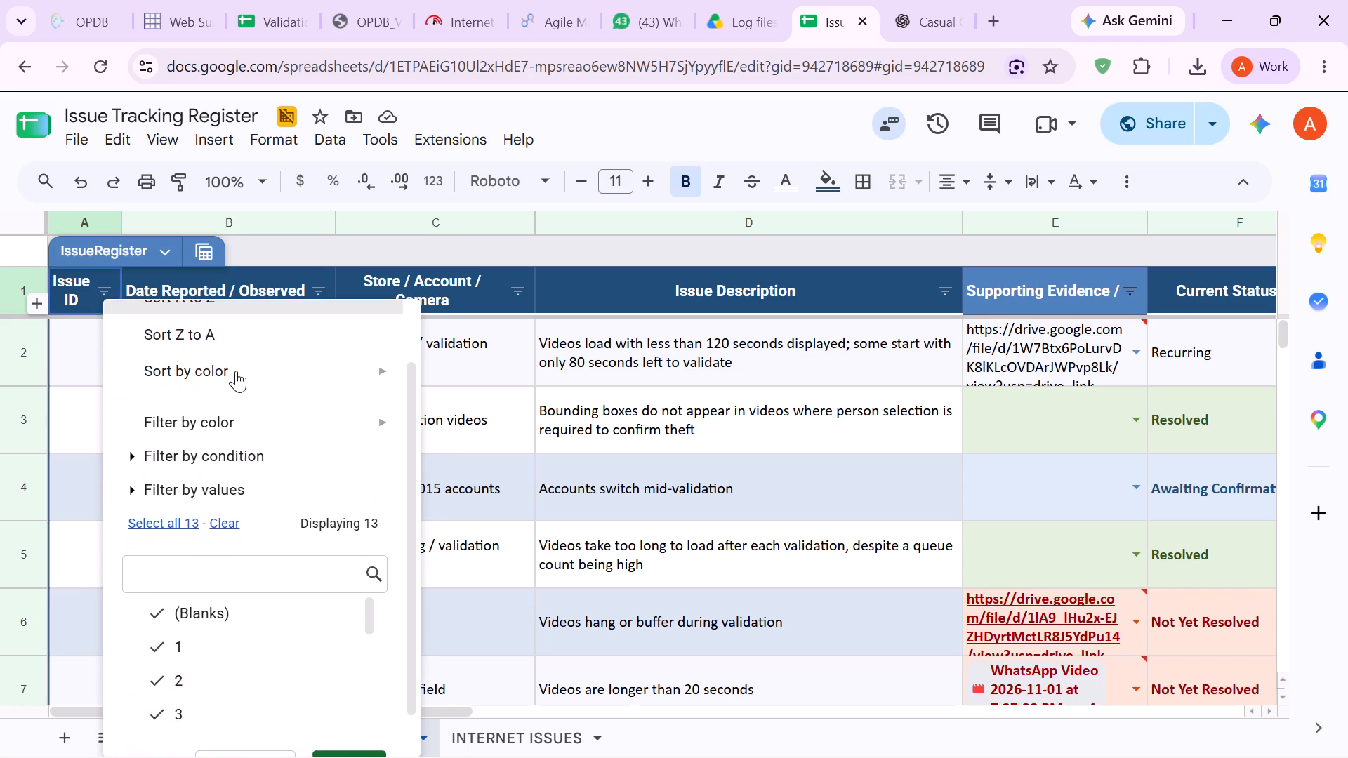
{"action": "scroll", "coordinate": [236, 371], "scroll_direction": "down", "scroll_amount": 1}
{"action": "scroll", "coordinate": [236, 371], "scroll_direction": "up", "scroll_amount": 2}
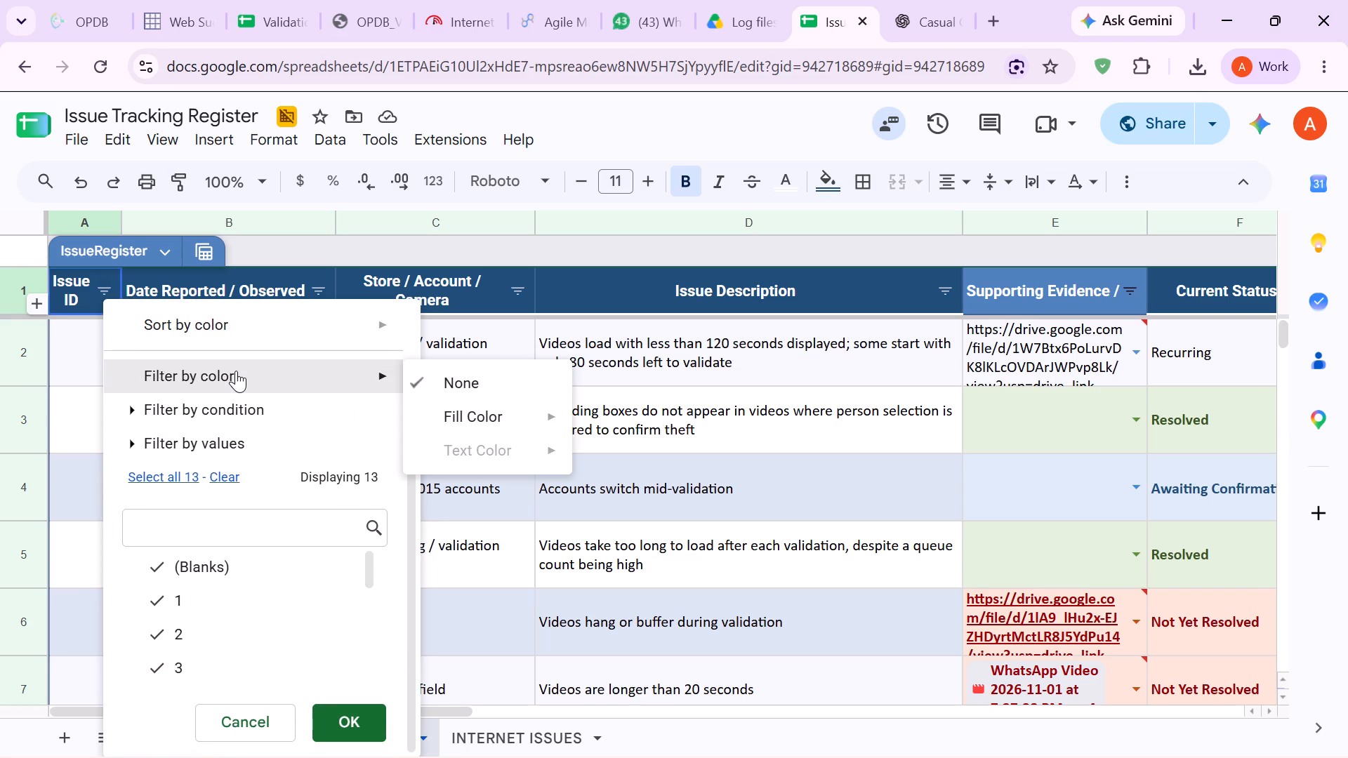
{"action": "scroll", "coordinate": [236, 371], "scroll_direction": "up", "scroll_amount": 2}
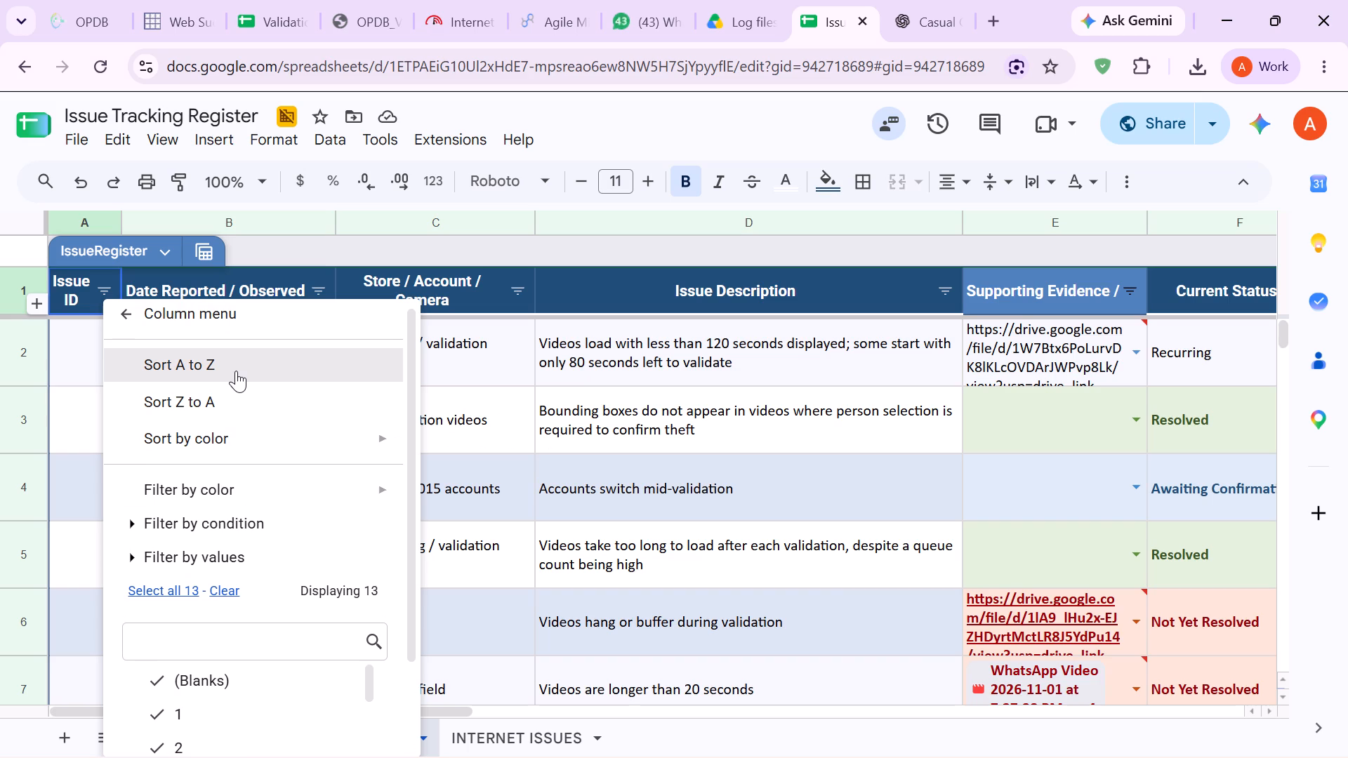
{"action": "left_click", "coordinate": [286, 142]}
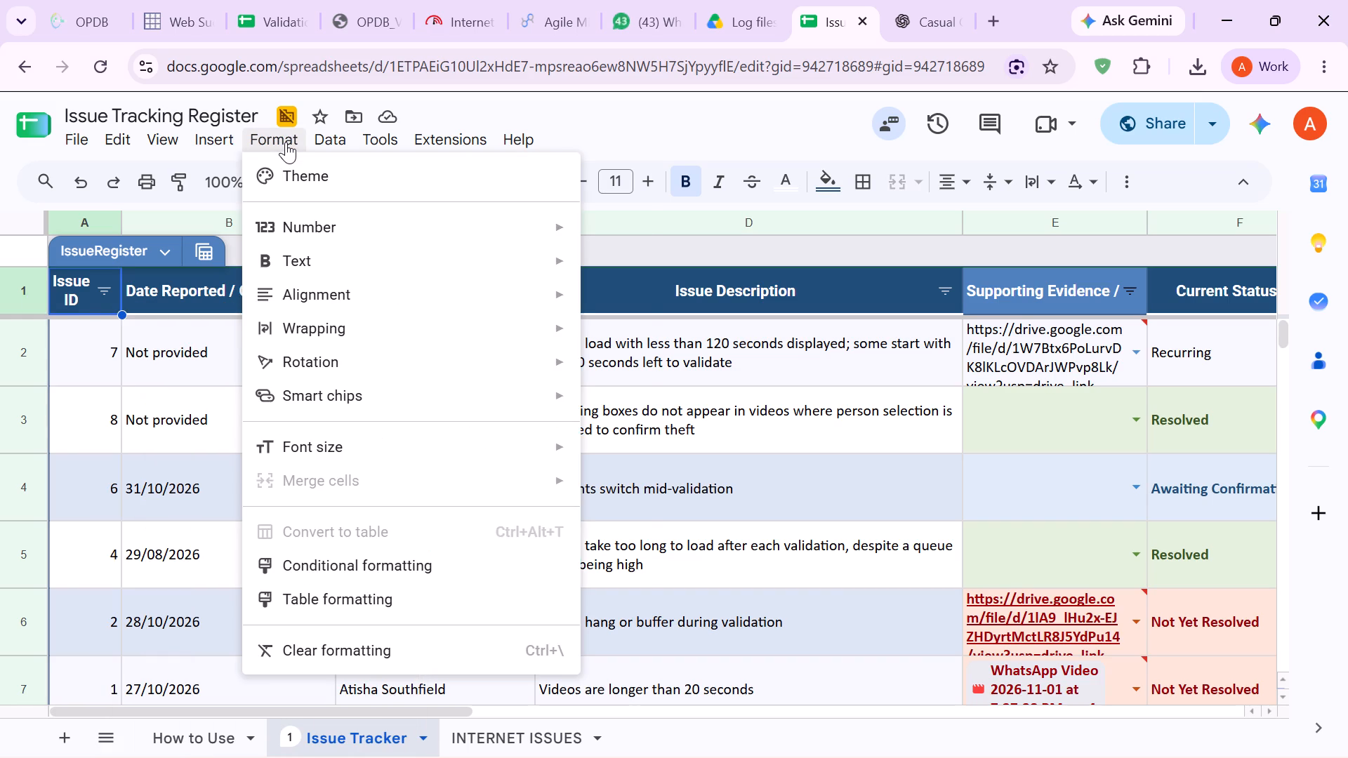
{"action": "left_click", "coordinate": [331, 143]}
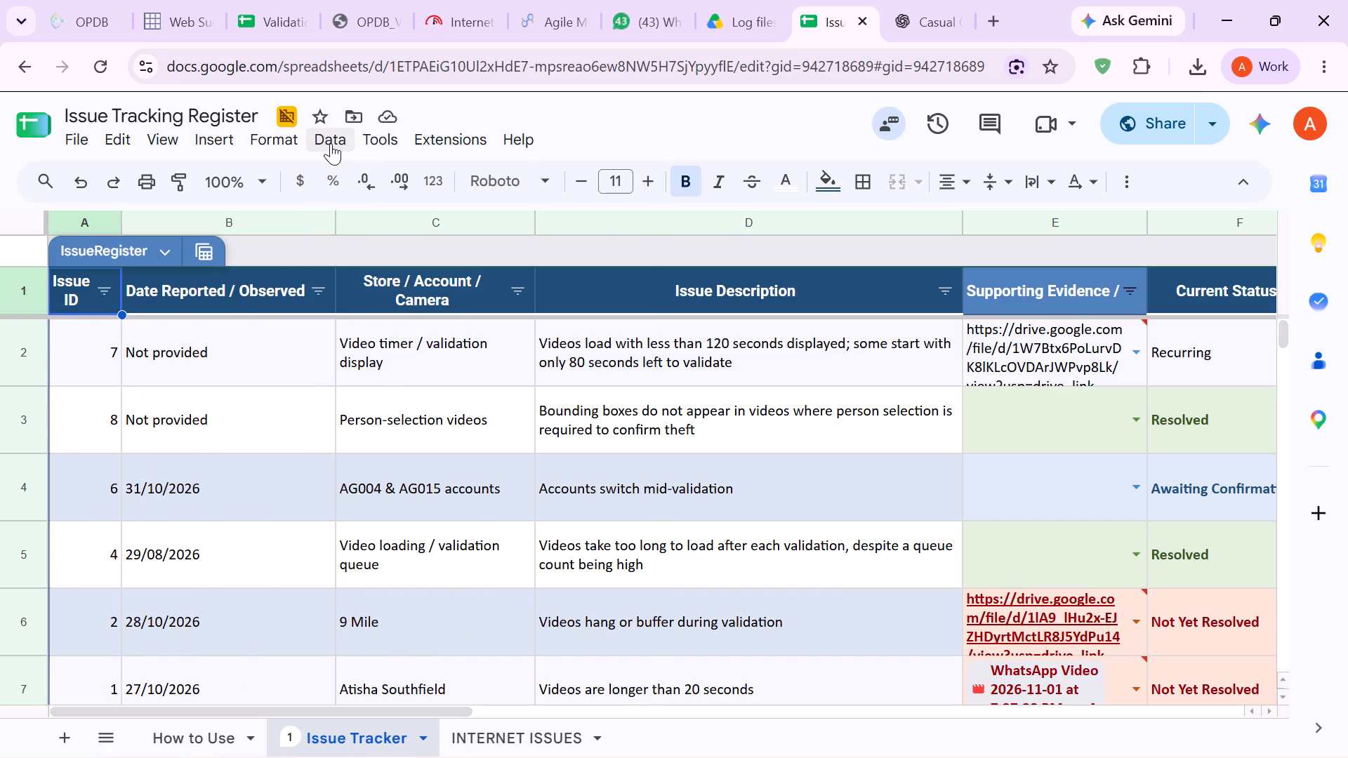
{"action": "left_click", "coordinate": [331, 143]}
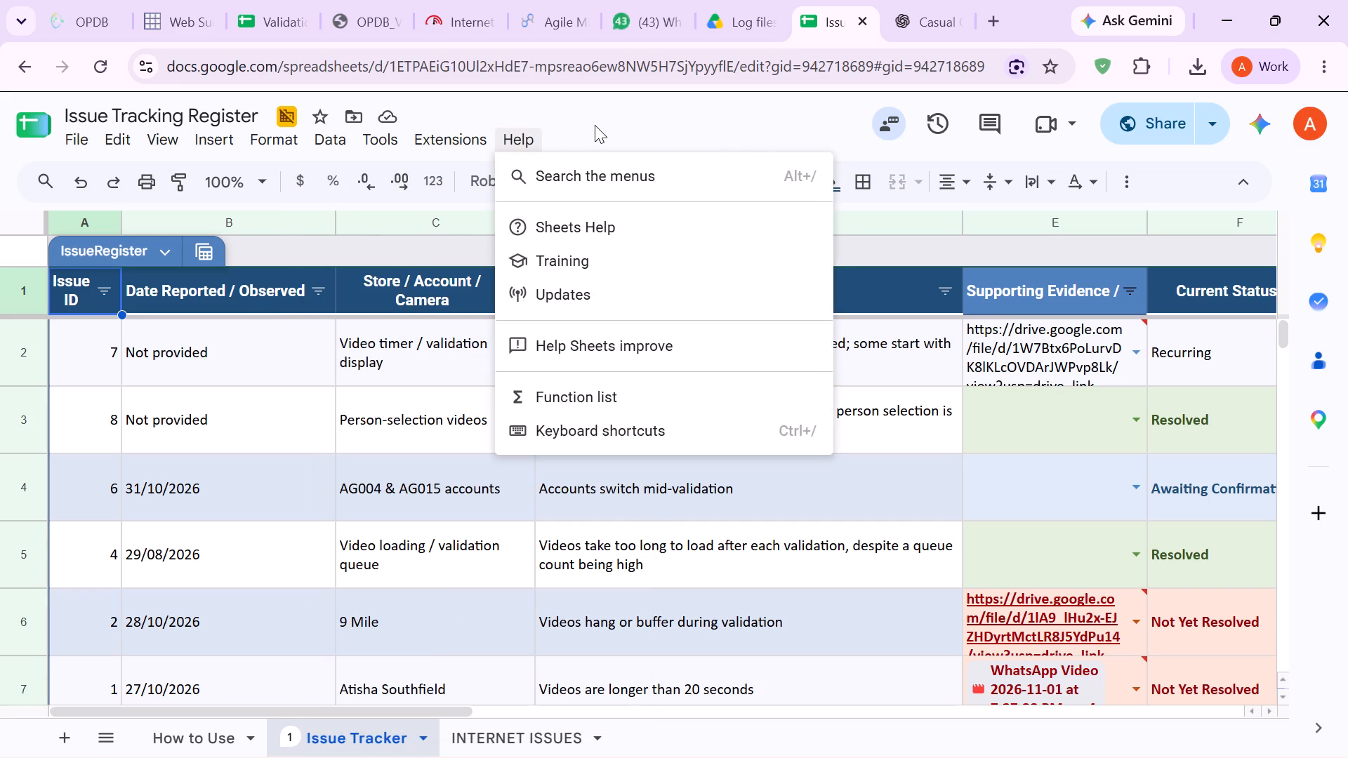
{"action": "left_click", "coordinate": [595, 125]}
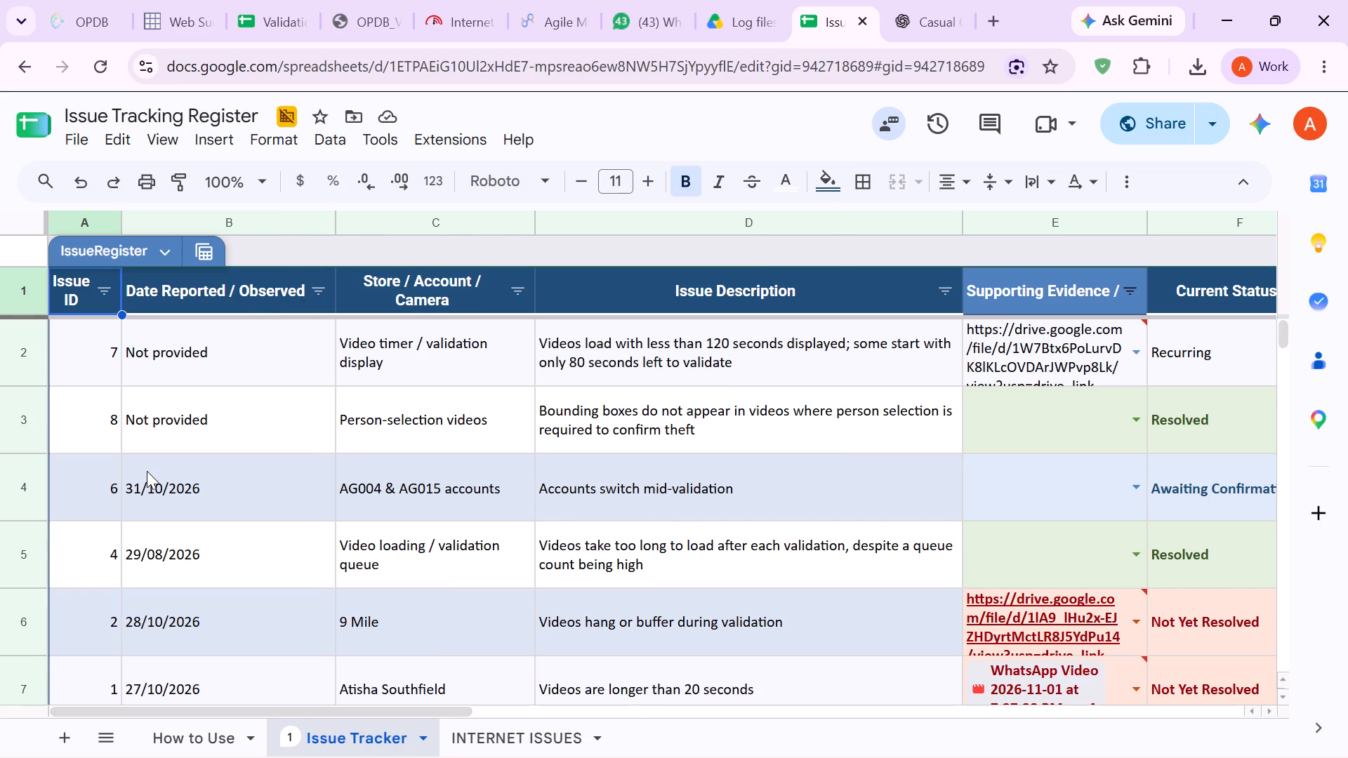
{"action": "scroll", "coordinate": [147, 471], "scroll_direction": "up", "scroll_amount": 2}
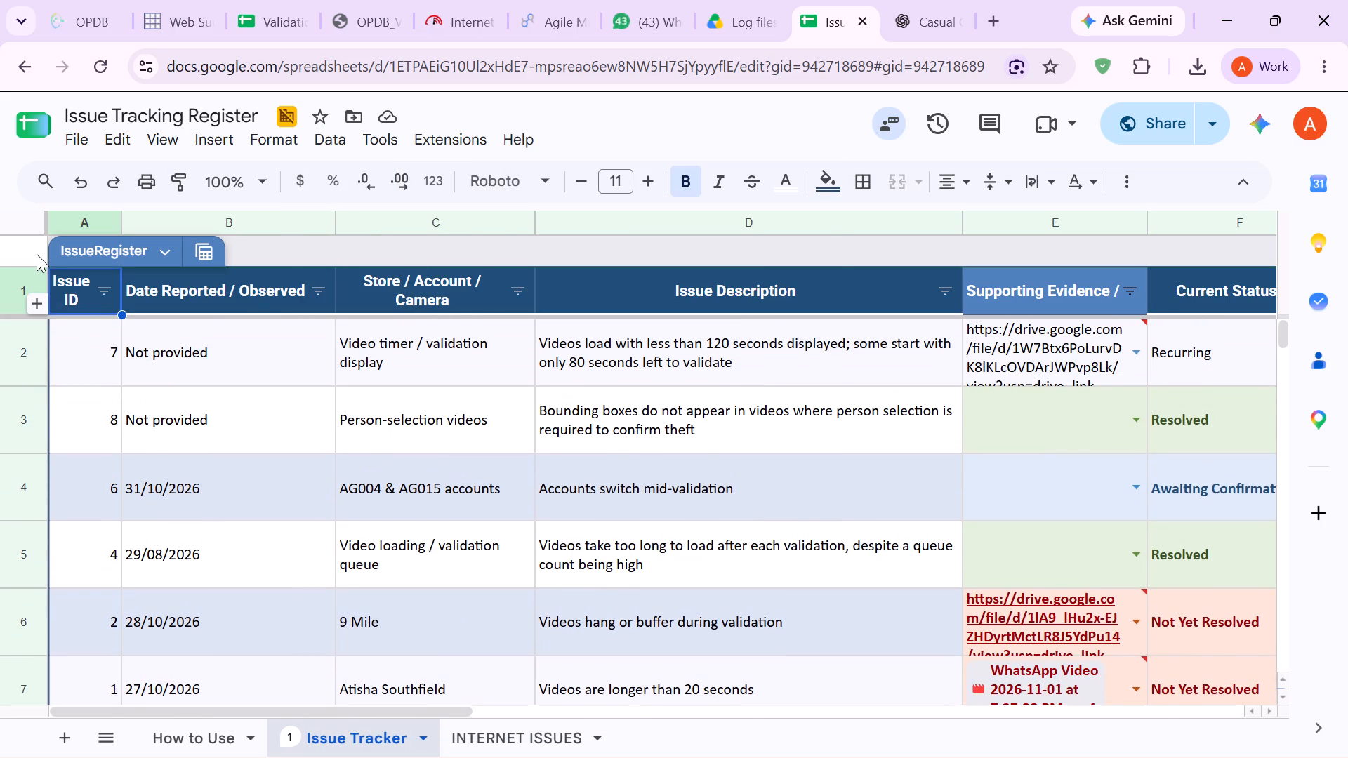
Sort the entire Issue Tracker range by Issue ID, A to Z, with the header row option enabled.
{"action": "left_click", "coordinate": [37, 254]}
{"action": "left_click", "coordinate": [18, 230]}
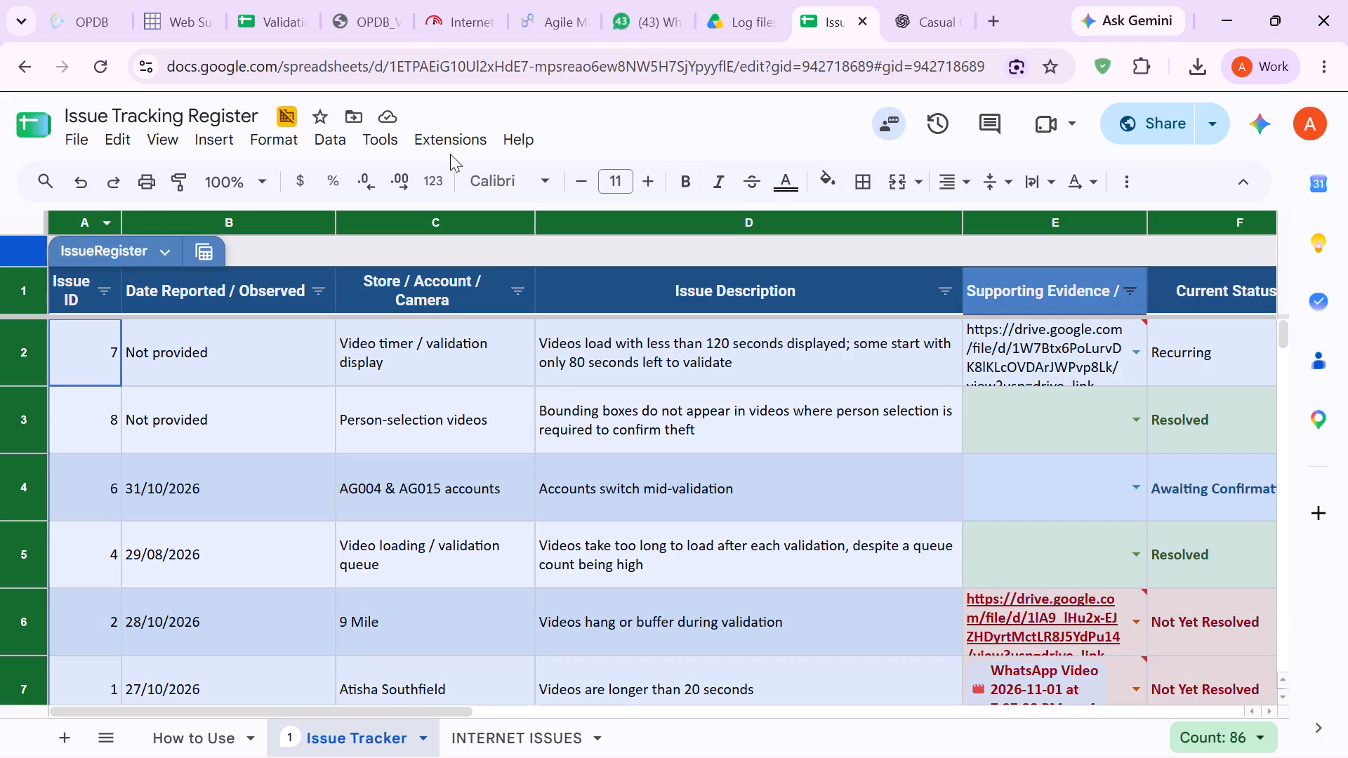
{"action": "left_click", "coordinate": [336, 147]}
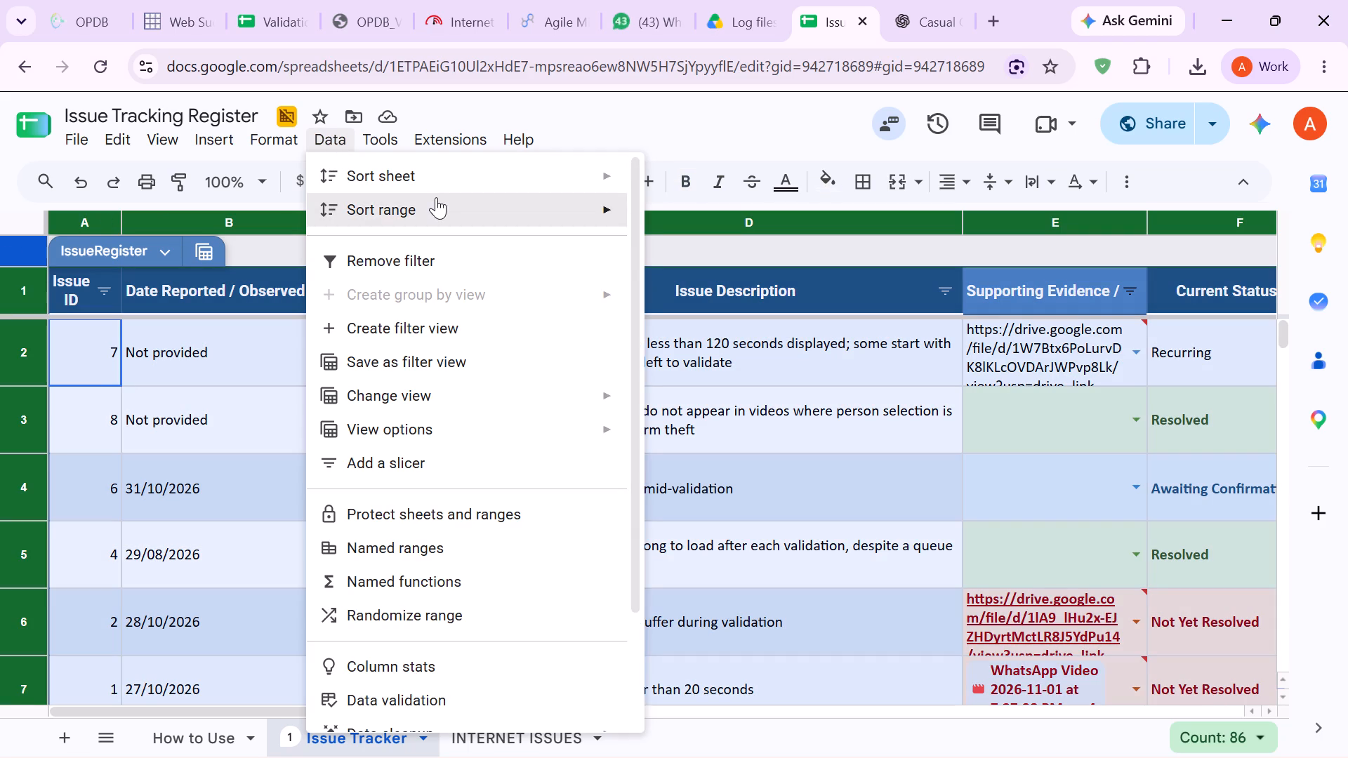
{"action": "left_click", "coordinate": [436, 197]}
{"action": "left_click", "coordinate": [732, 296]}
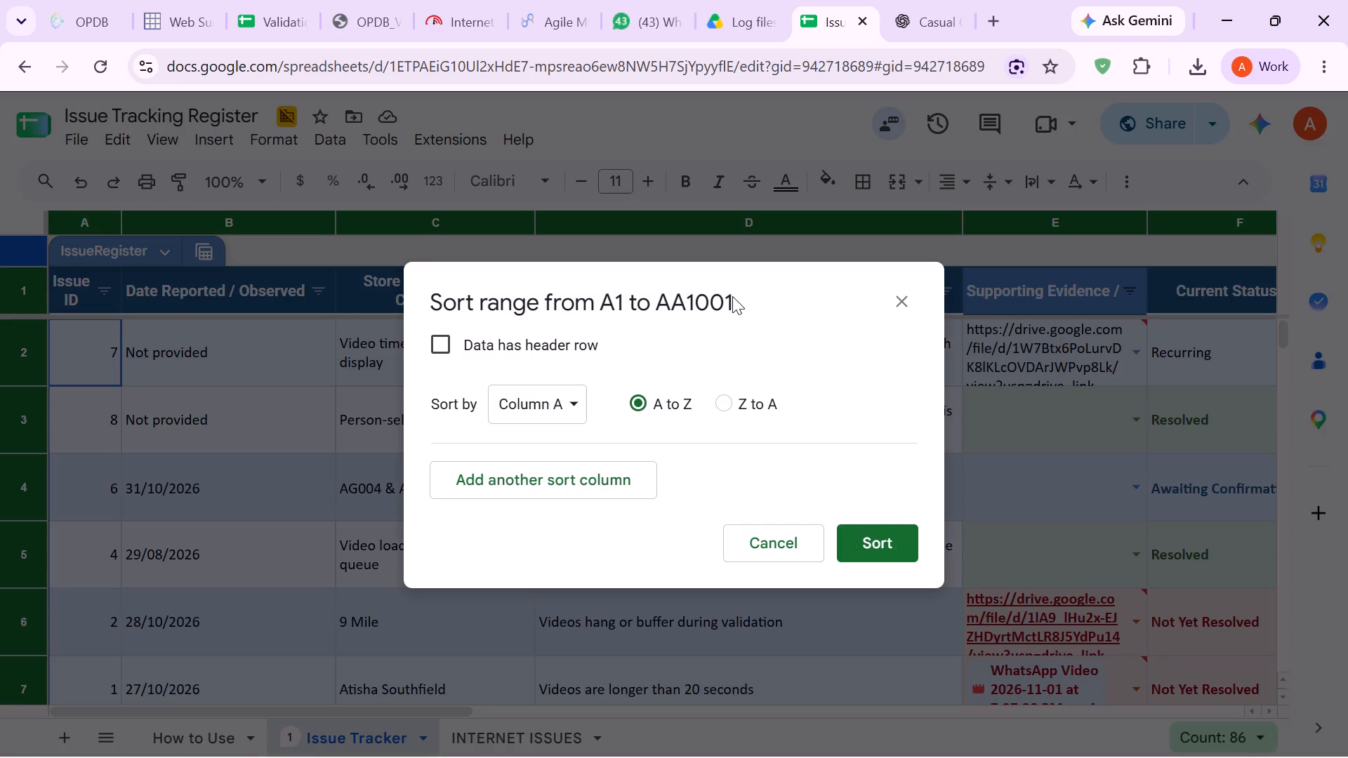
{"action": "left_click", "coordinate": [515, 351]}
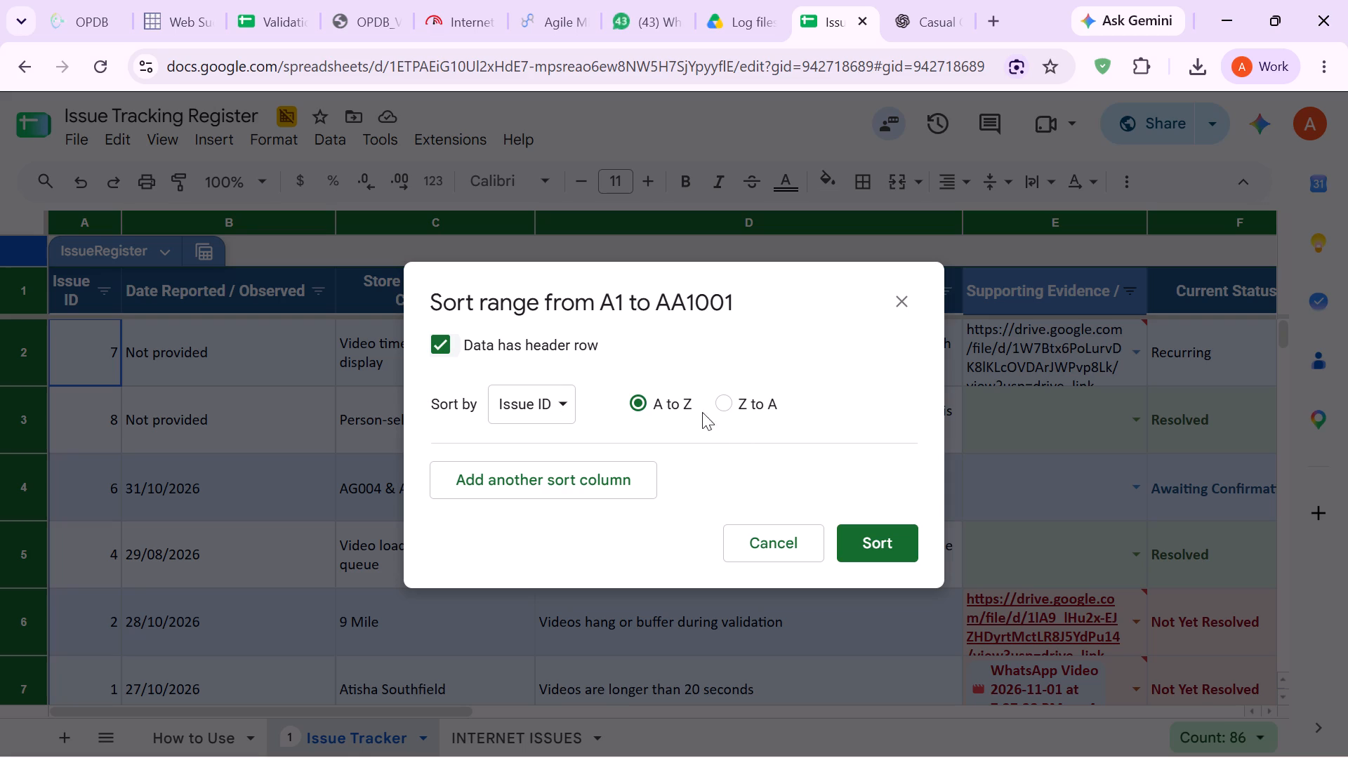
{"action": "left_click", "coordinate": [864, 545]}
Examine the Issue Tracker rows from first to last for ID order and reported dates, including the notes beside the table.
{"action": "scroll", "coordinate": [402, 531], "scroll_direction": "up", "scroll_amount": 2}
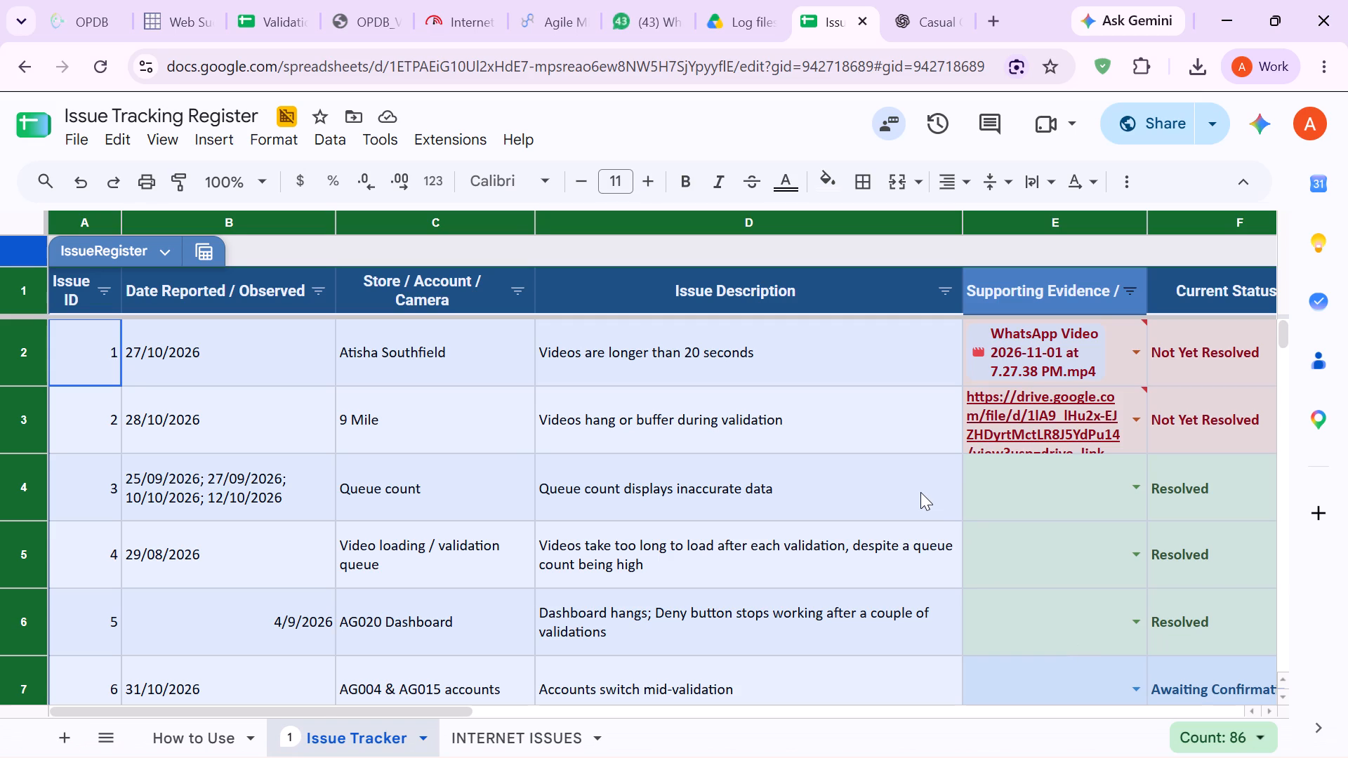
{"action": "scroll", "coordinate": [920, 492], "scroll_direction": "right", "scroll_amount": 1}
{"action": "scroll", "coordinate": [920, 492], "scroll_direction": "up", "scroll_amount": 4}
{"action": "scroll", "coordinate": [755, 438], "scroll_direction": "right", "scroll_amount": 3}
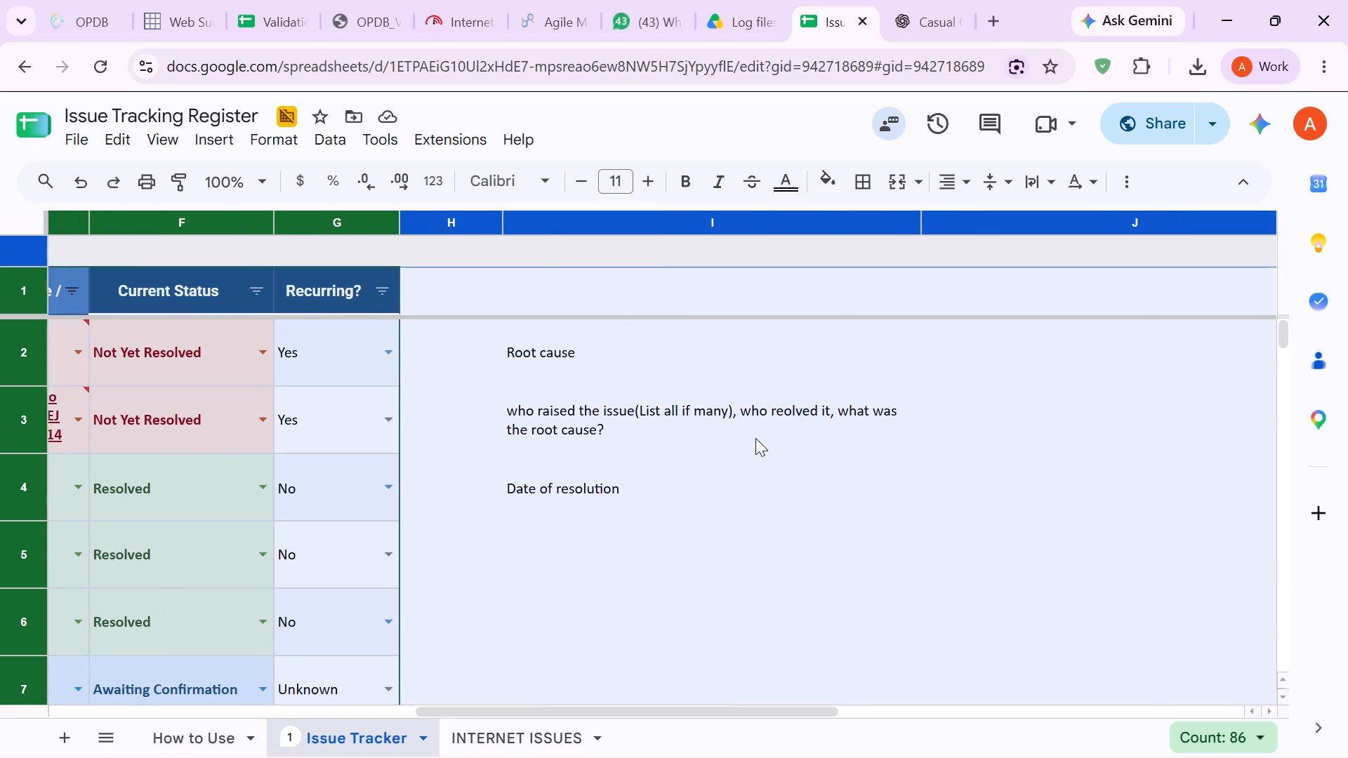
{"action": "scroll", "coordinate": [755, 438], "scroll_direction": "right", "scroll_amount": 4}
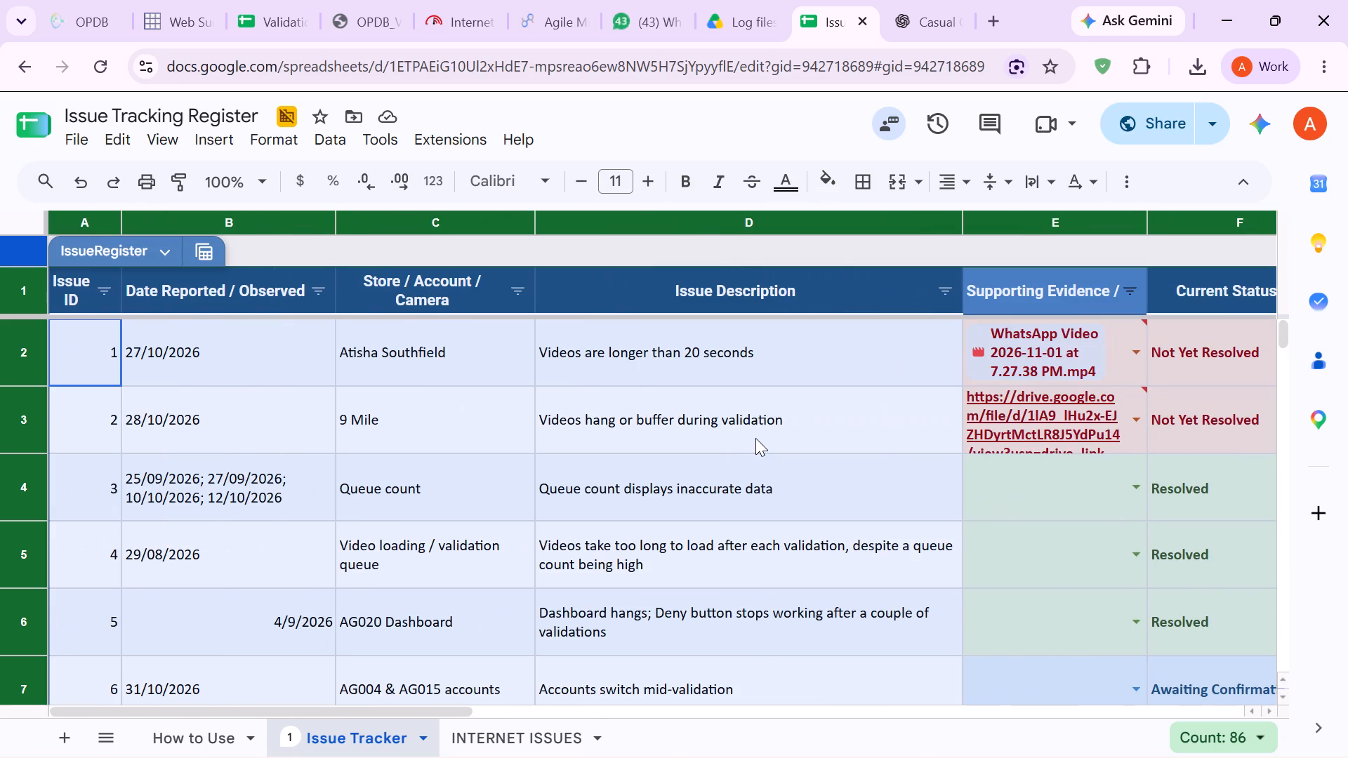
{"action": "scroll", "coordinate": [233, 468], "scroll_direction": "down", "scroll_amount": 1}
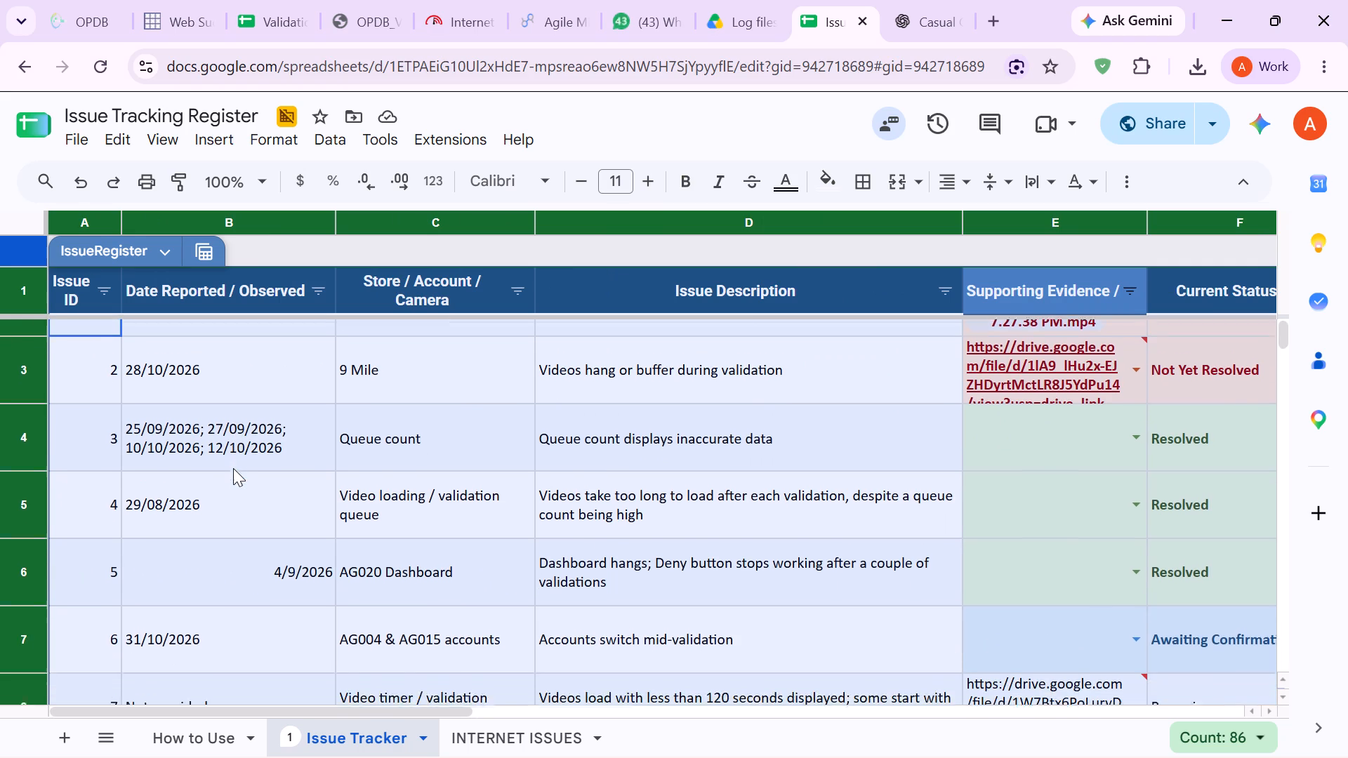
{"action": "scroll", "coordinate": [233, 468], "scroll_direction": "down", "scroll_amount": 3}
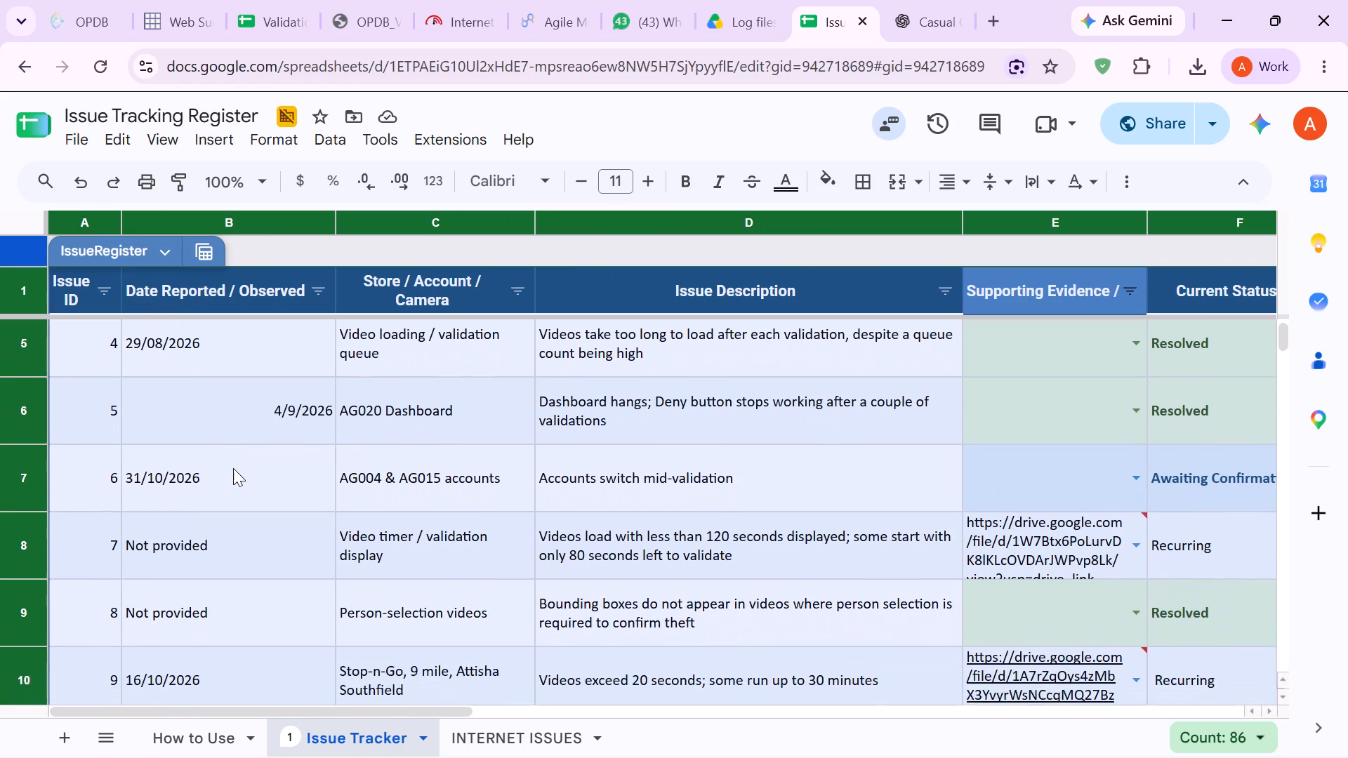
{"action": "scroll", "coordinate": [233, 468], "scroll_direction": "down", "scroll_amount": 2}
{"action": "scroll", "coordinate": [233, 468], "scroll_direction": "up", "scroll_amount": 1}
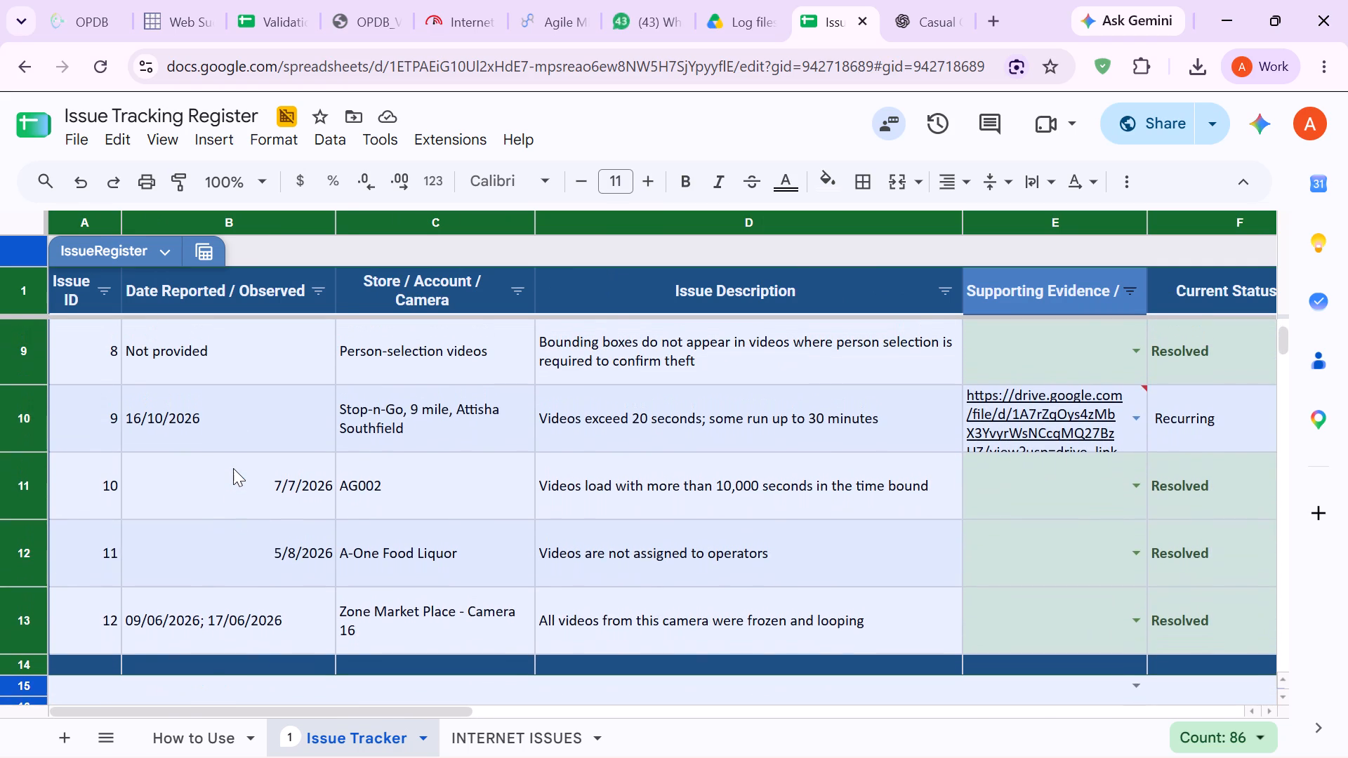
{"action": "scroll", "coordinate": [233, 468], "scroll_direction": "up", "scroll_amount": 5}
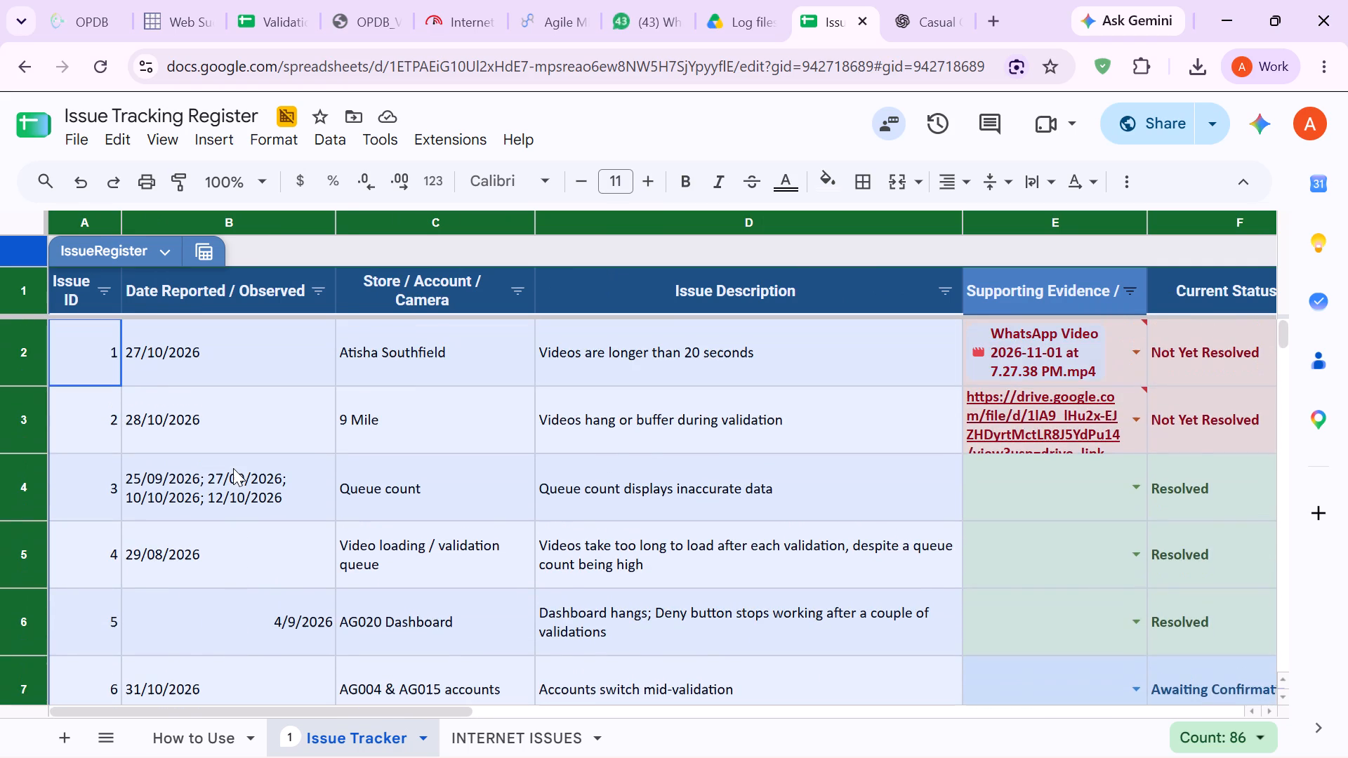
{"action": "scroll", "coordinate": [233, 468], "scroll_direction": "down", "scroll_amount": 6}
{"action": "scroll", "coordinate": [233, 468], "scroll_direction": "up", "scroll_amount": 1}
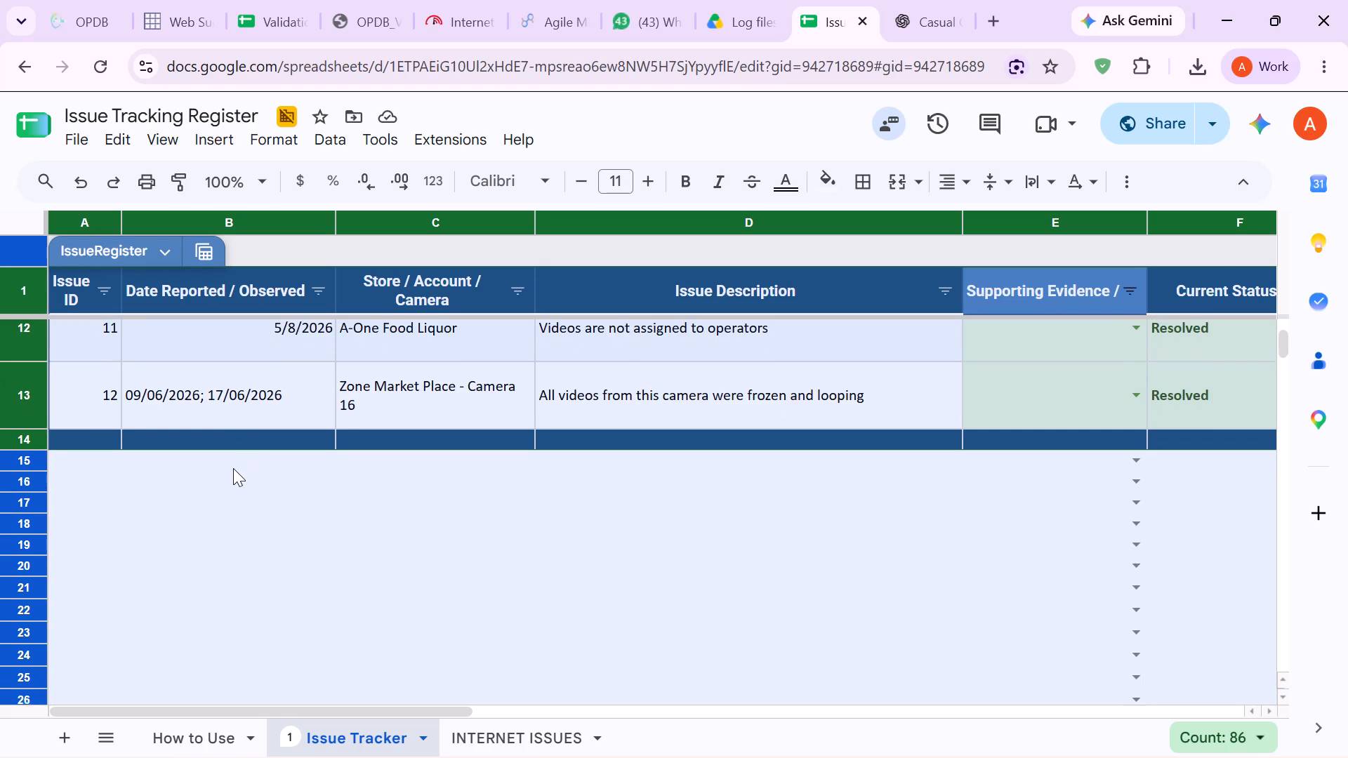
{"action": "scroll", "coordinate": [233, 468], "scroll_direction": "up", "scroll_amount": 3}
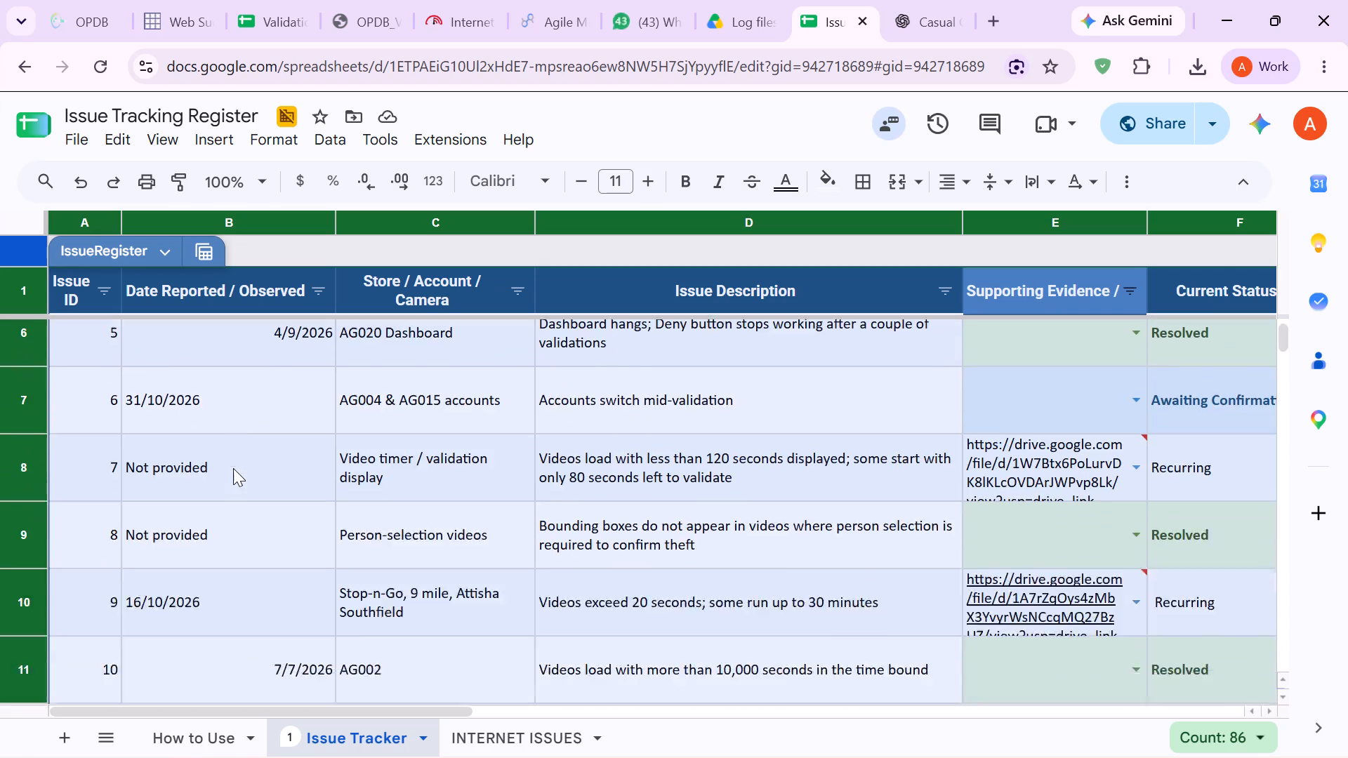
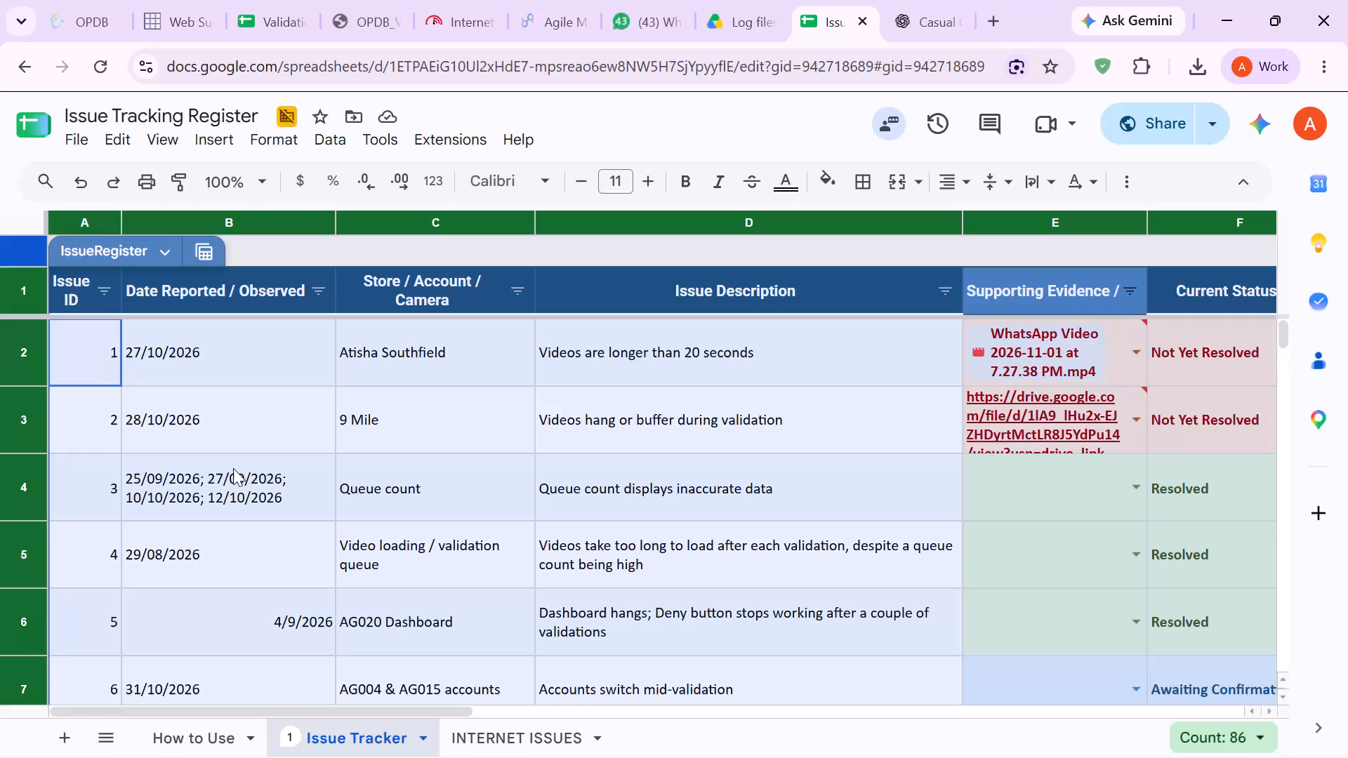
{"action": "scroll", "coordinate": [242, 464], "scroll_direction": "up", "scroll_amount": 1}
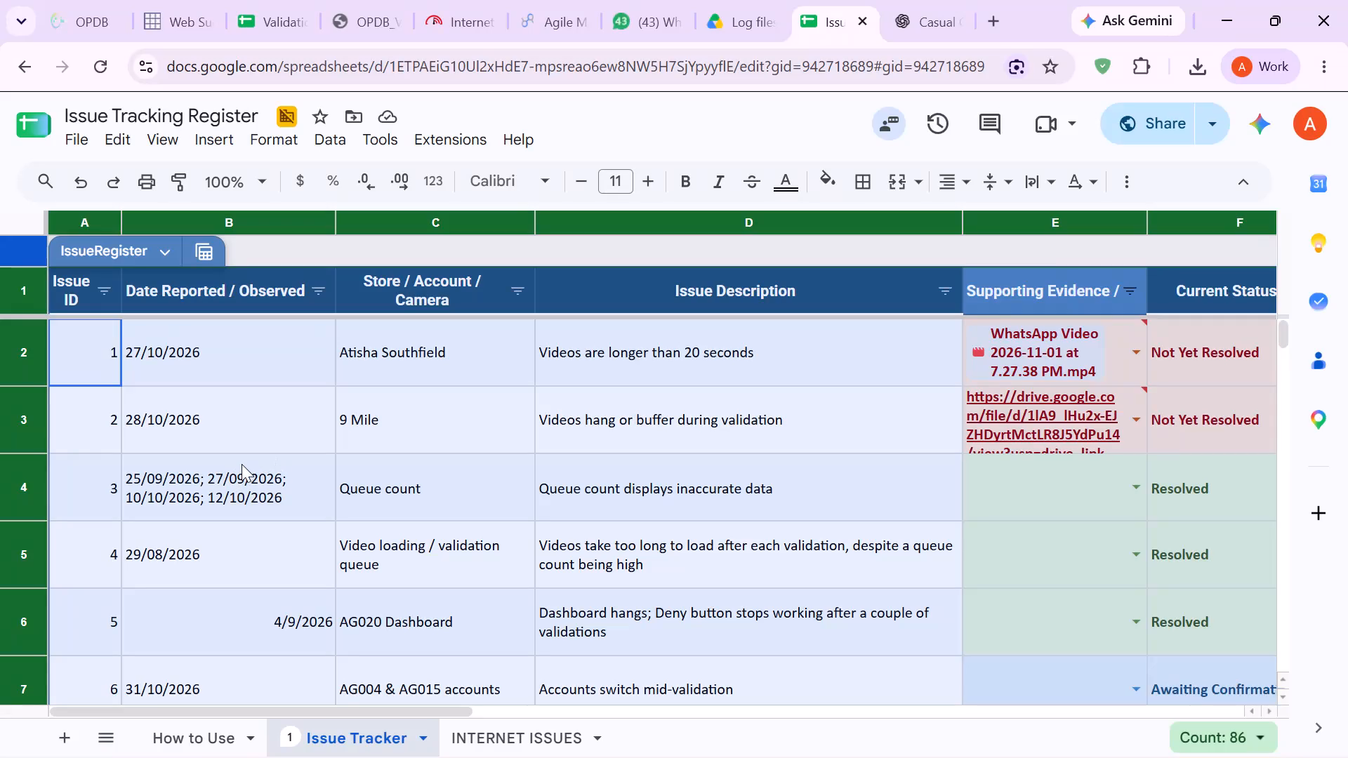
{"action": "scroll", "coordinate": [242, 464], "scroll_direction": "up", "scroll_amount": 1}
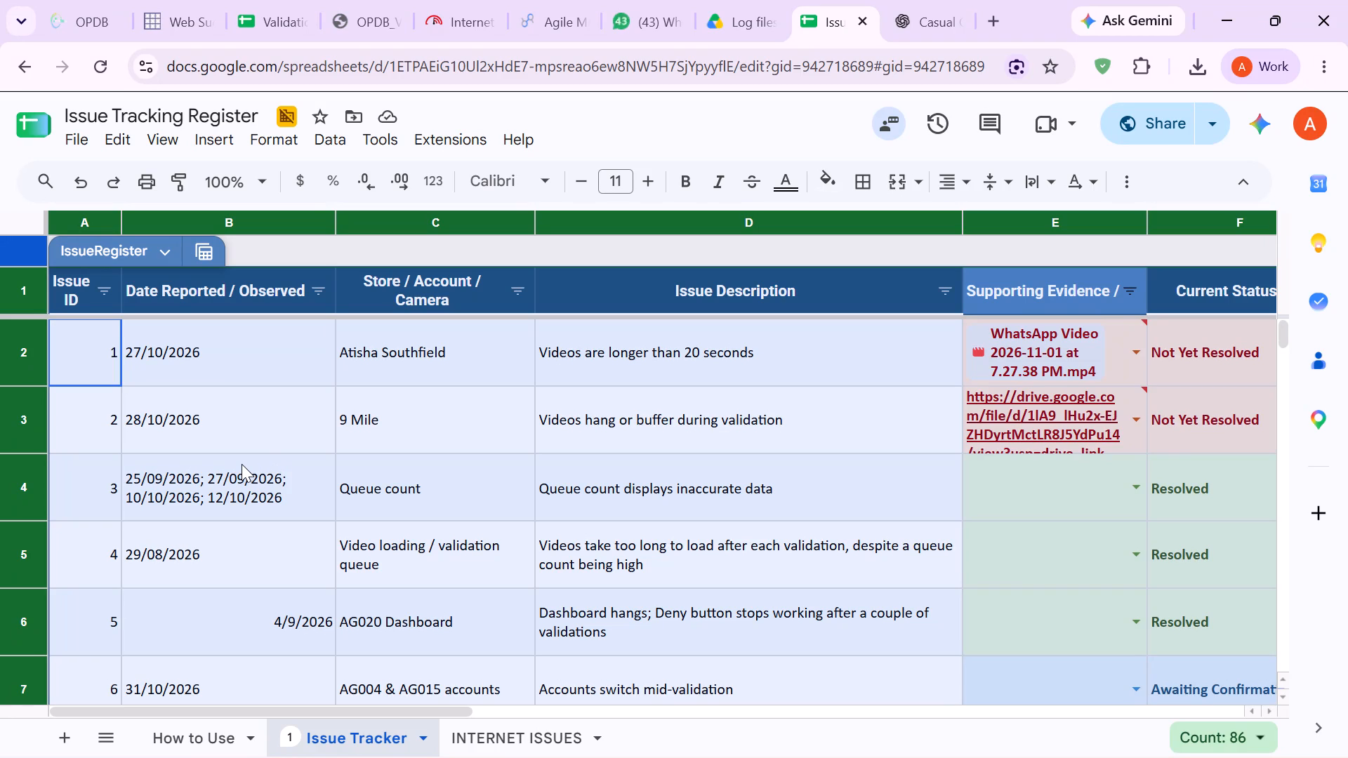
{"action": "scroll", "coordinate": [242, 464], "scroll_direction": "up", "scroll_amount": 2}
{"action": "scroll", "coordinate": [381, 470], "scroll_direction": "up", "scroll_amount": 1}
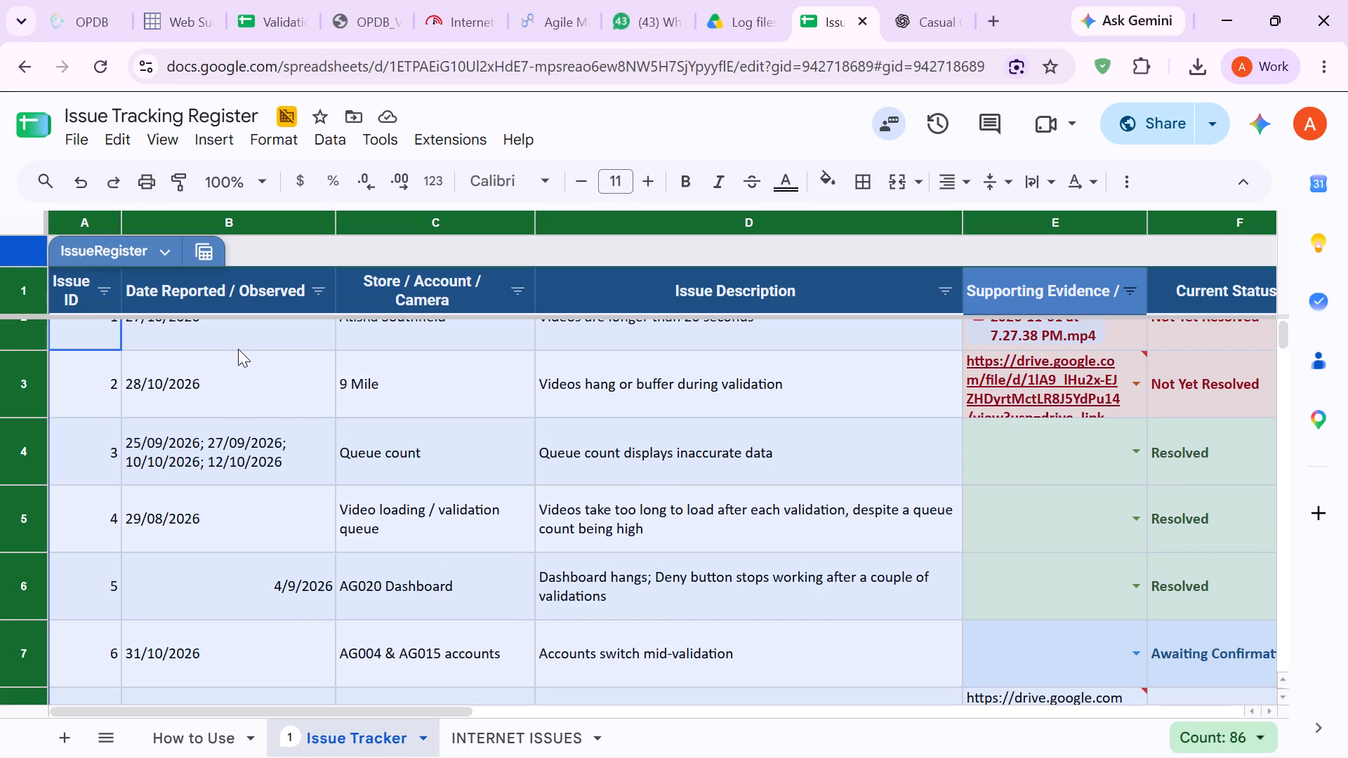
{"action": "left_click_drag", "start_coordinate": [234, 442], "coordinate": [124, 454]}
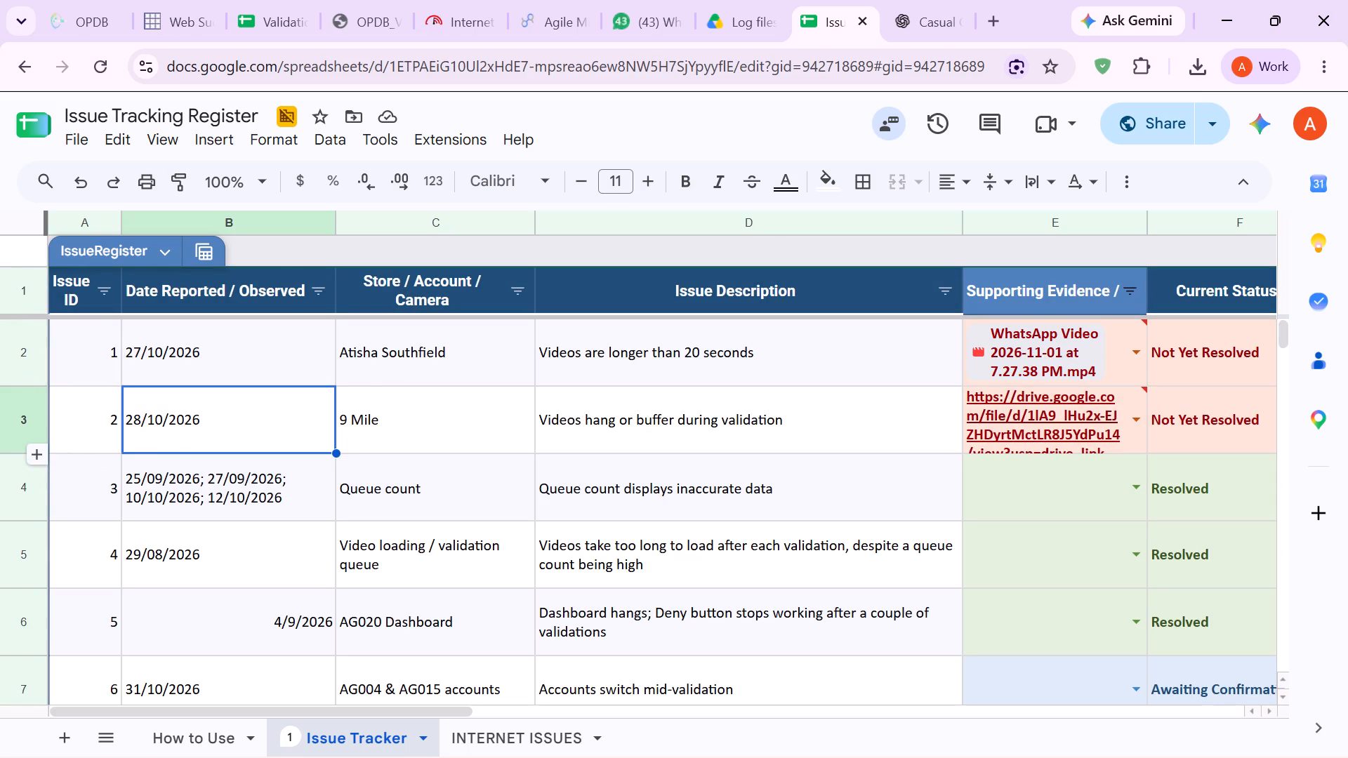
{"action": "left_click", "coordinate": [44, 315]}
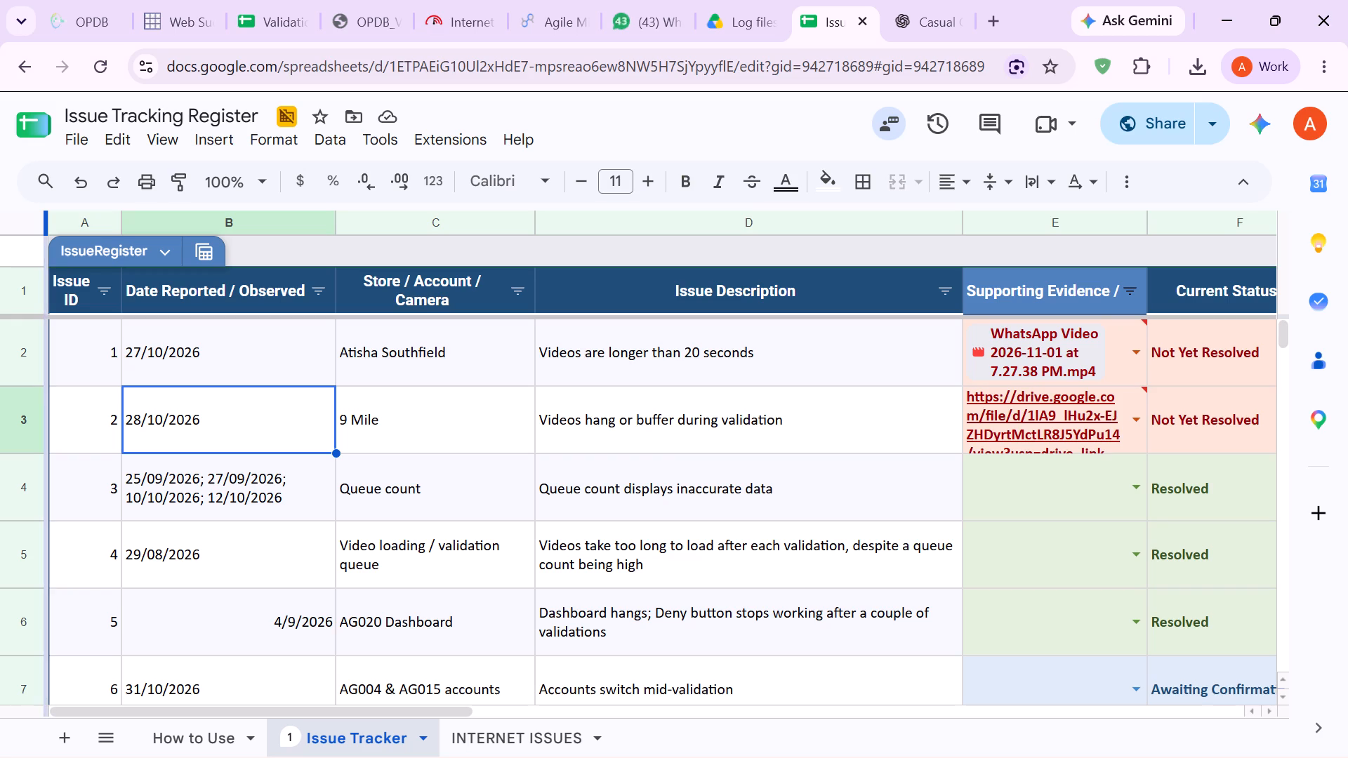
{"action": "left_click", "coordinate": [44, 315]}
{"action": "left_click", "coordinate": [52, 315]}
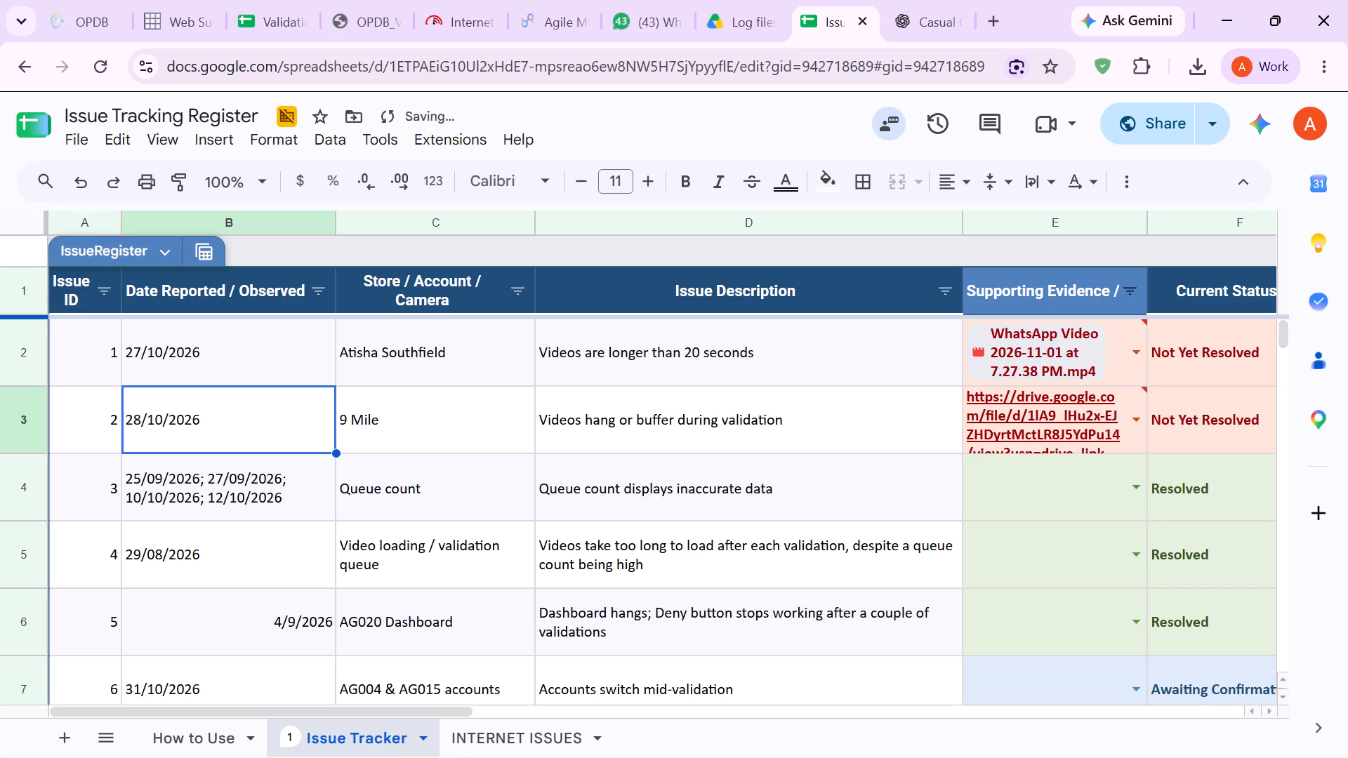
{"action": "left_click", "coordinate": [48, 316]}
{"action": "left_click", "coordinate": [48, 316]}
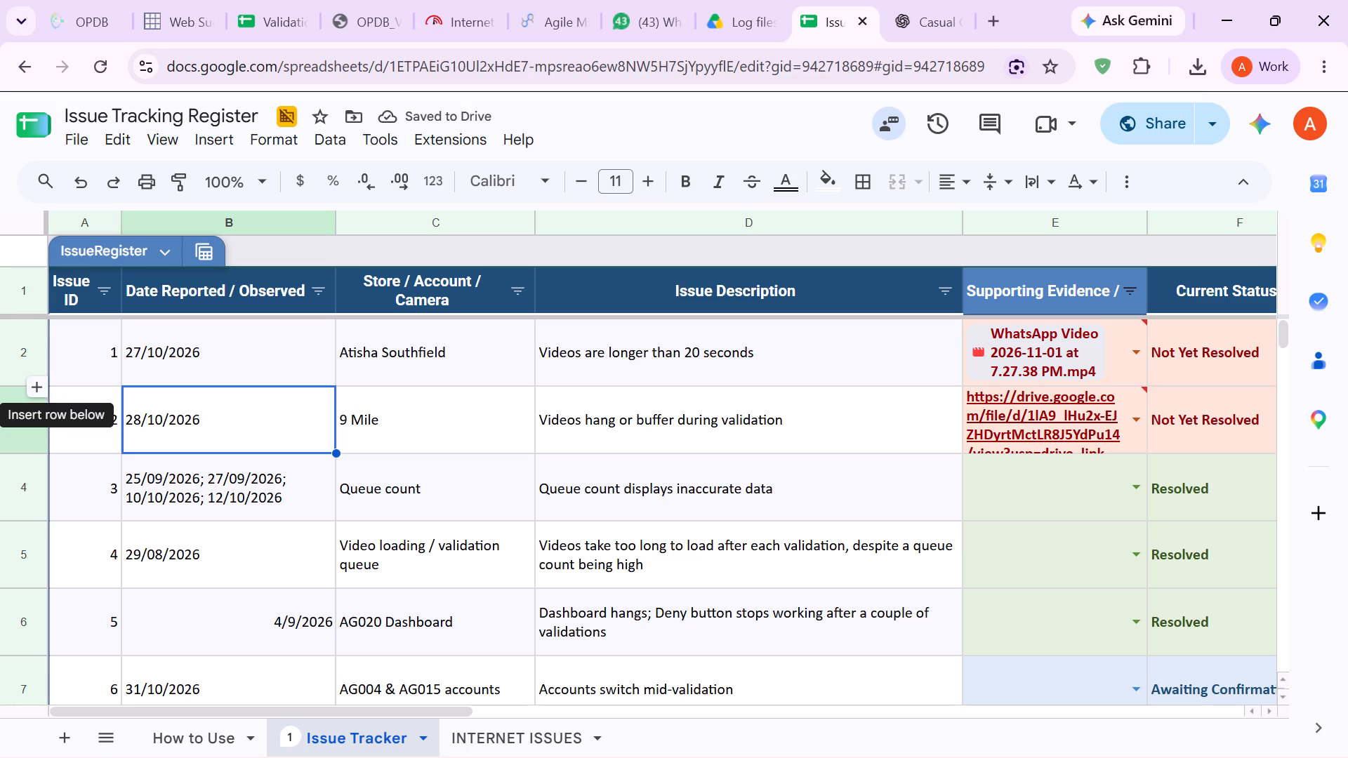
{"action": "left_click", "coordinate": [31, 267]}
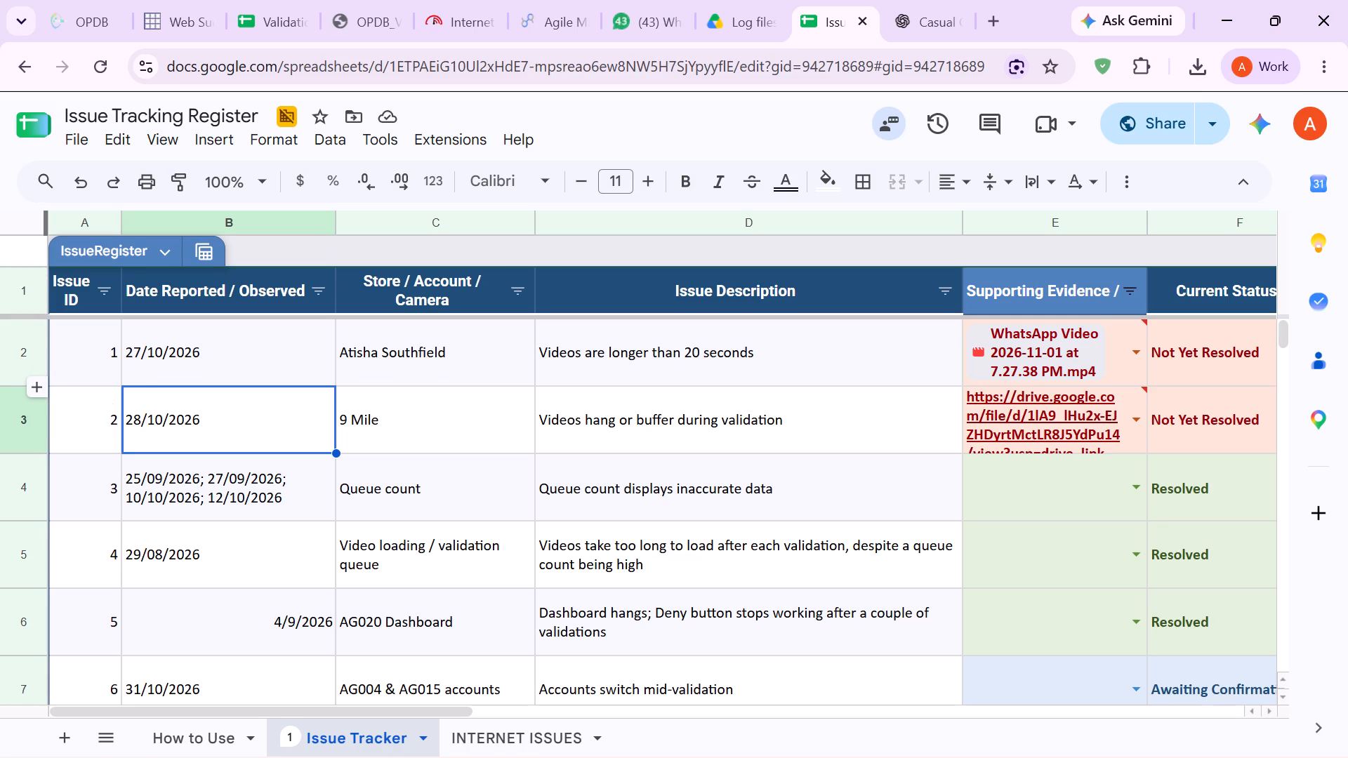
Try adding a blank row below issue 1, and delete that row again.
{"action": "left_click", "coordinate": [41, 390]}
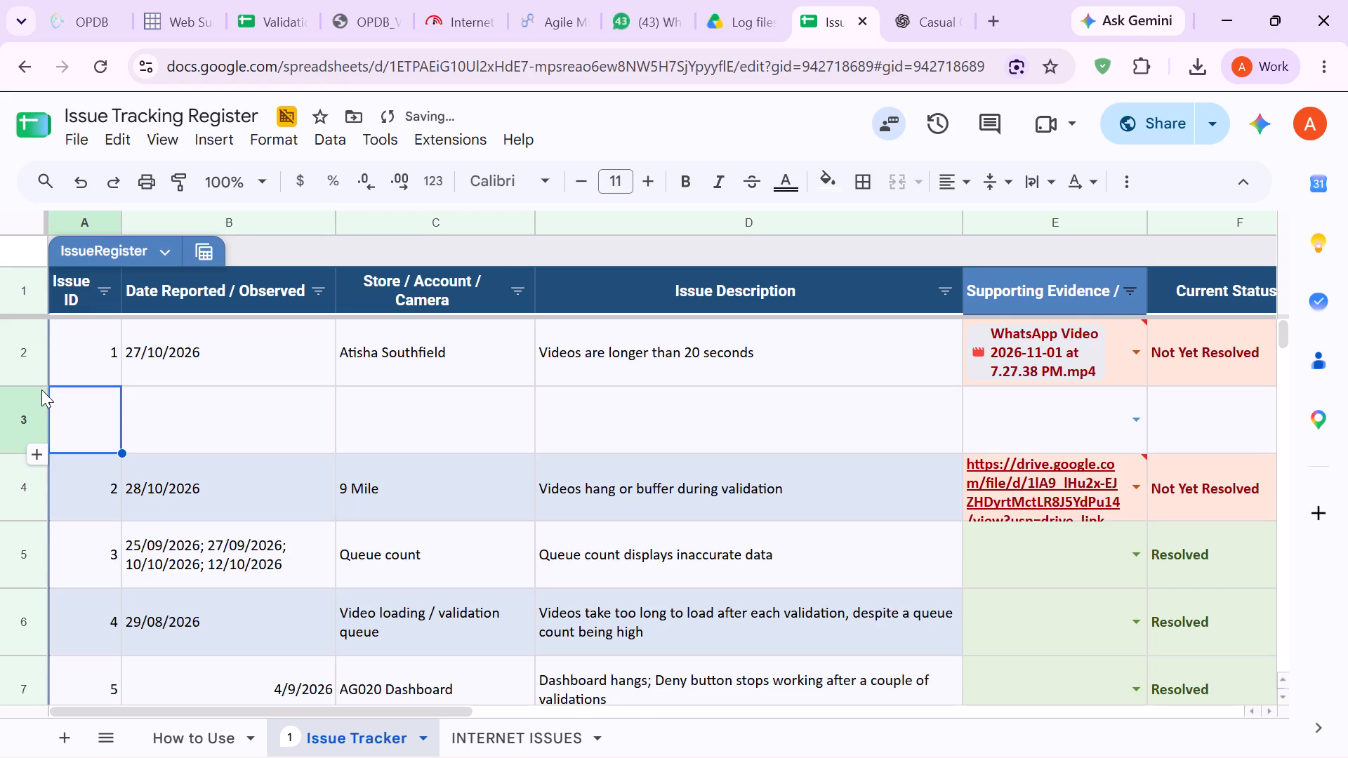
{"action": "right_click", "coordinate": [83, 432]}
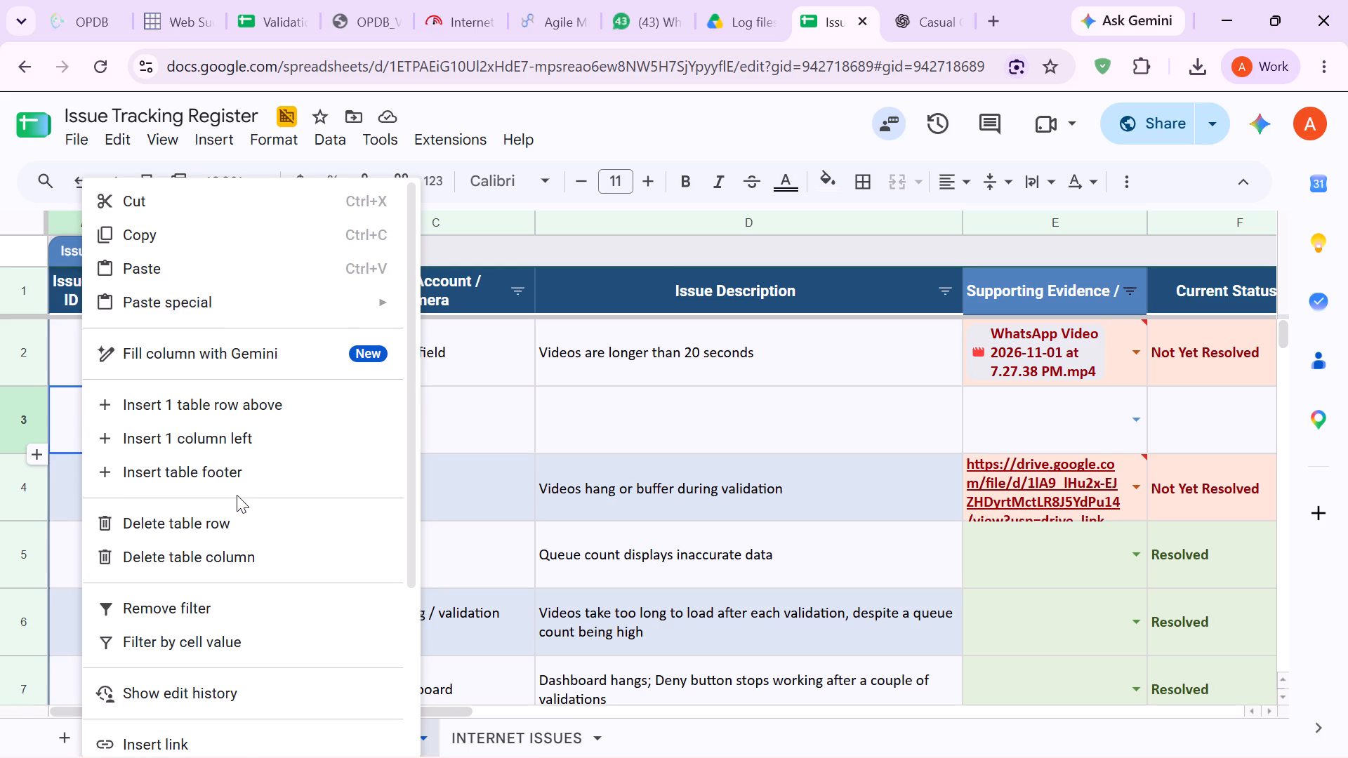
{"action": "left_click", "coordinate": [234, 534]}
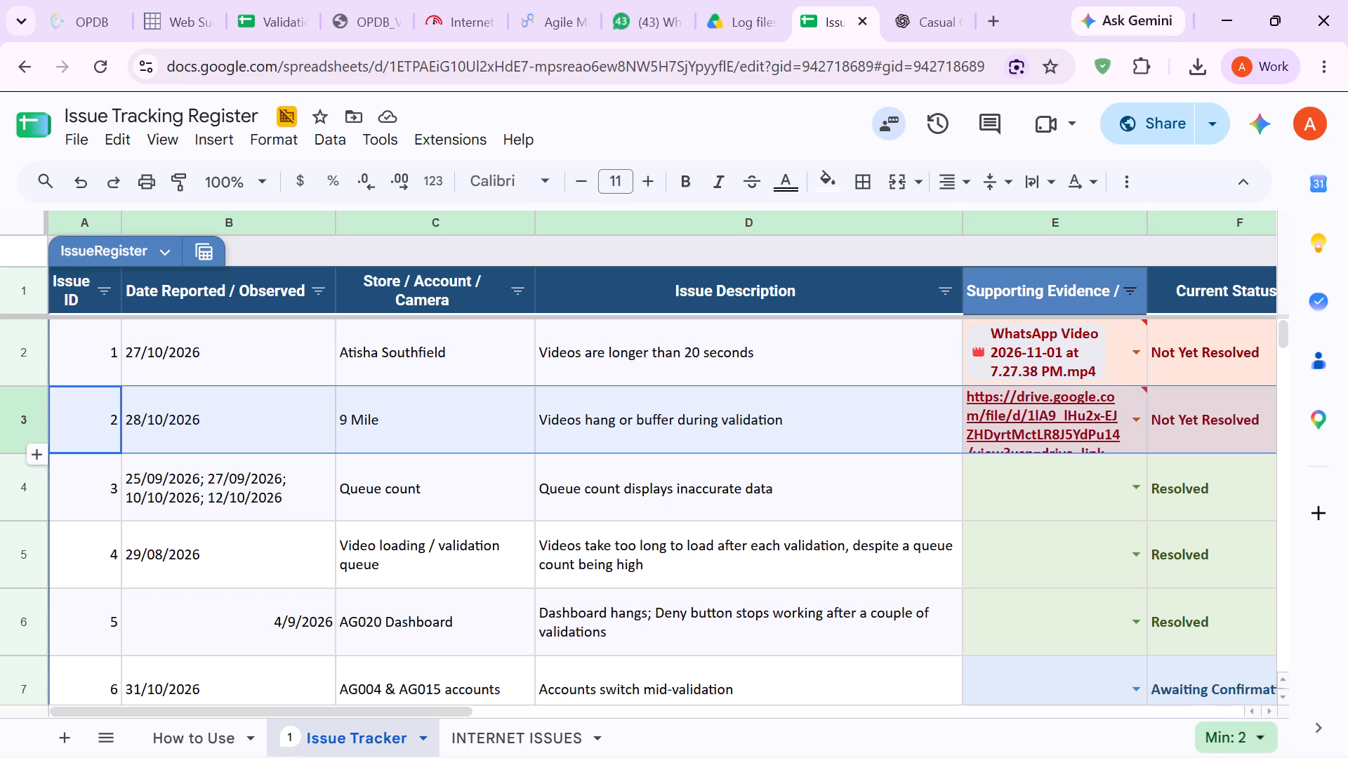
Insert one blank table row above issue 1, directly below the Issue Tracker header row.
{"action": "left_click", "coordinate": [105, 319]}
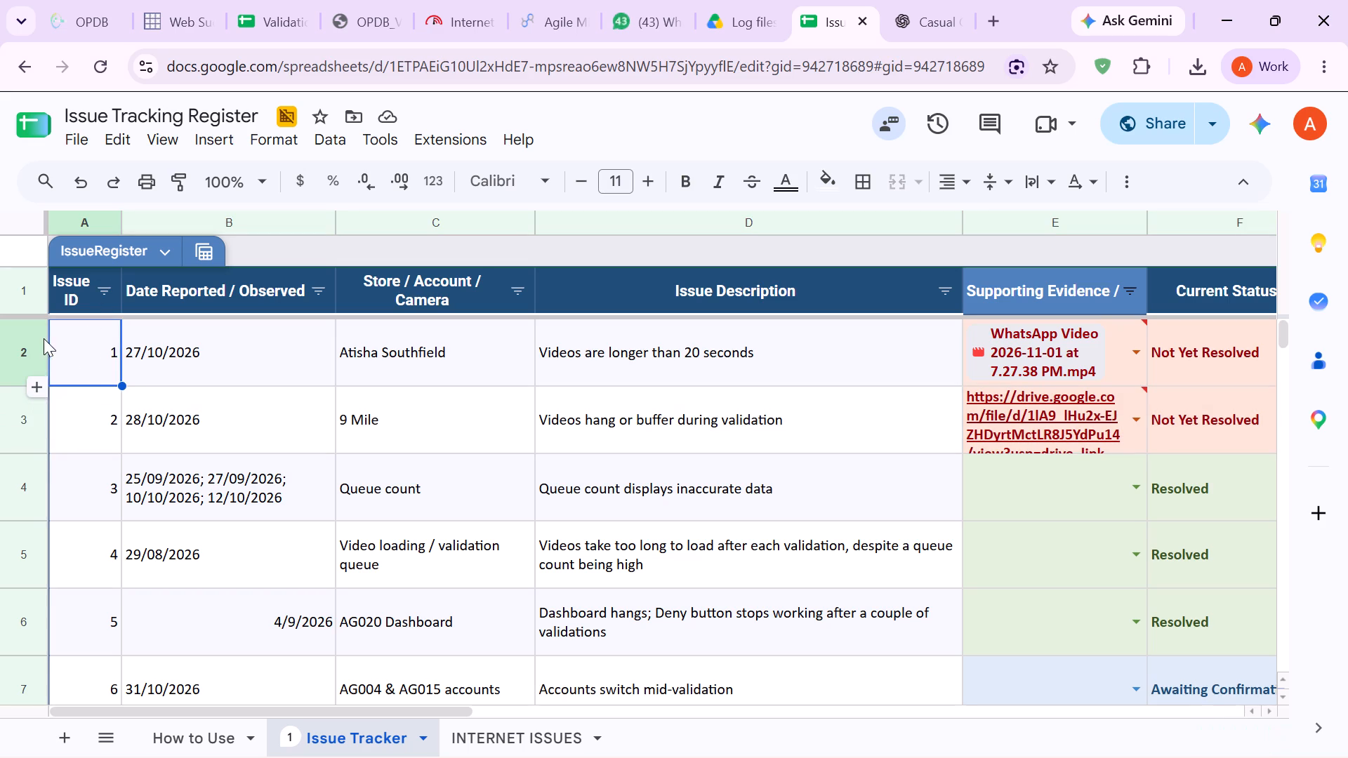
{"action": "right_click", "coordinate": [42, 386]}
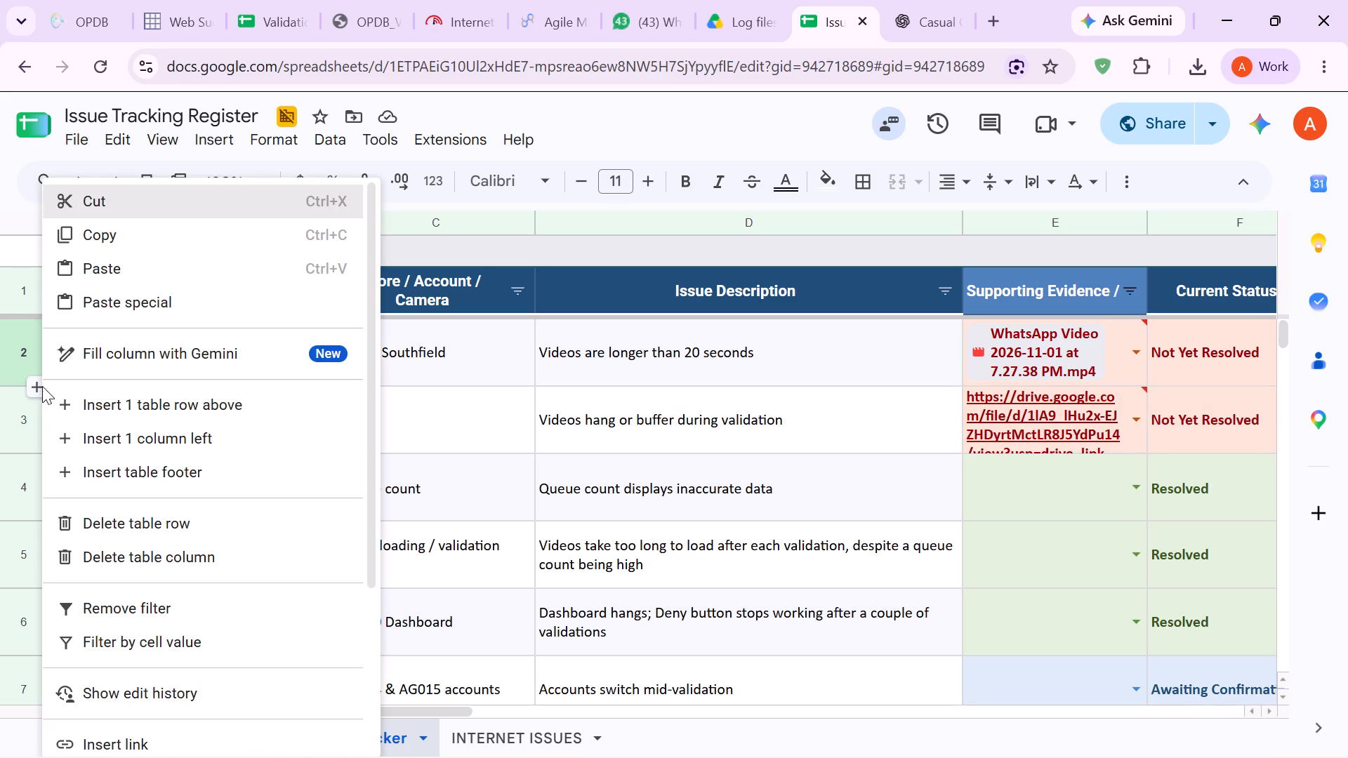
{"action": "left_click", "coordinate": [203, 408]}
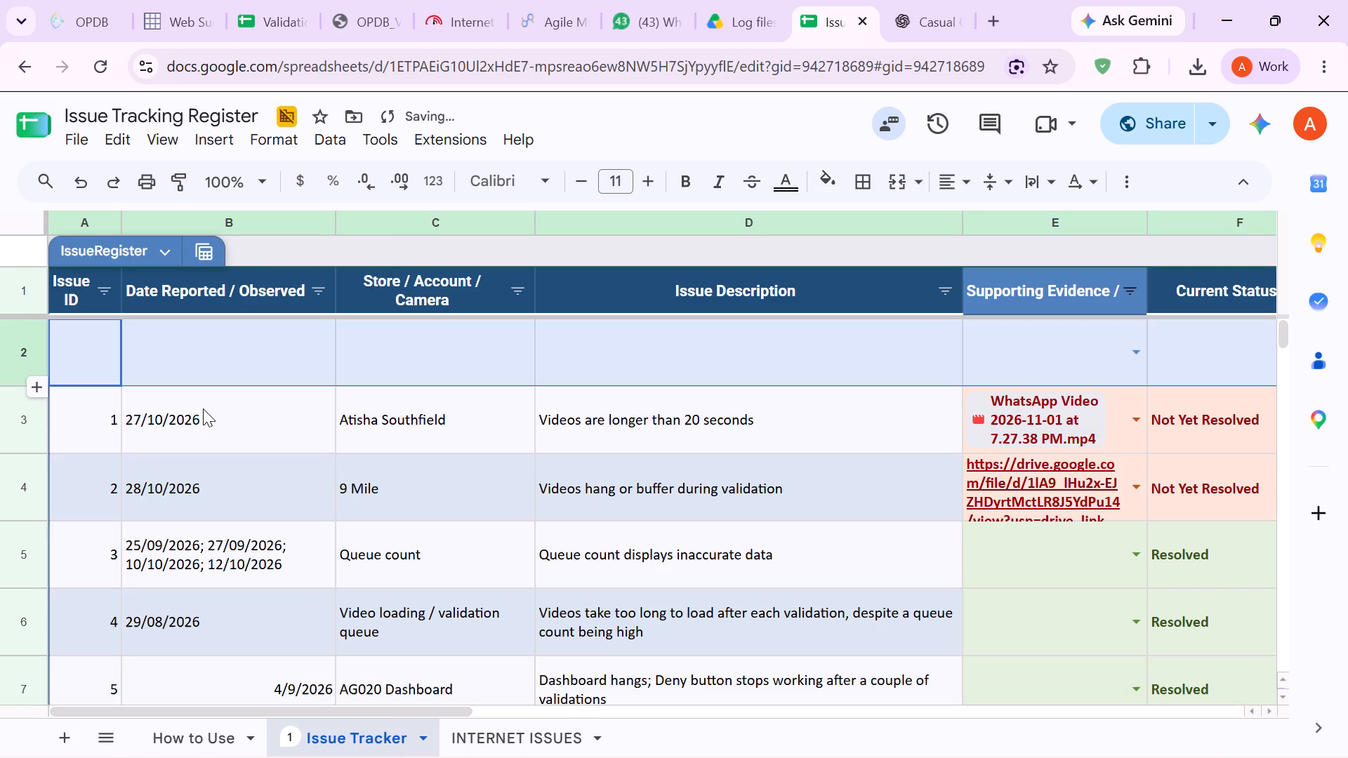
{"action": "left_click", "coordinate": [103, 343]}
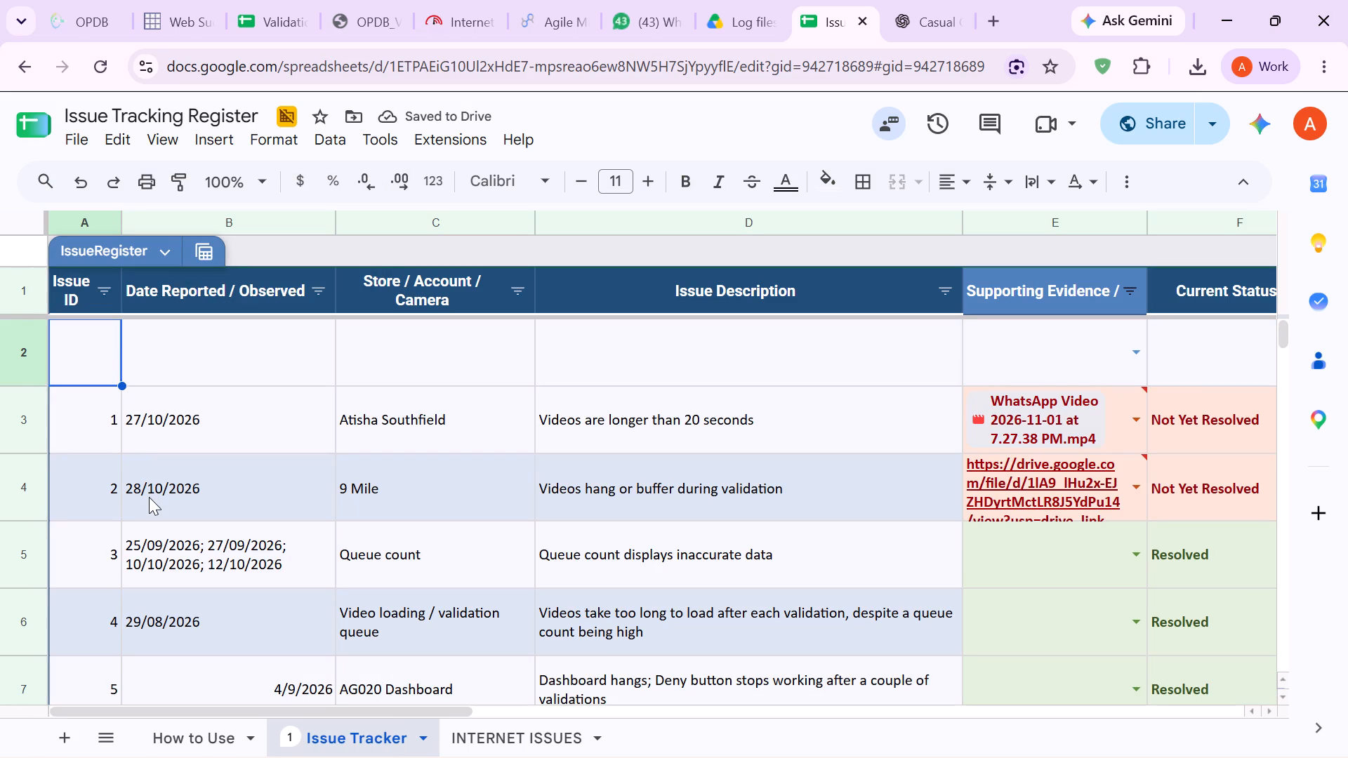
Examine the Issue Tracker rows down to the last issue and back to the blank first row, checking the Issue ID numbering.
{"action": "scroll", "coordinate": [149, 497], "scroll_direction": "down", "scroll_amount": 5}
{"action": "scroll", "coordinate": [149, 497], "scroll_direction": "up", "scroll_amount": 2}
{"action": "scroll", "coordinate": [149, 497], "scroll_direction": "right", "scroll_amount": 2}
{"action": "scroll", "coordinate": [149, 497], "scroll_direction": "up", "scroll_amount": 2}
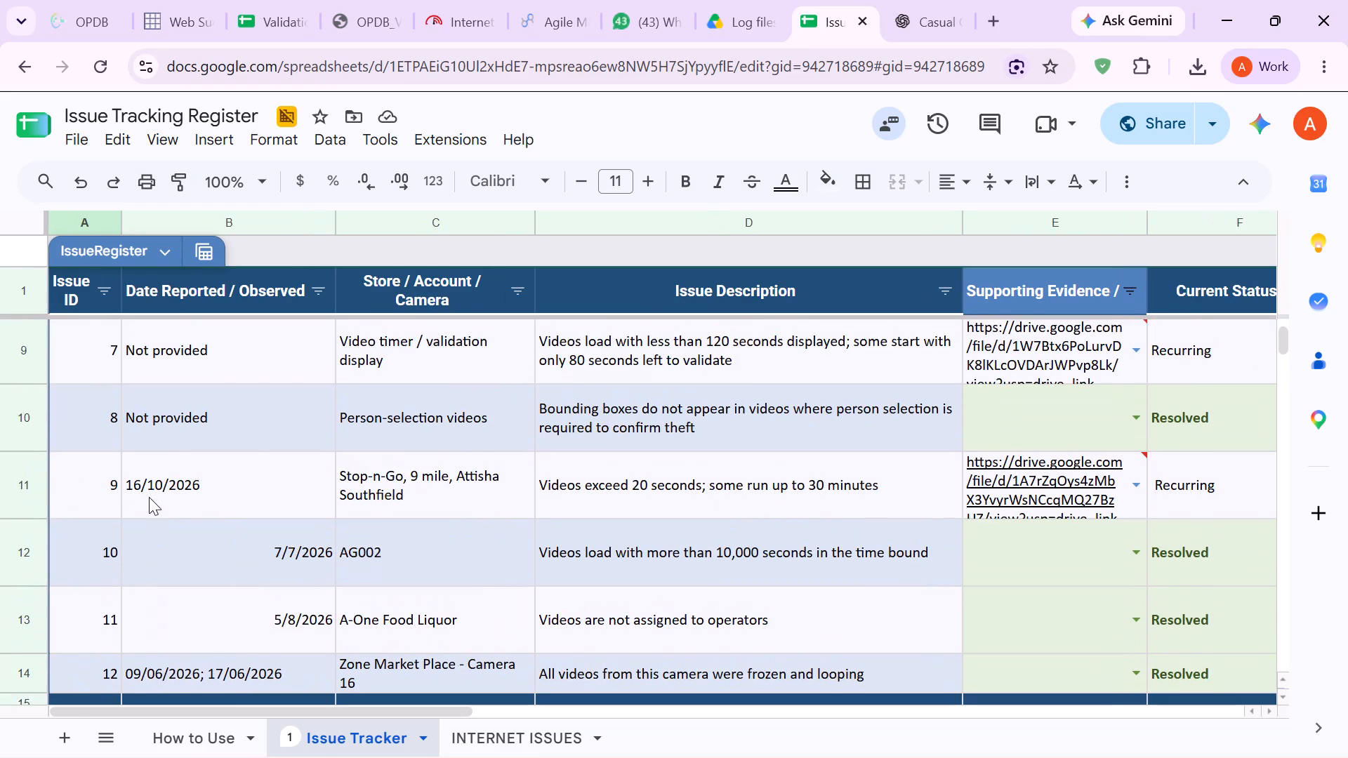
{"action": "scroll", "coordinate": [149, 497], "scroll_direction": "right", "scroll_amount": 1}
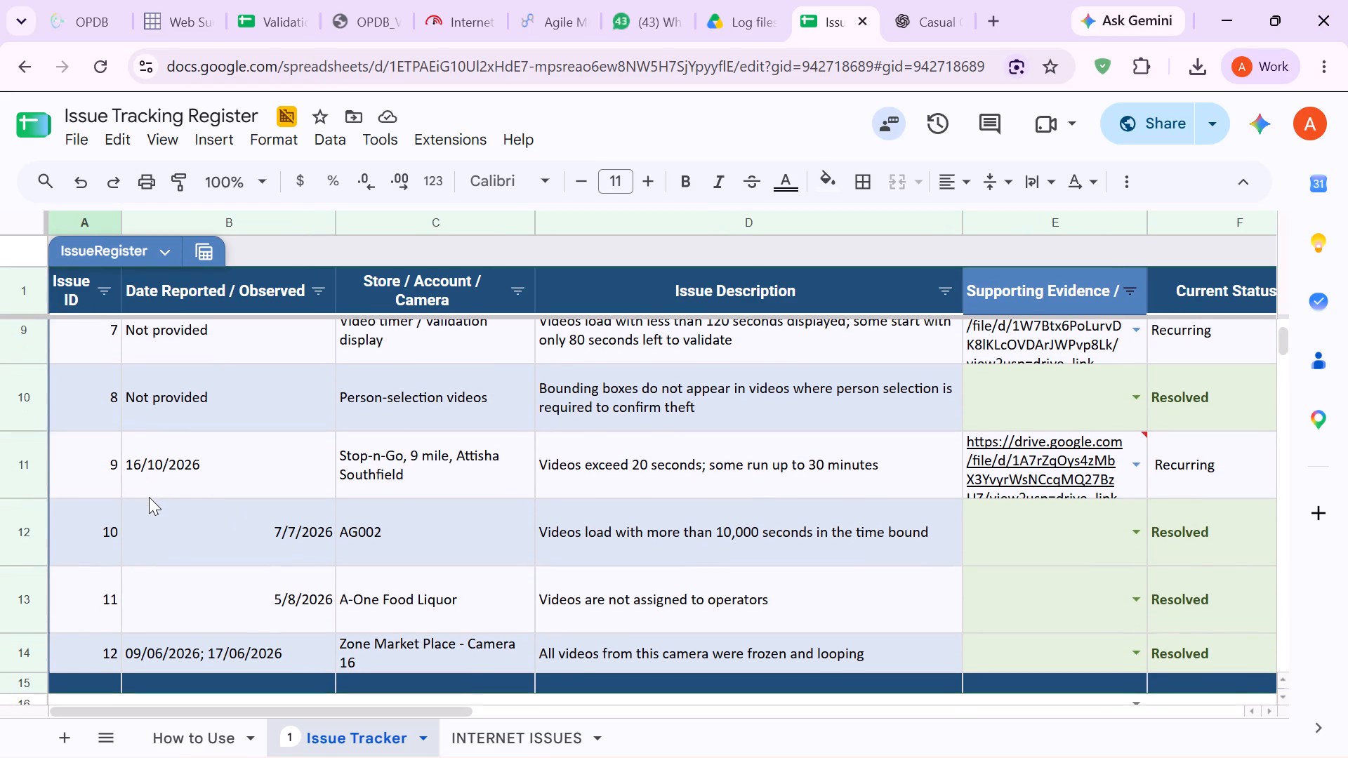
{"action": "scroll", "coordinate": [149, 497], "scroll_direction": "up", "scroll_amount": 6}
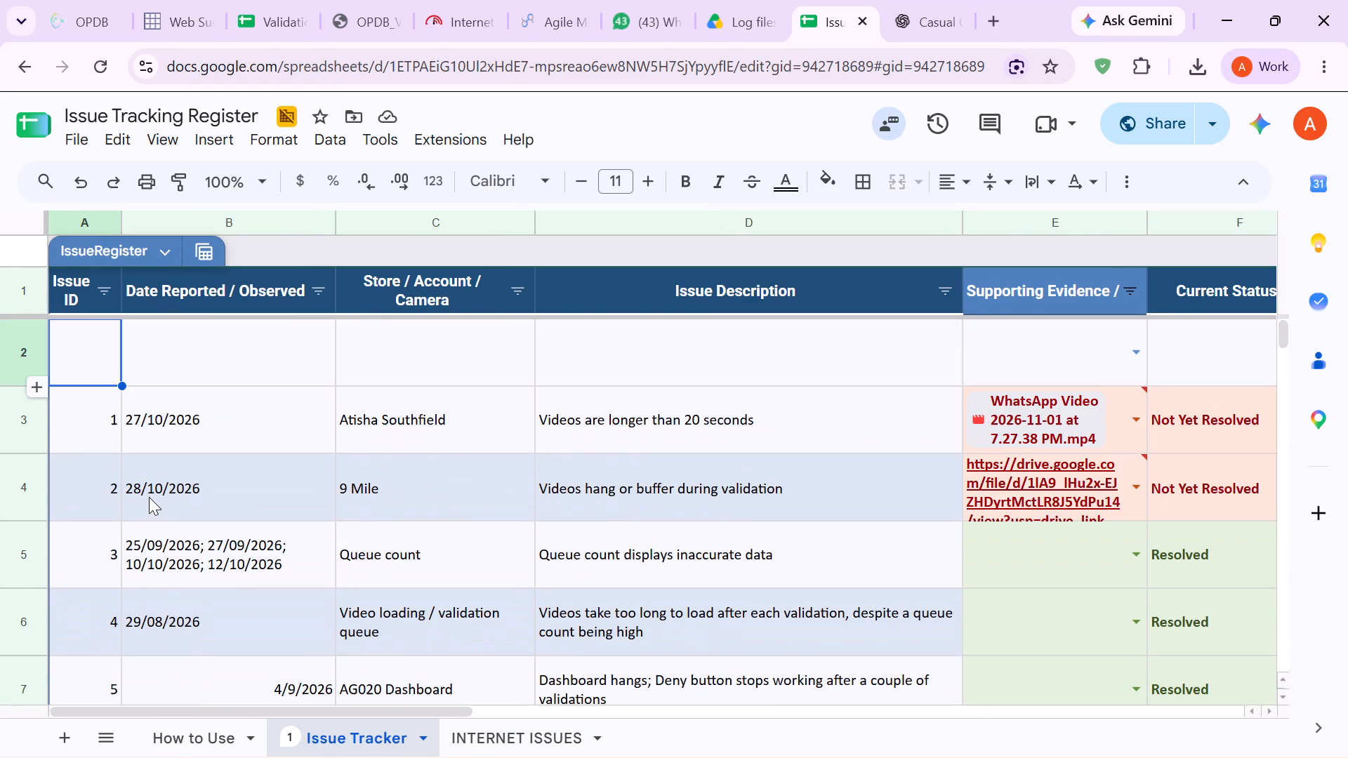
{"action": "left_click", "coordinate": [92, 353]}
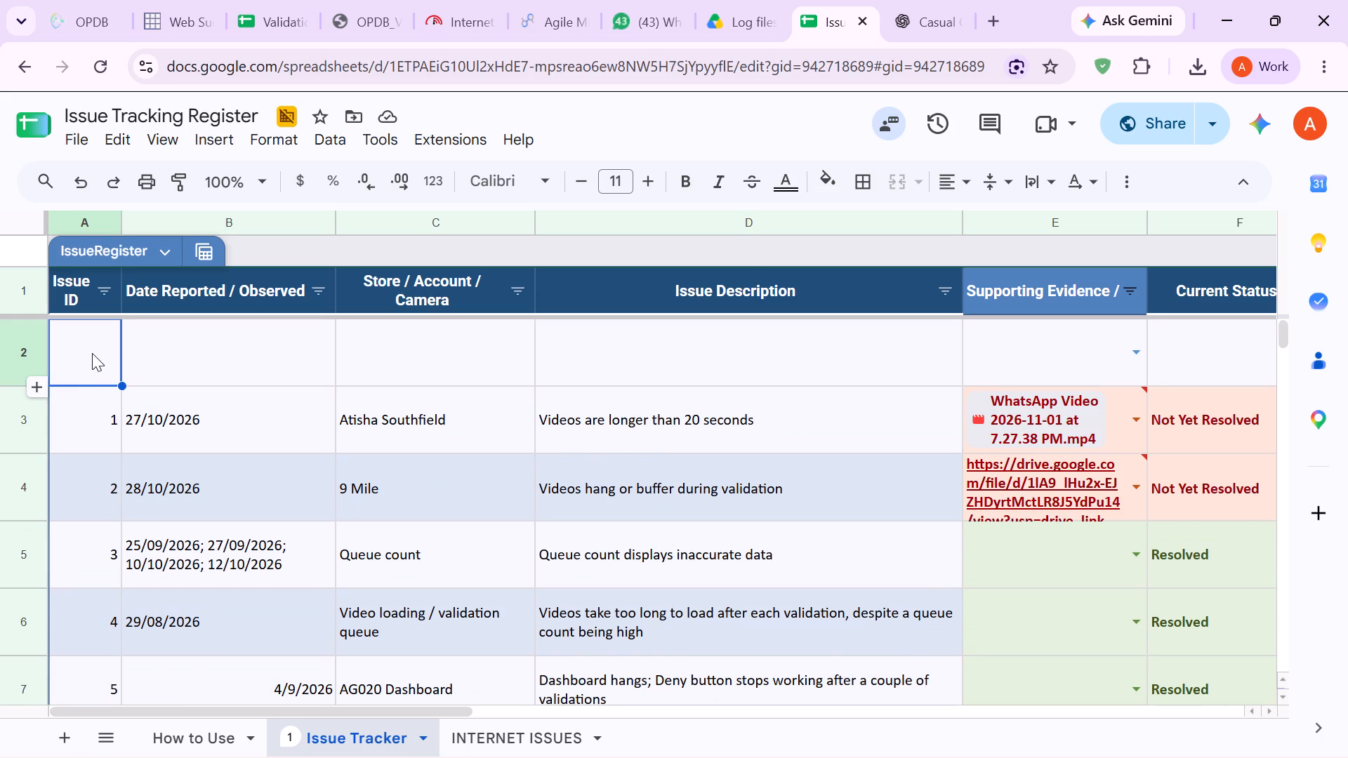
{"action": "left_click", "coordinate": [92, 353]}
Renumber the last three issues from the bottom up: Zone Market Place to 13, A-One Food Liquor to 12, and AG002 to 11.
{"action": "scroll", "coordinate": [168, 479], "scroll_direction": "down", "scroll_amount": 2}
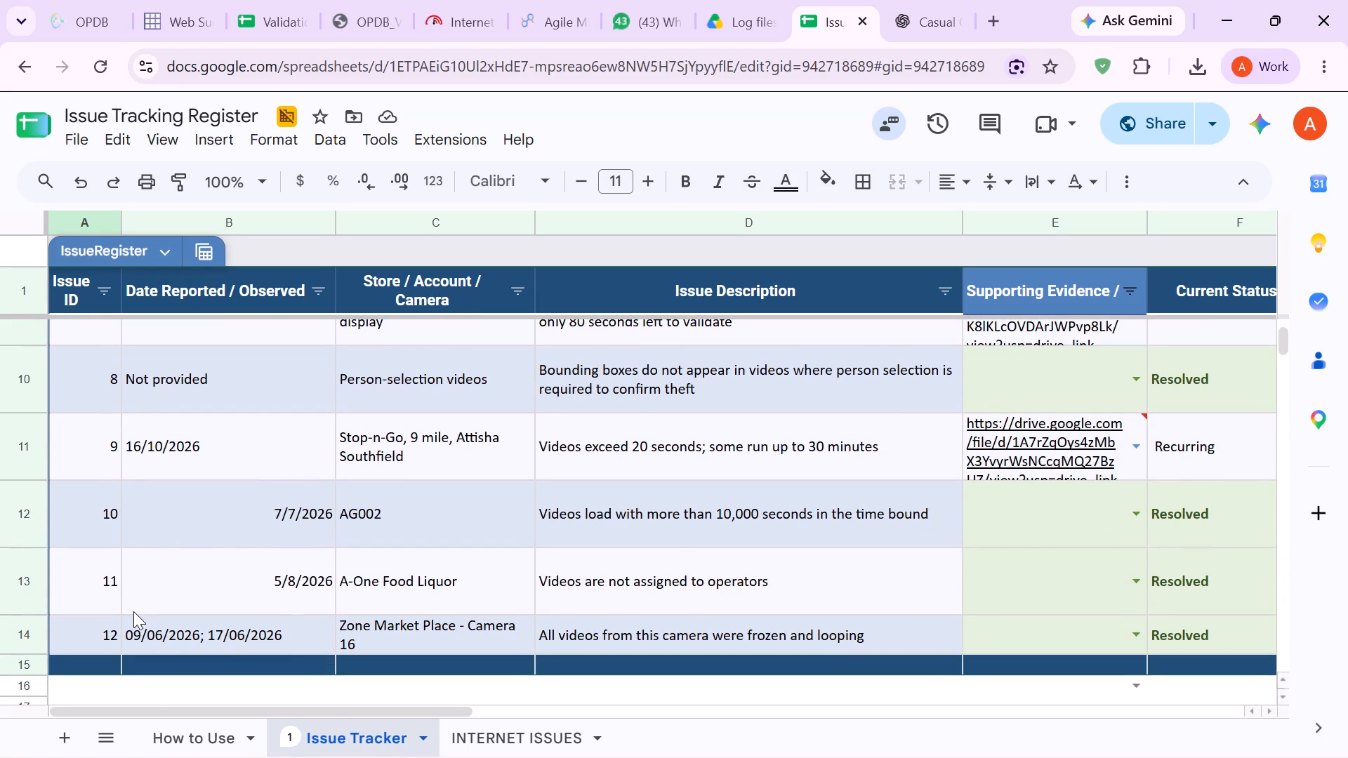
{"action": "double_click", "coordinate": [115, 630]}
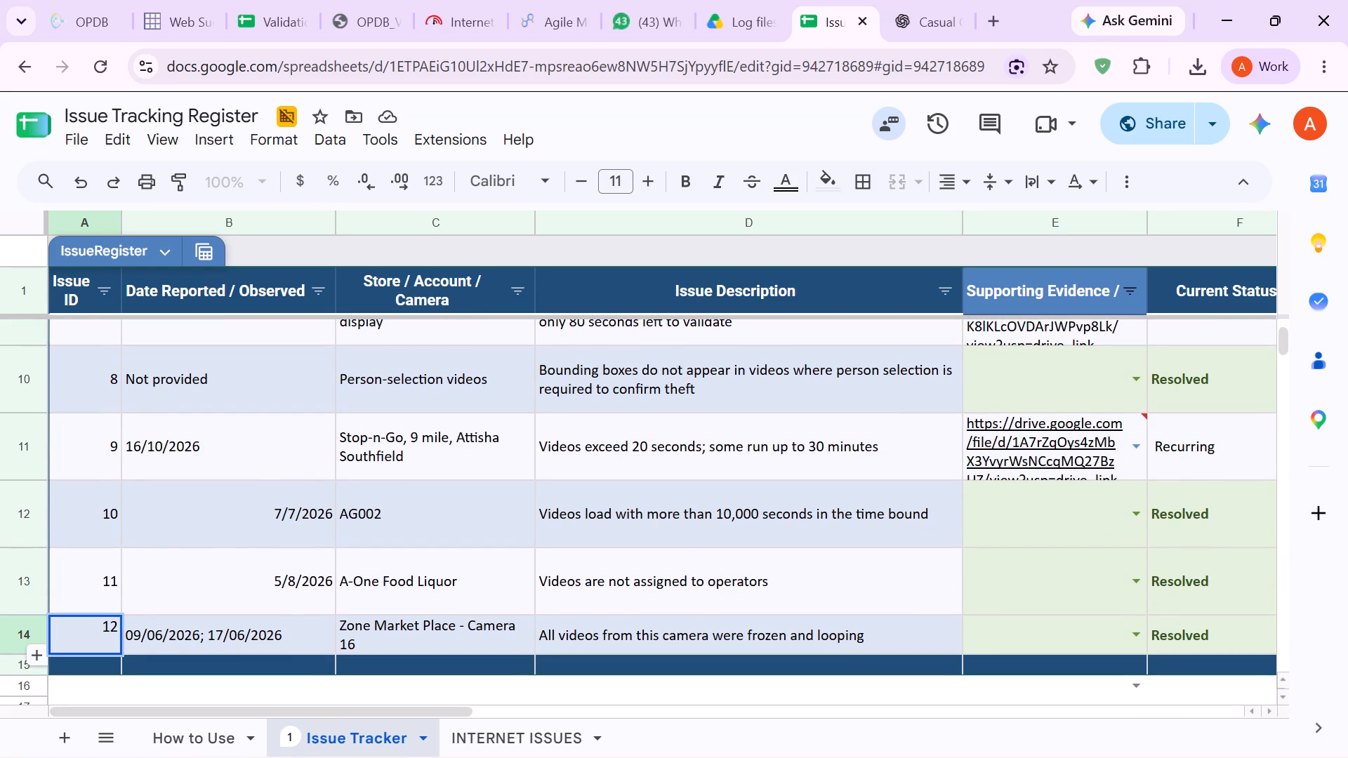
{"action": "key", "text": "BackSpace"}
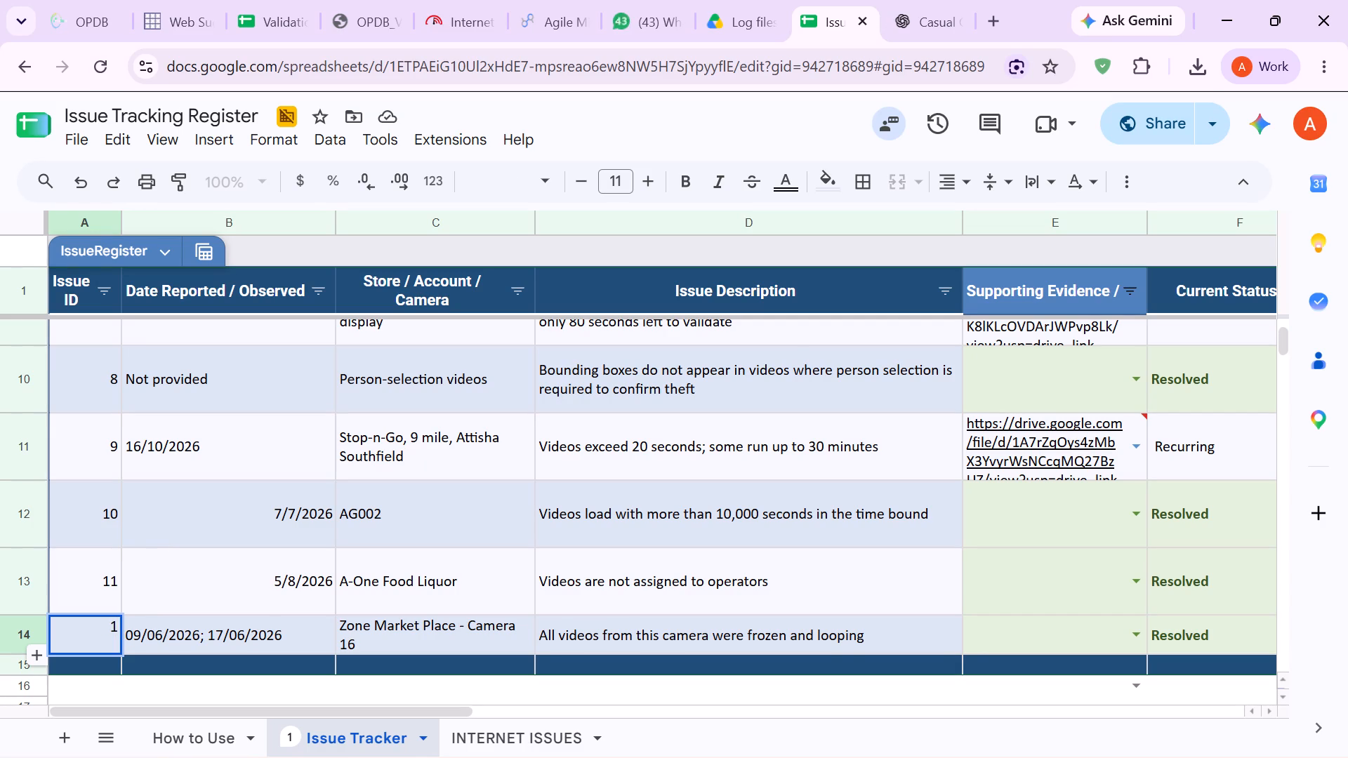
{"action": "key", "text": "3"}
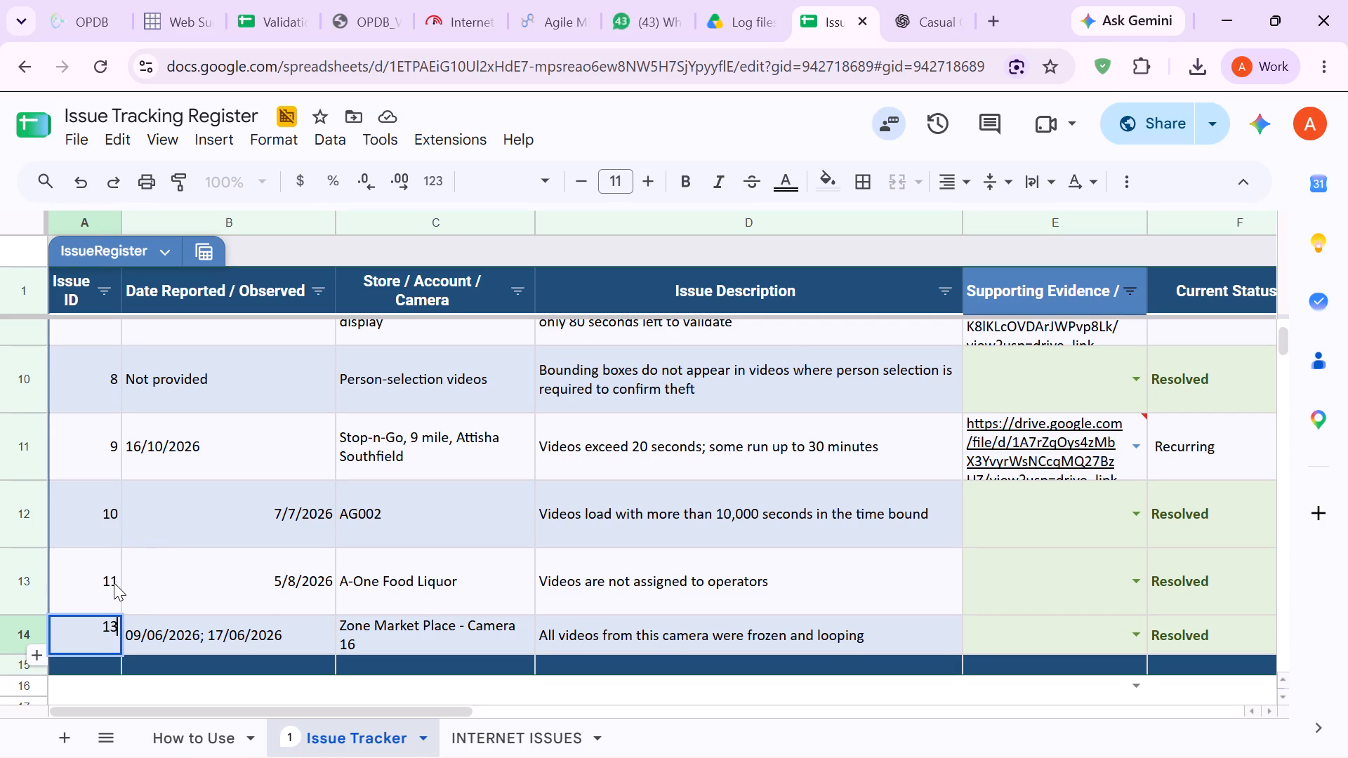
{"action": "left_click", "coordinate": [118, 581]}
{"action": "double_click", "coordinate": [116, 581]}
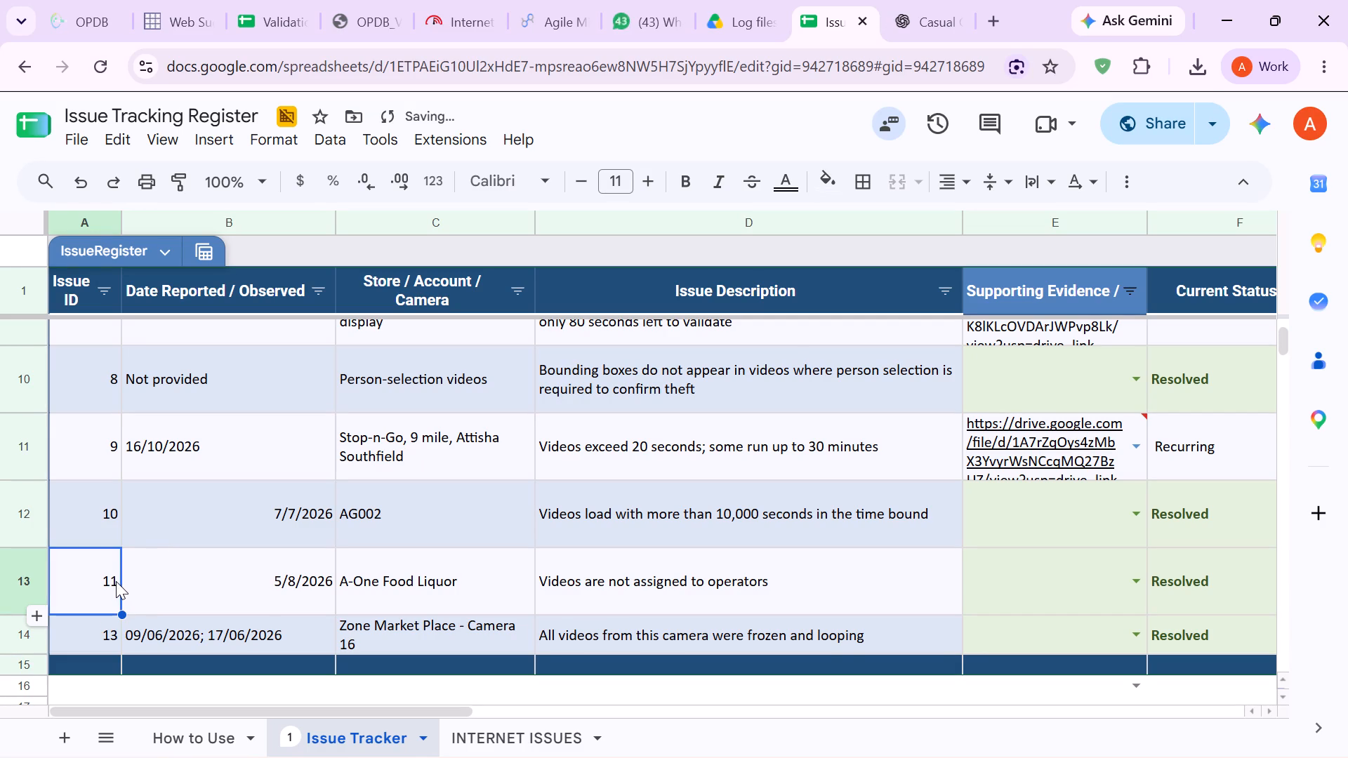
{"action": "key", "text": "BackSpace"}
{"action": "key", "text": "2"}
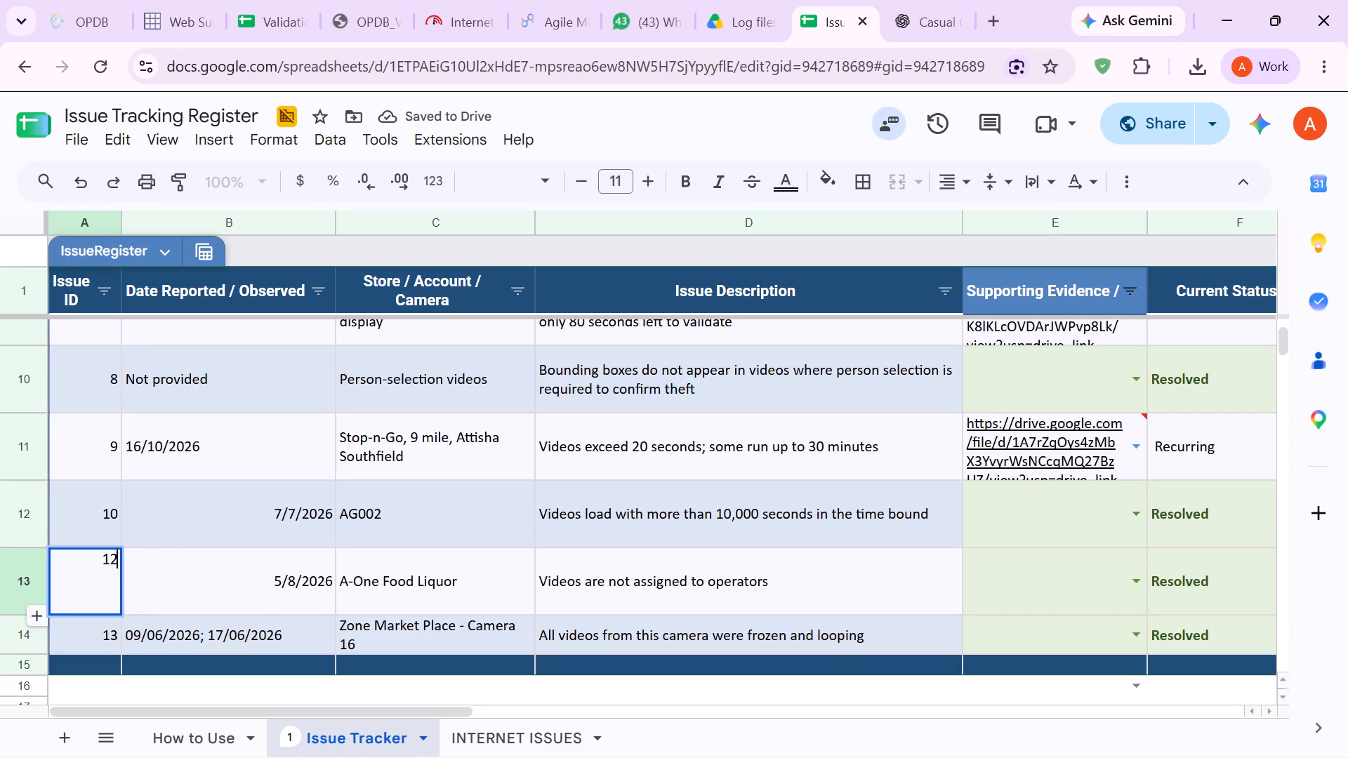
{"action": "double_click", "coordinate": [112, 515]}
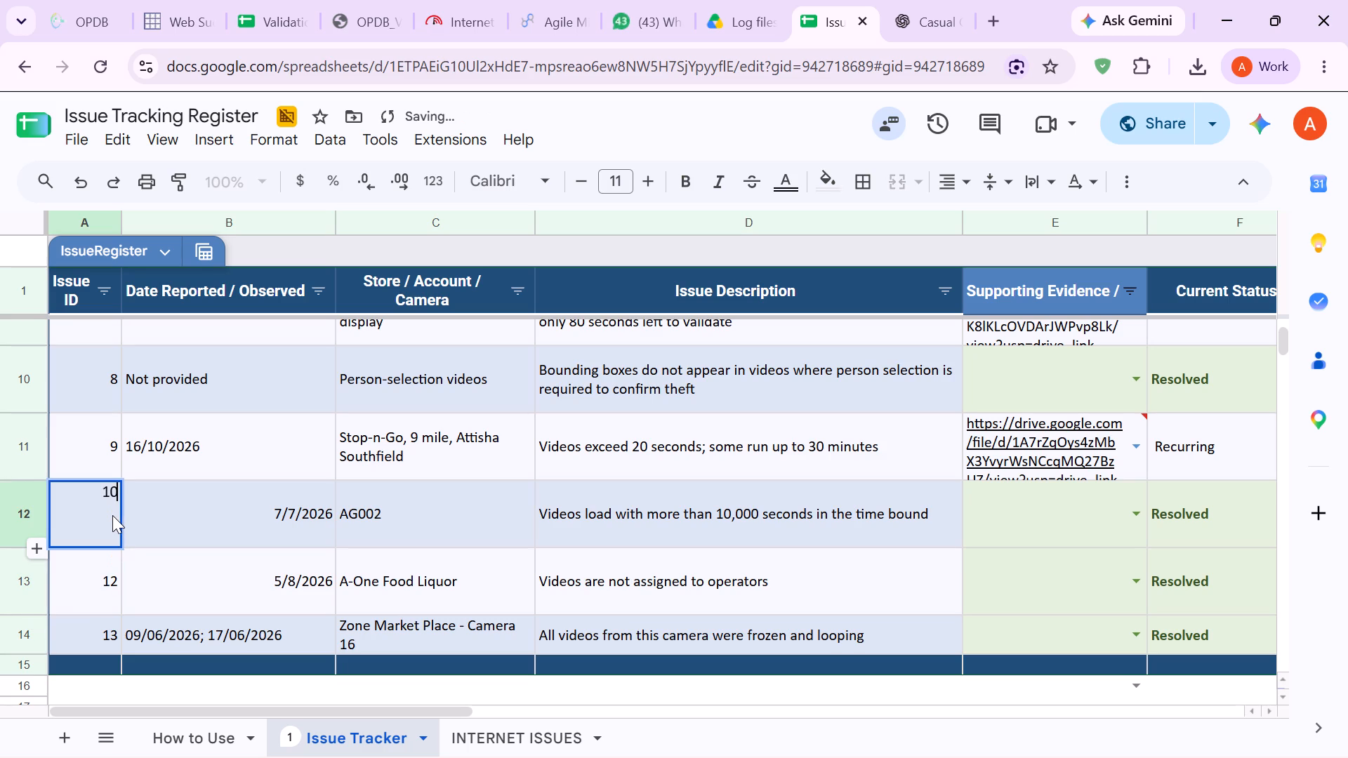
{"action": "key", "text": "BackSpace"}
{"action": "key", "text": "1"}
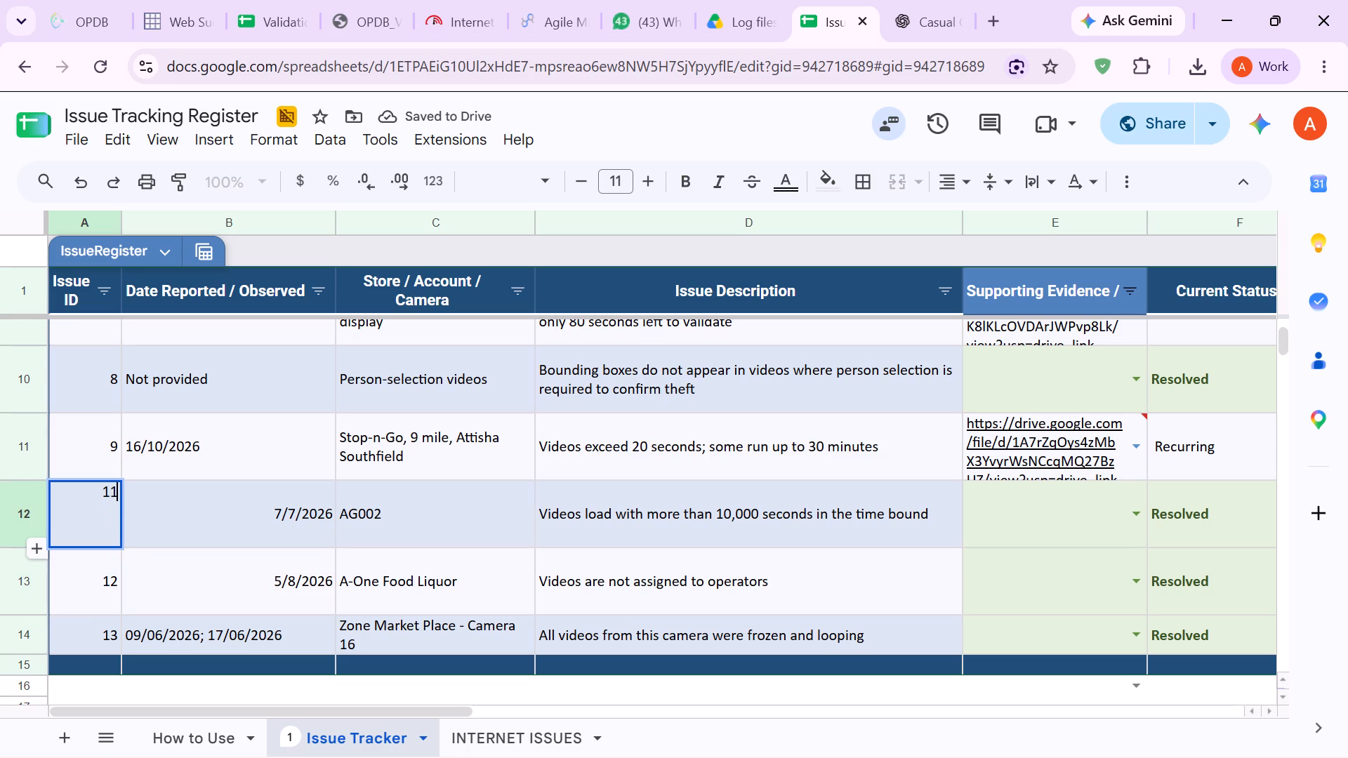
Set the Issue ID of the Stop-n-Go, 9 mile row to 10 and the Person-selection videos row to 9.
{"action": "double_click", "coordinate": [110, 446]}
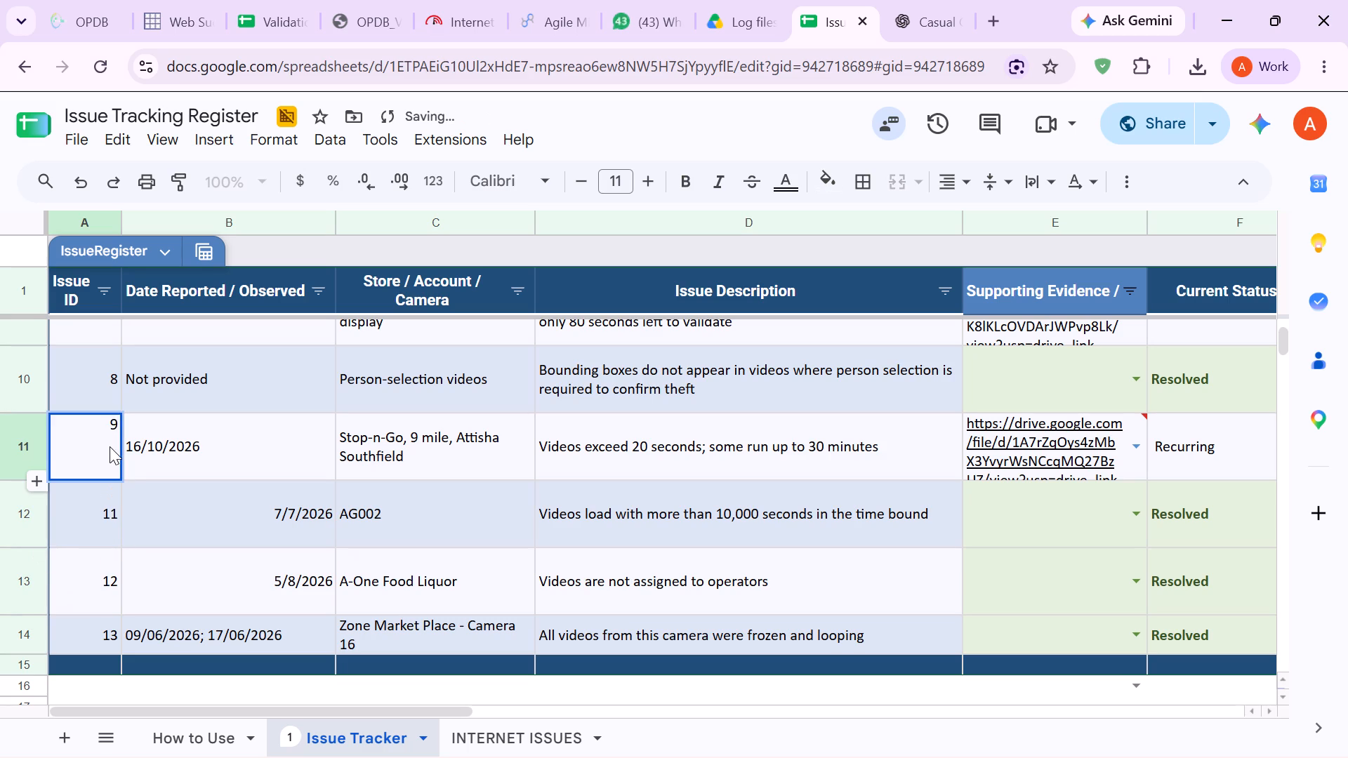
{"action": "key", "text": "BackSpace"}
{"action": "type", "text": "10"}
{"action": "scroll", "coordinate": [110, 446], "scroll_direction": "up", "scroll_amount": 1}
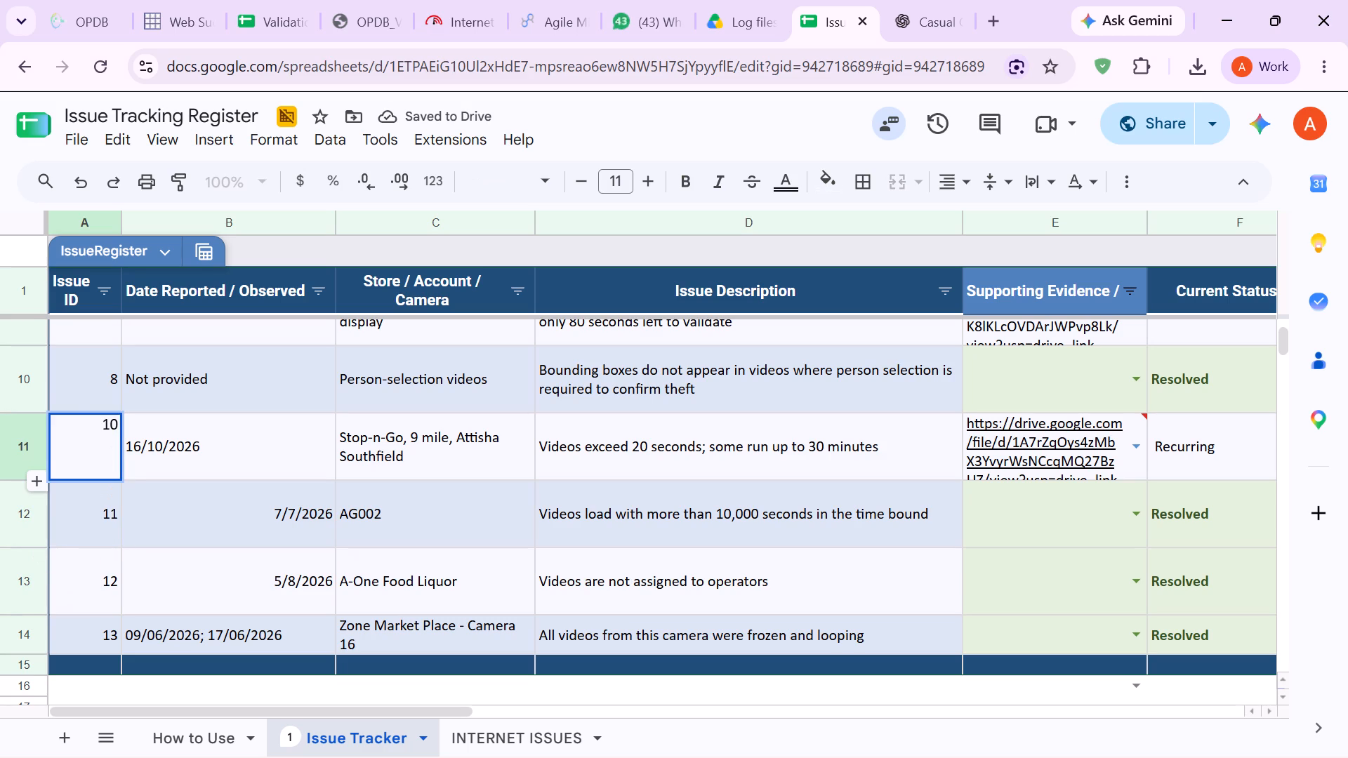
{"action": "scroll", "coordinate": [110, 446], "scroll_direction": "up", "scroll_amount": 1}
{"action": "double_click", "coordinate": [109, 380]}
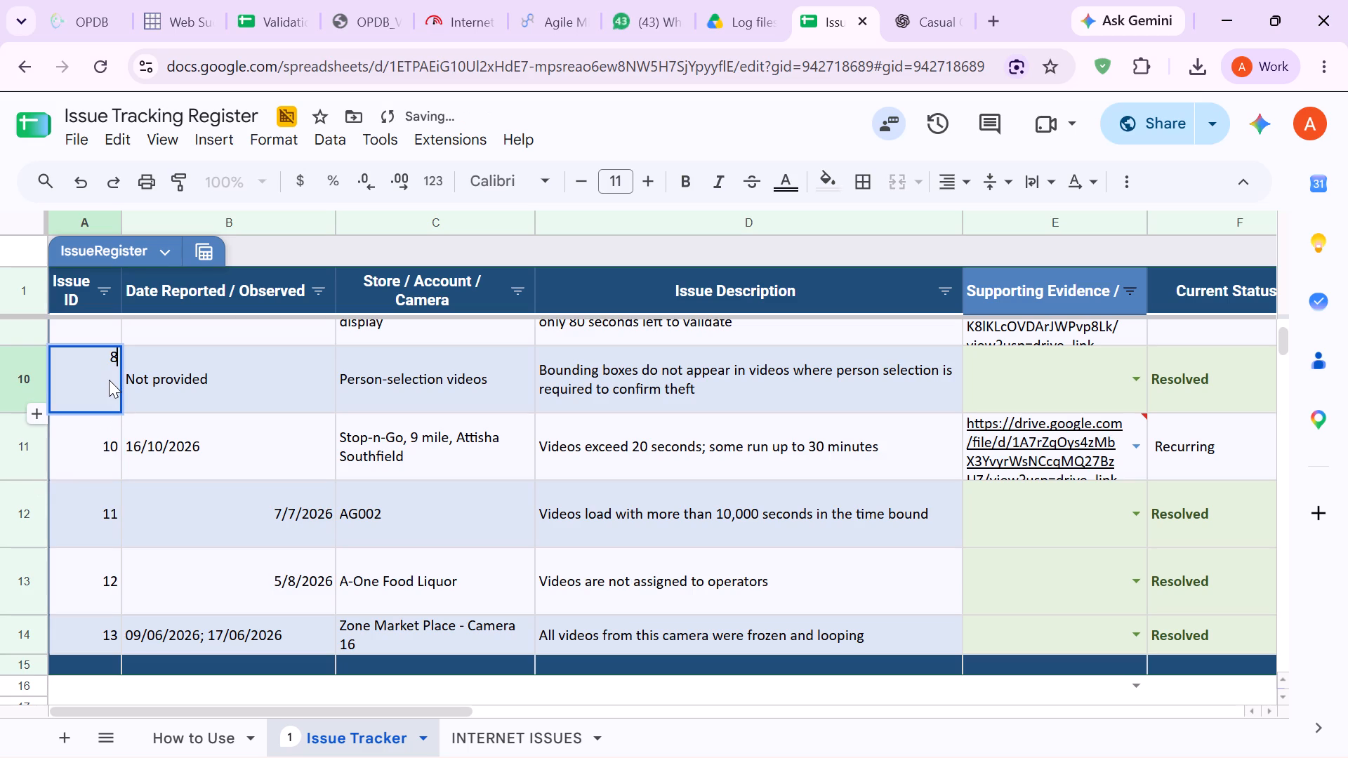
{"action": "key", "text": "BackSpace"}
{"action": "key", "text": "9"}
Set the Issue ID of the Video timer / validation display row to 8.
{"action": "scroll", "coordinate": [109, 380], "scroll_direction": "up", "scroll_amount": 1}
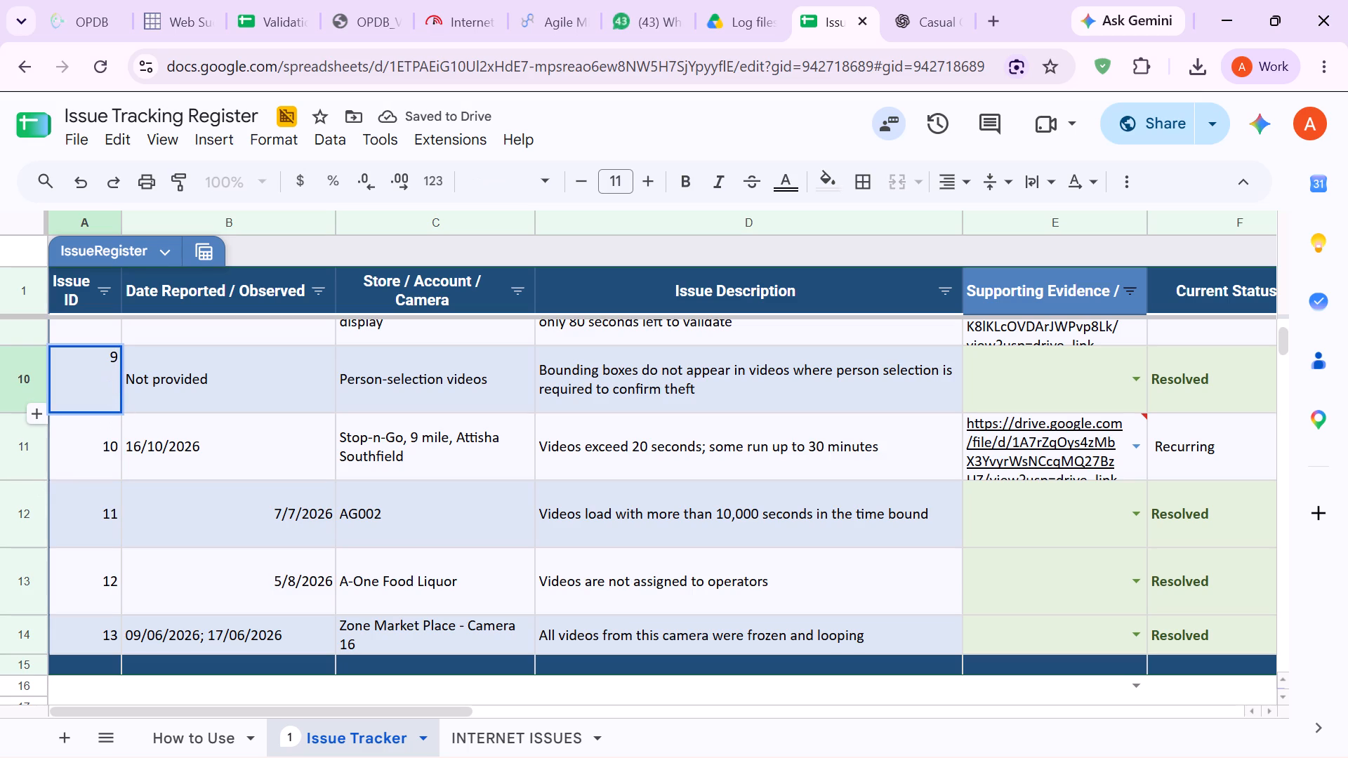
{"action": "scroll", "coordinate": [109, 380], "scroll_direction": "up", "scroll_amount": 1}
{"action": "scroll", "coordinate": [289, 454], "scroll_direction": "up", "scroll_amount": 5}
{"action": "scroll", "coordinate": [289, 454], "scroll_direction": "down", "scroll_amount": 2}
{"action": "left_click", "coordinate": [113, 508]}
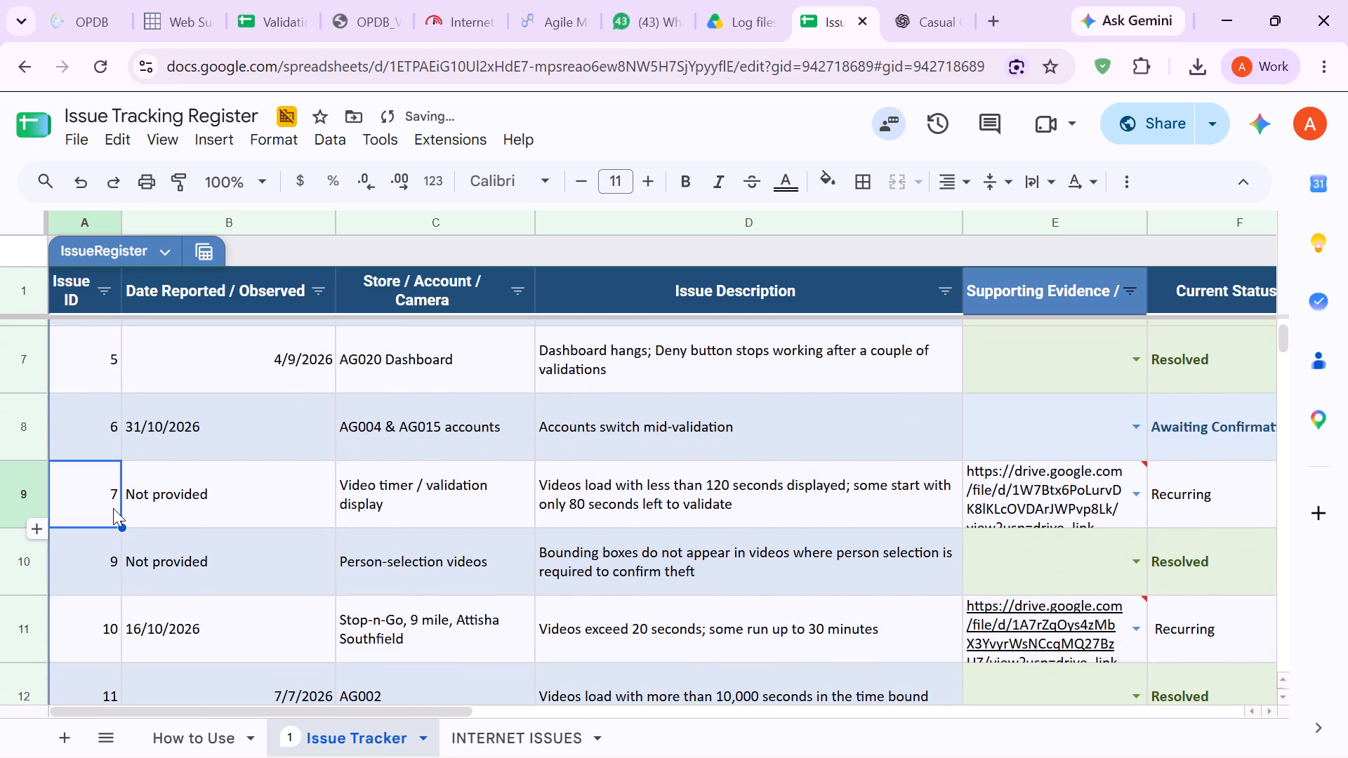
{"action": "left_click", "coordinate": [113, 504]}
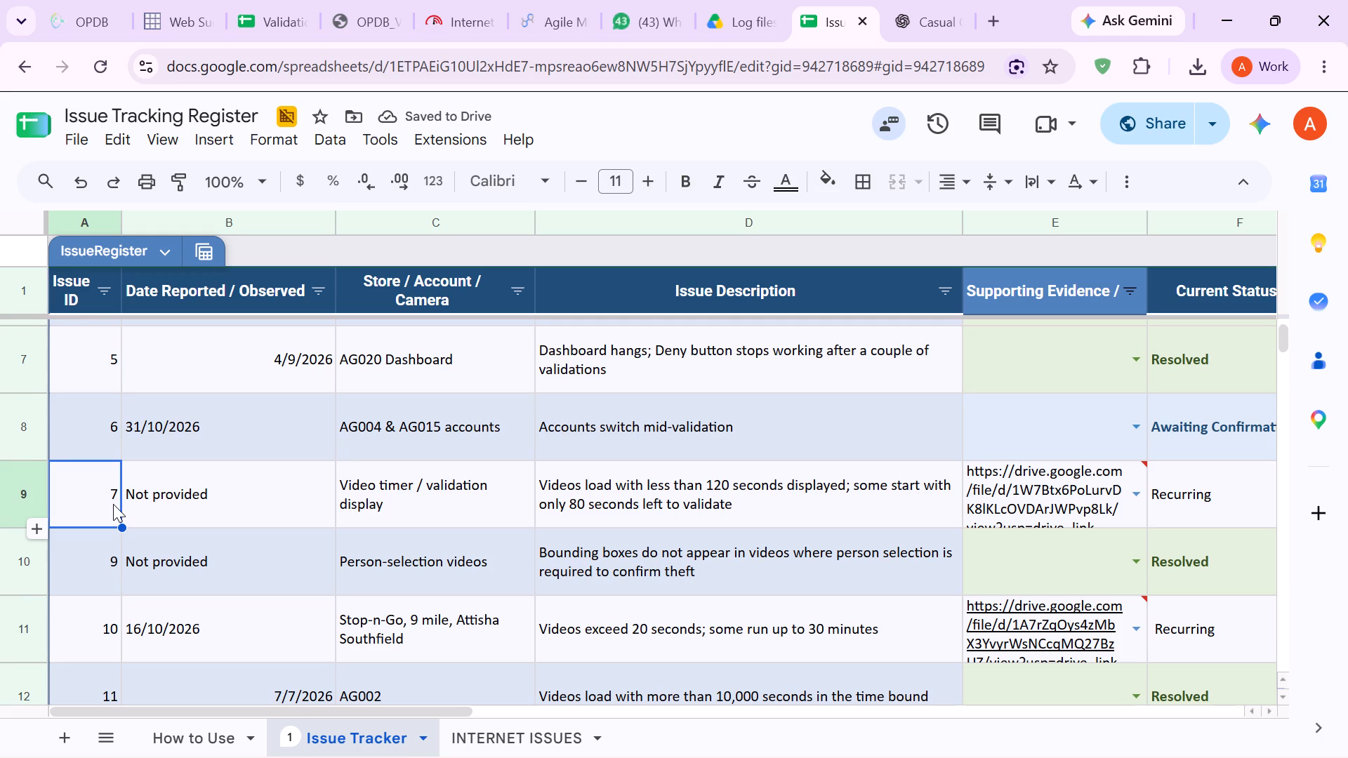
{"action": "double_click", "coordinate": [113, 504]}
{"action": "key", "text": "BackSpace"}
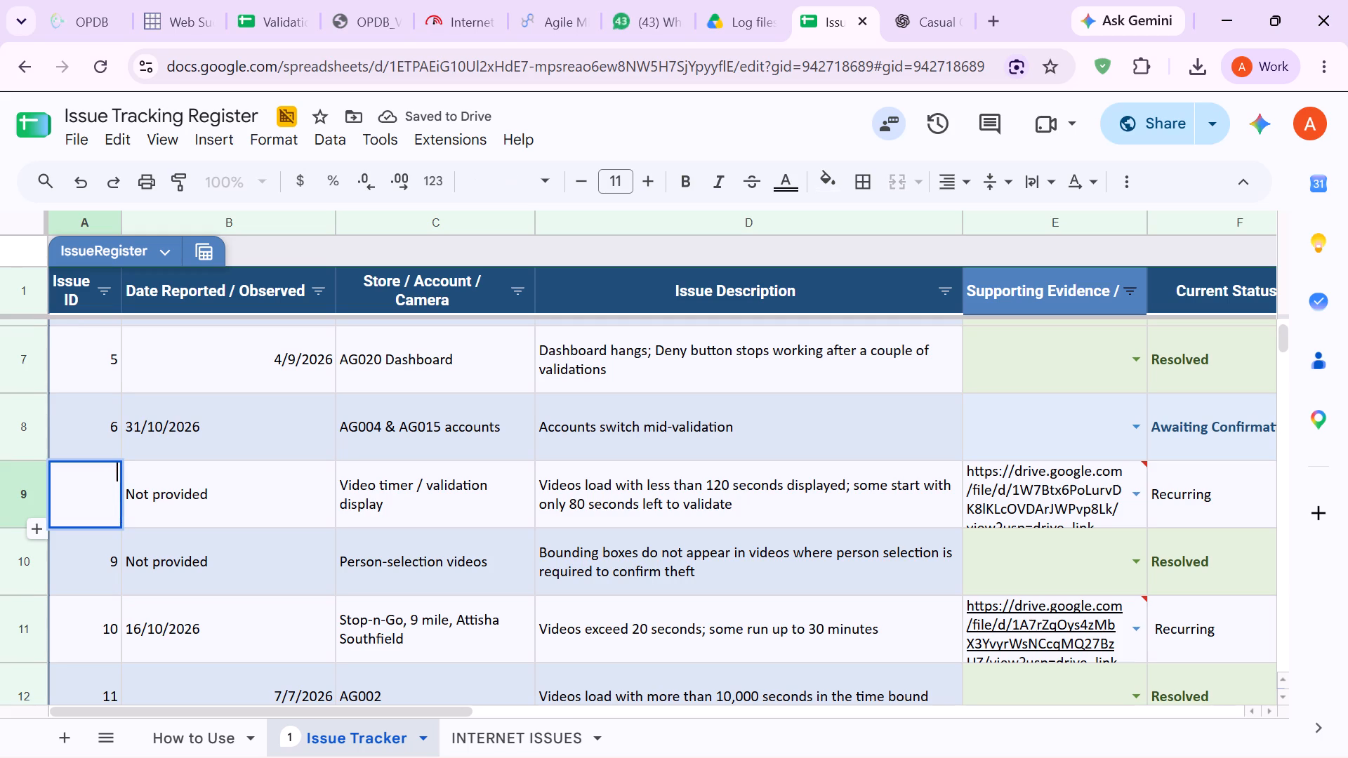
{"action": "key", "text": "8"}
{"action": "scroll", "coordinate": [113, 498], "scroll_direction": "up", "scroll_amount": 1}
{"action": "scroll", "coordinate": [154, 566], "scroll_direction": "up", "scroll_amount": 1}
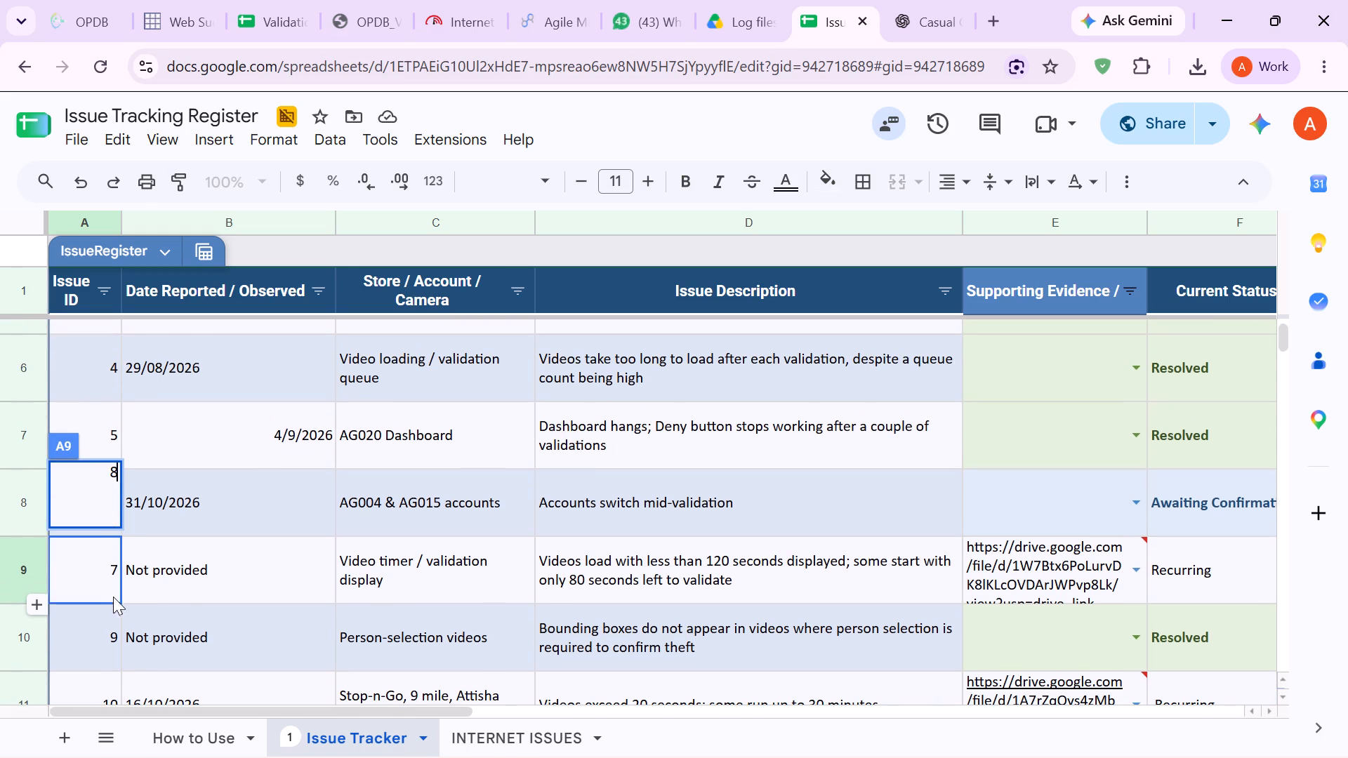
{"action": "left_click", "coordinate": [116, 484]}
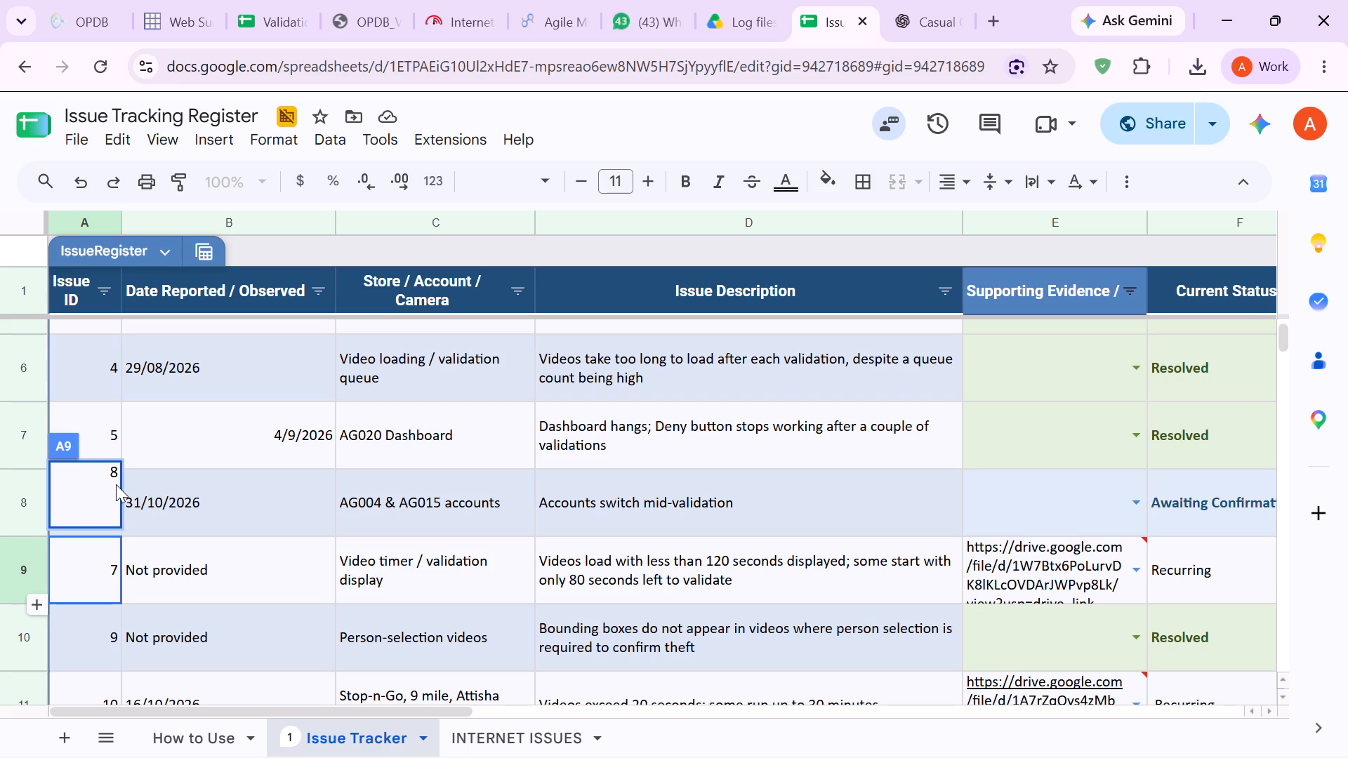
{"action": "left_click", "coordinate": [116, 484]}
{"action": "left_click", "coordinate": [221, 434]}
Set the Issue ID of the AG004 & AG015 accounts row to 7.
{"action": "scroll", "coordinate": [221, 434], "scroll_direction": "down", "scroll_amount": 1}
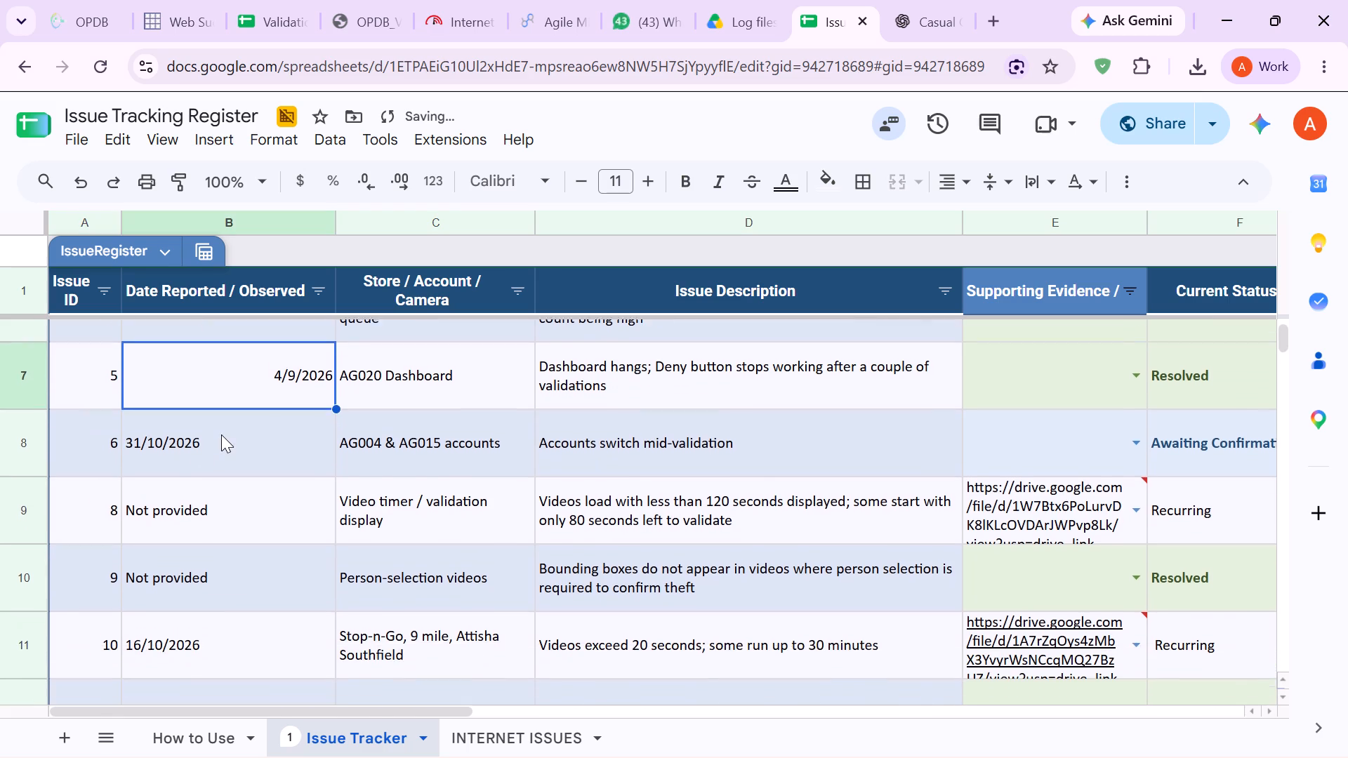
{"action": "scroll", "coordinate": [221, 434], "scroll_direction": "down", "scroll_amount": 1}
{"action": "scroll", "coordinate": [221, 434], "scroll_direction": "up", "scroll_amount": 1}
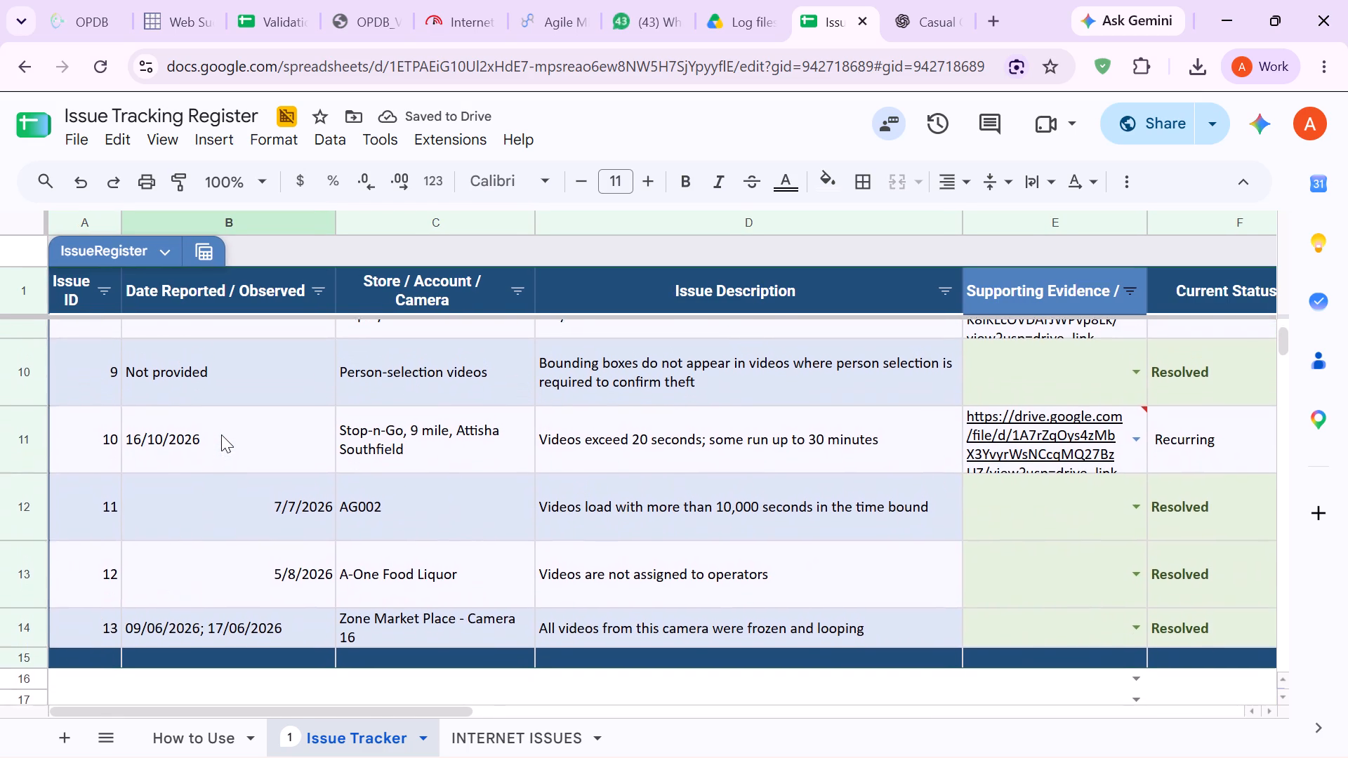
{"action": "scroll", "coordinate": [221, 434], "scroll_direction": "up", "scroll_amount": 2}
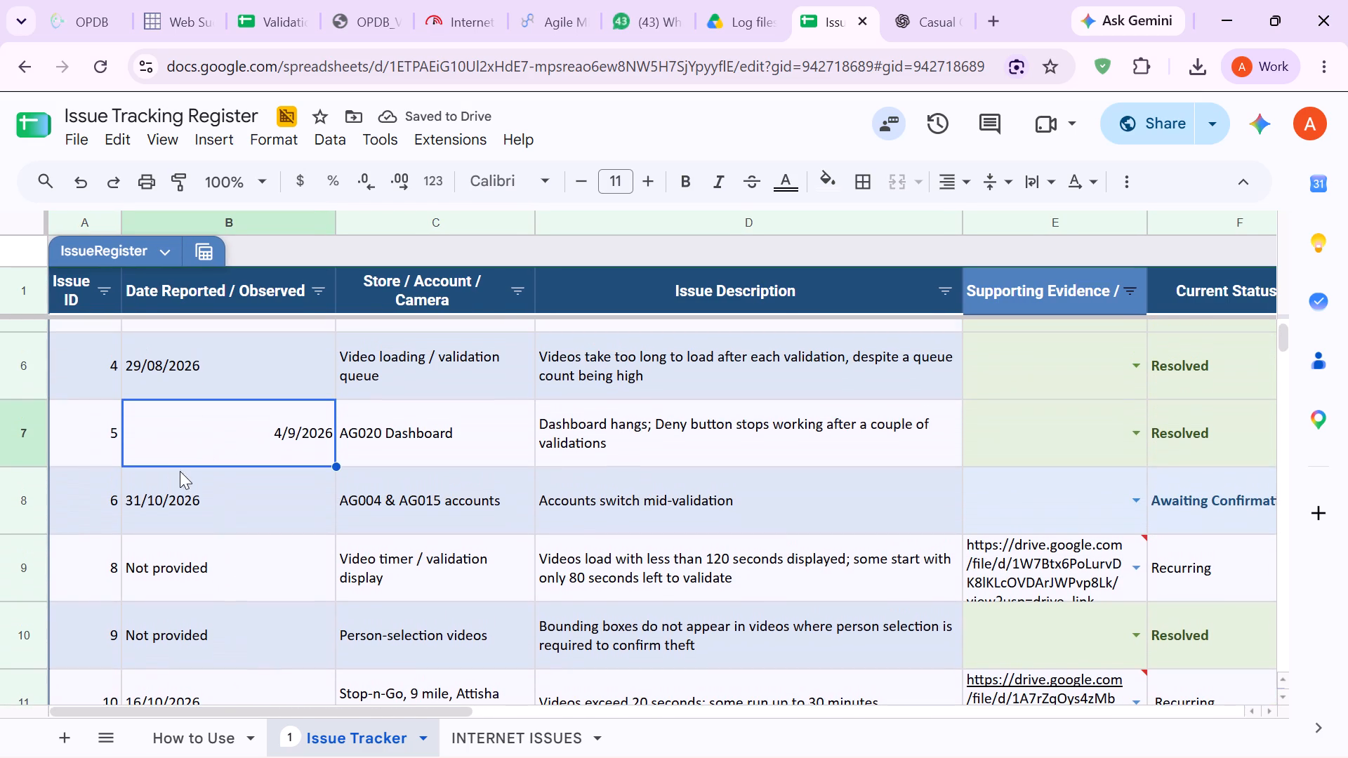
{"action": "left_click", "coordinate": [114, 497]}
{"action": "double_click", "coordinate": [114, 497]}
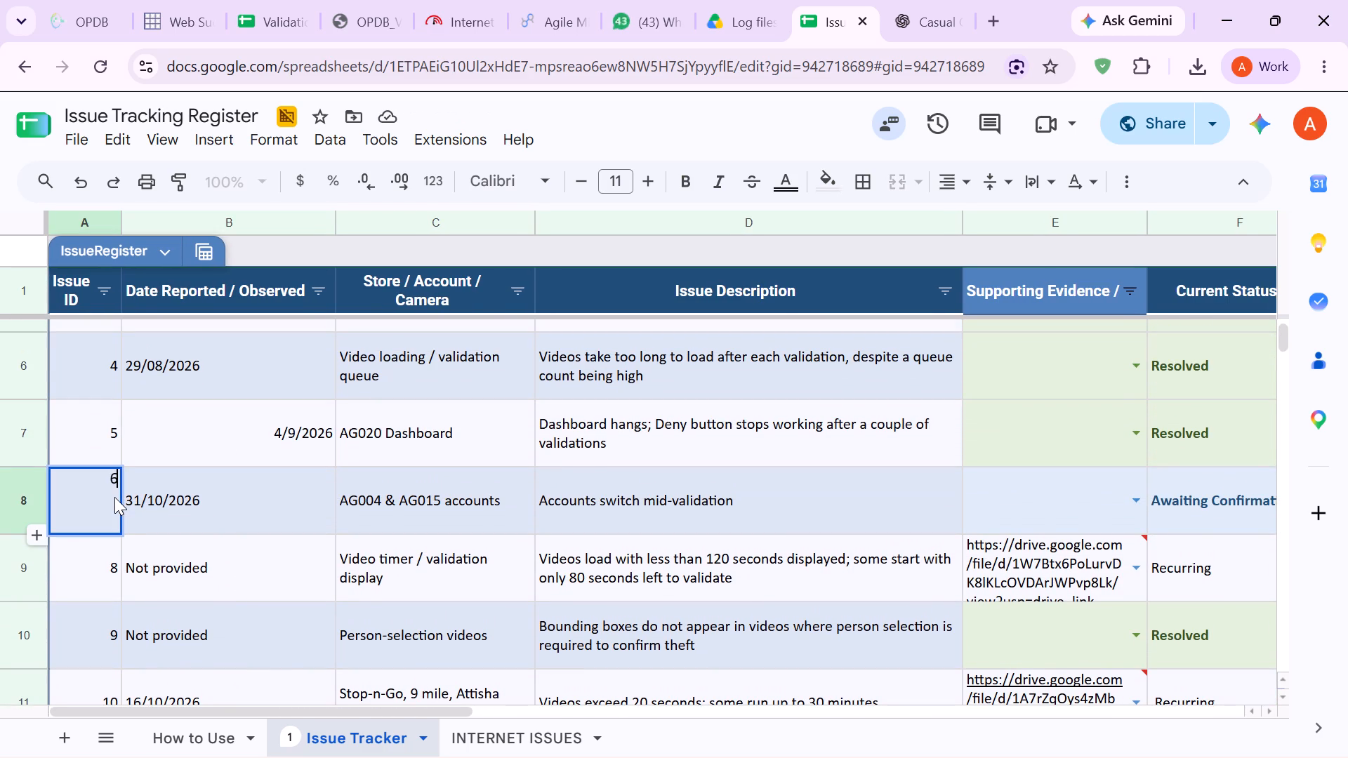
{"action": "key", "text": "BackSpace"}
{"action": "key", "text": "8"}
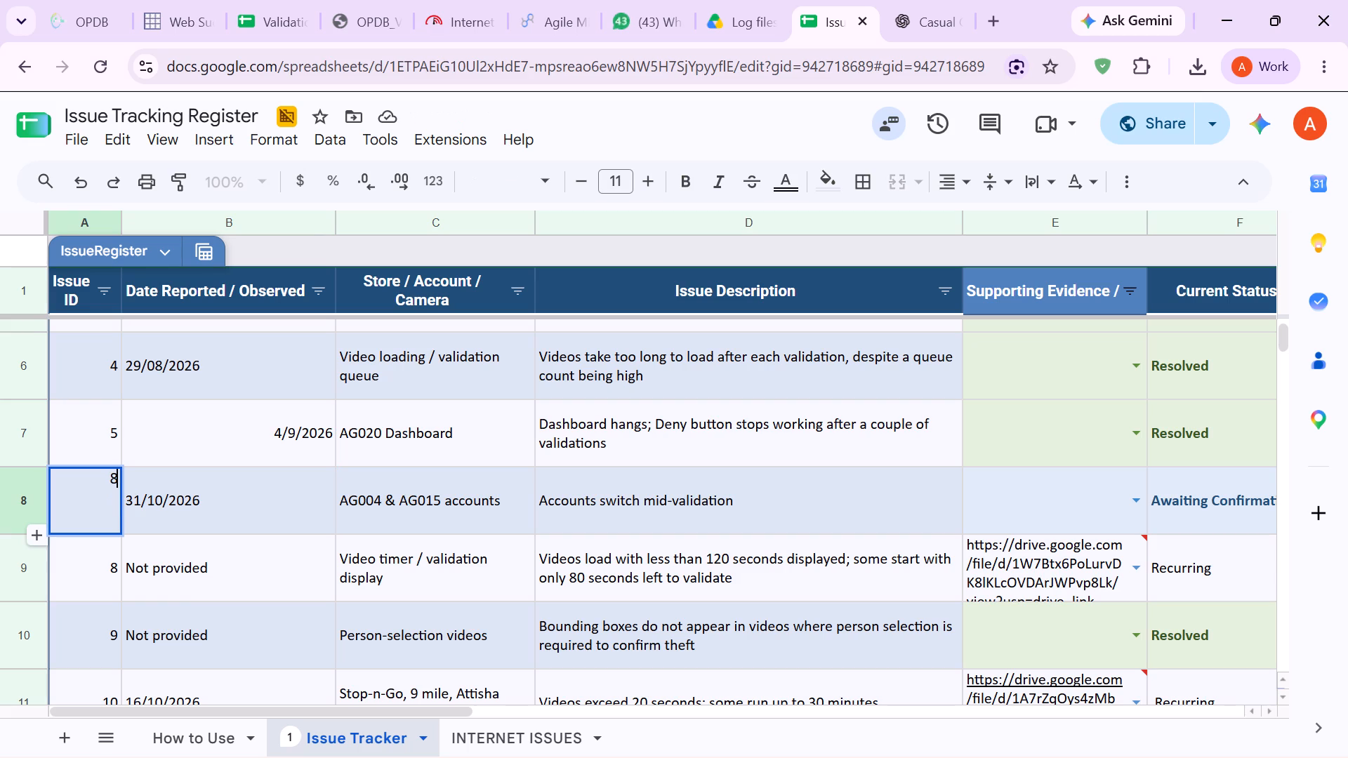
{"action": "key", "text": "BackSpace"}
{"action": "key", "text": "7"}
{"action": "key", "text": "Return"}
Set the Issue ID of the AG020 Dashboard row to 6 and the Video loading / validation queue row to 5.
{"action": "double_click", "coordinate": [103, 420]}
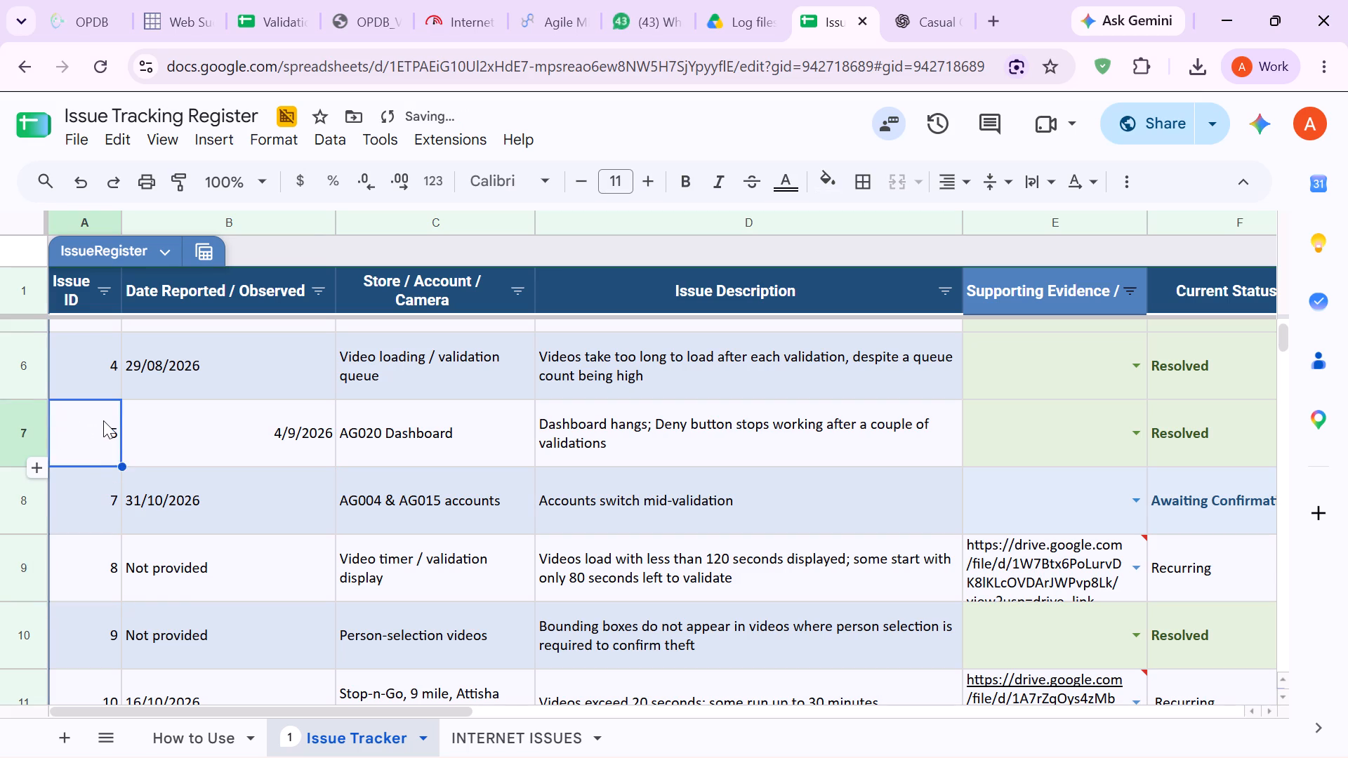
{"action": "key", "text": "BackSpace"}
{"action": "key", "text": "6"}
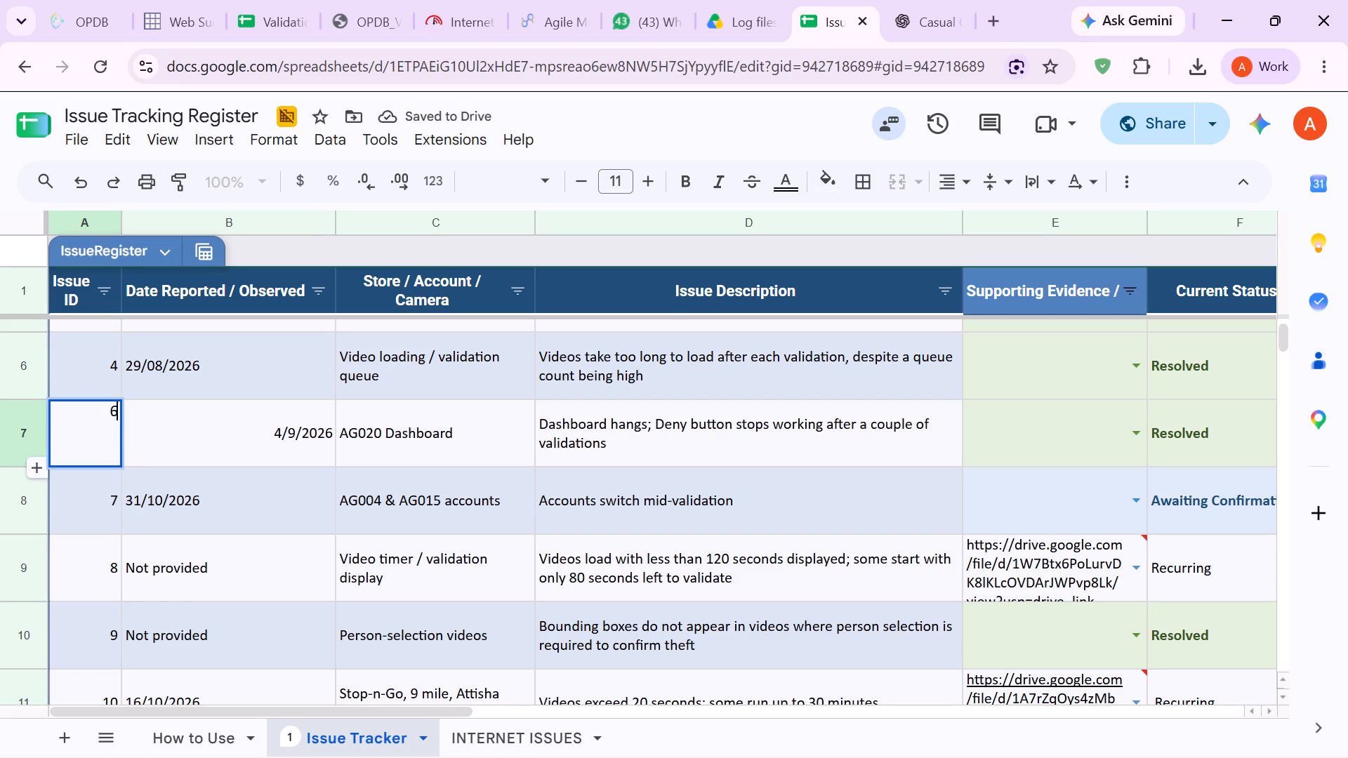
{"action": "key", "text": "Return"}
{"action": "double_click", "coordinate": [105, 367]}
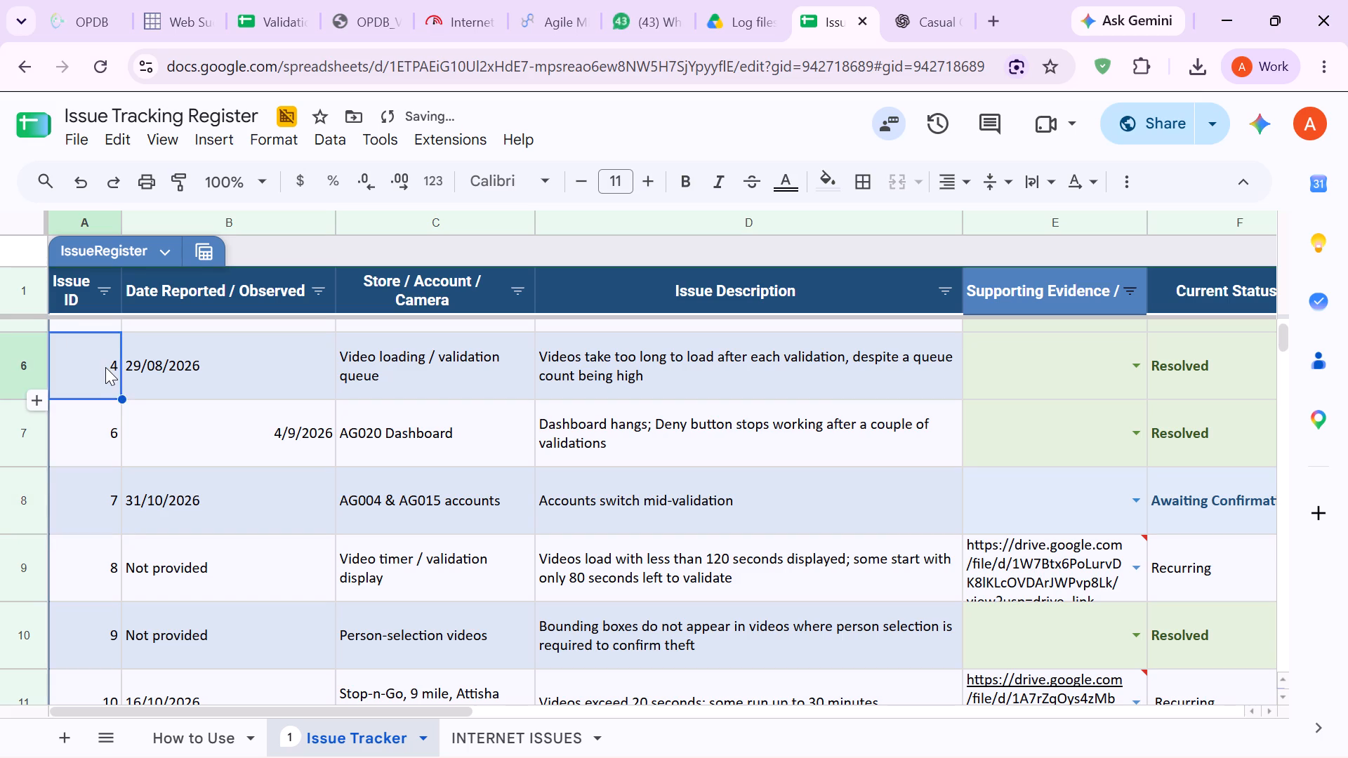
{"action": "key", "text": "BackSpace"}
{"action": "key", "text": "5"}
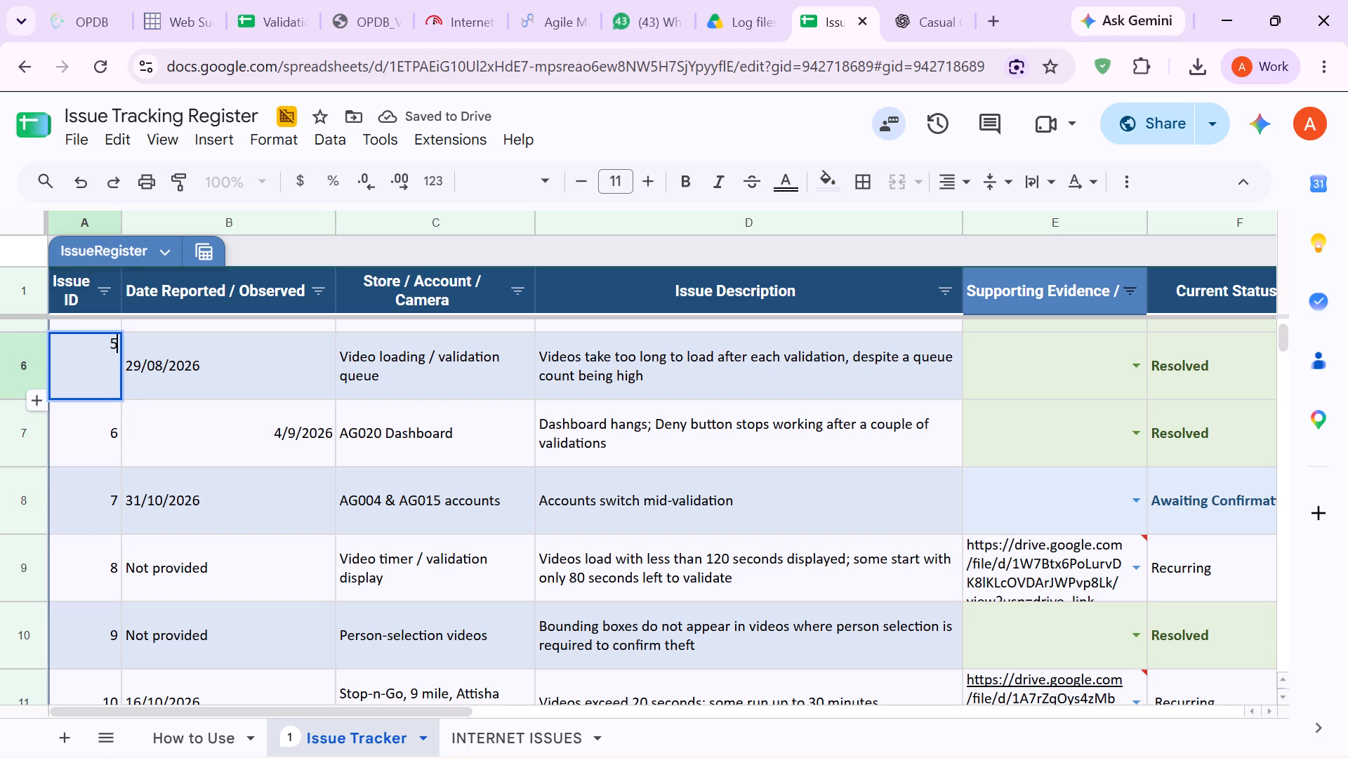
{"action": "key", "text": "Return"}
Set the Issue ID of the Queue count row to 4.
{"action": "scroll", "coordinate": [105, 367], "scroll_direction": "up", "scroll_amount": 2}
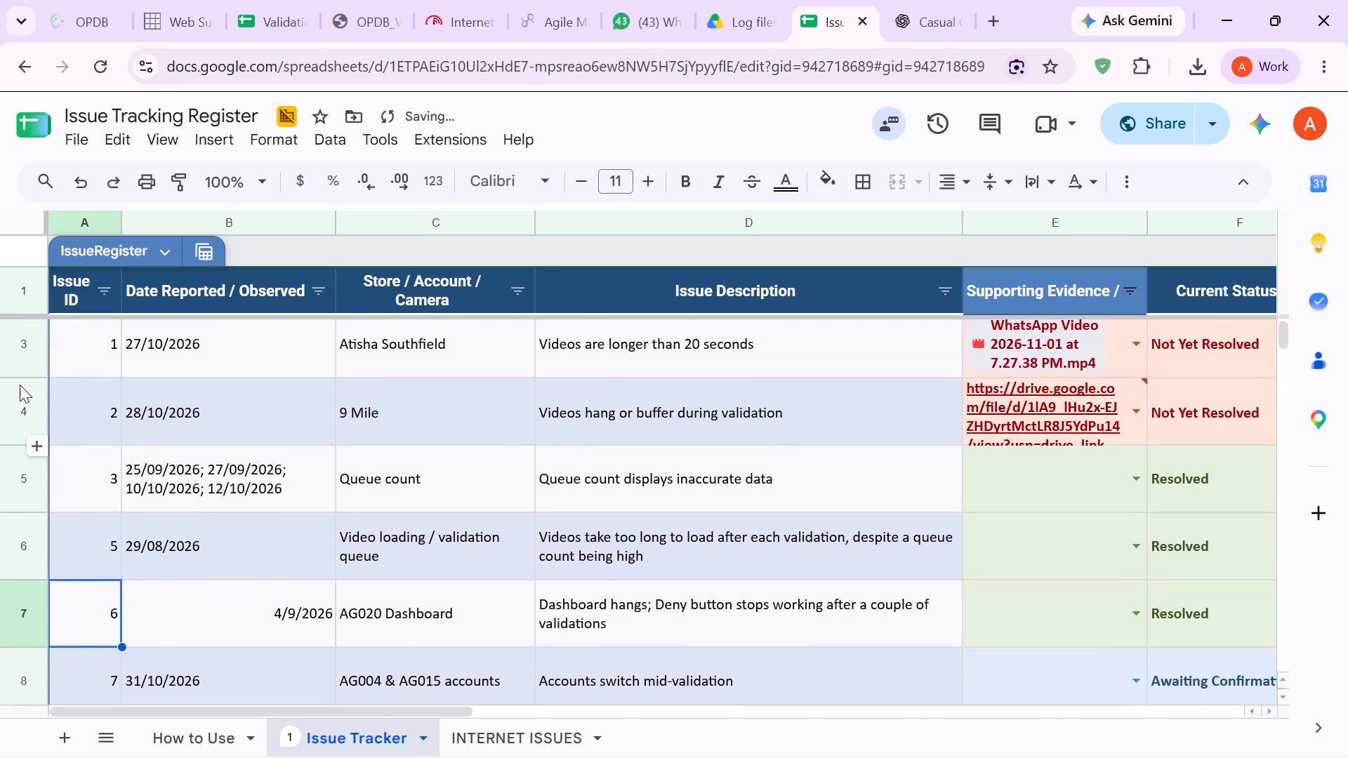
{"action": "triple_click", "coordinate": [121, 487]}
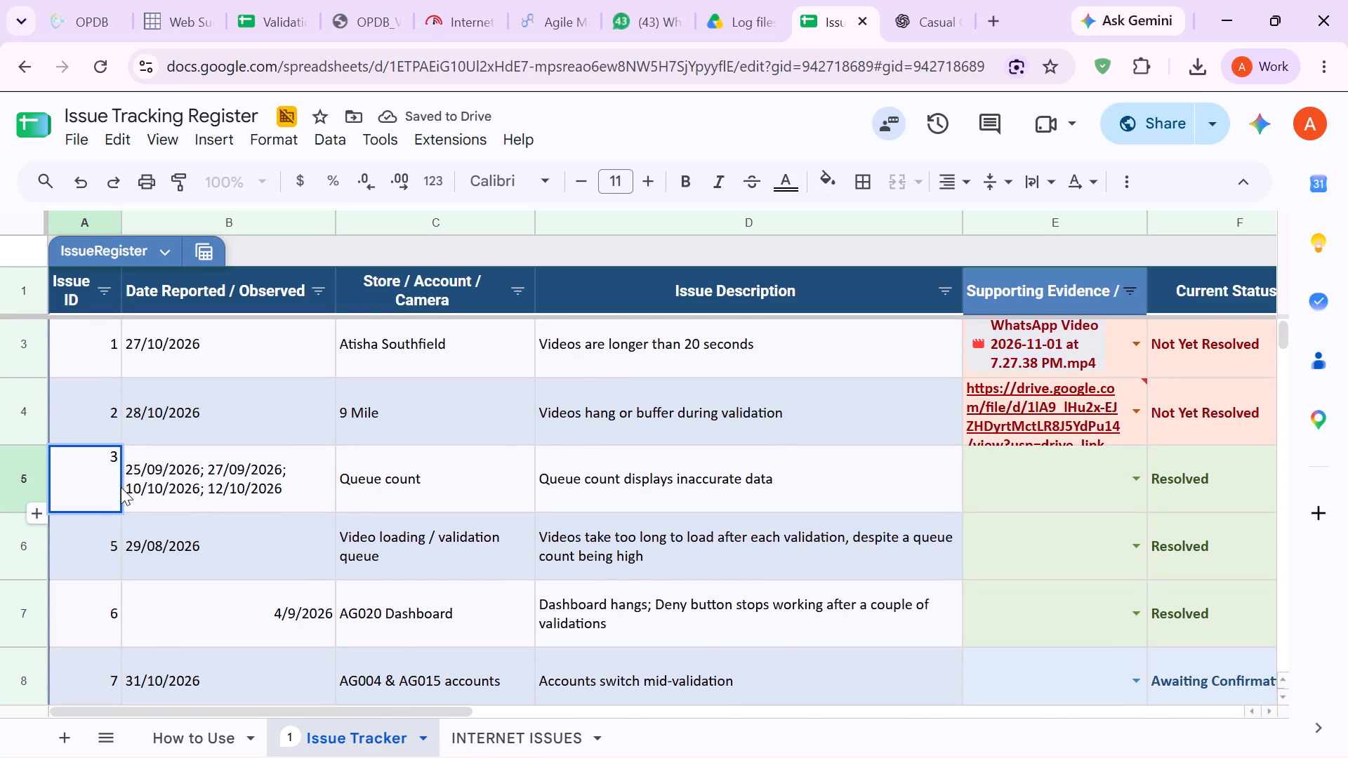
{"action": "key", "text": "BackSpace"}
{"action": "key", "text": "4"}
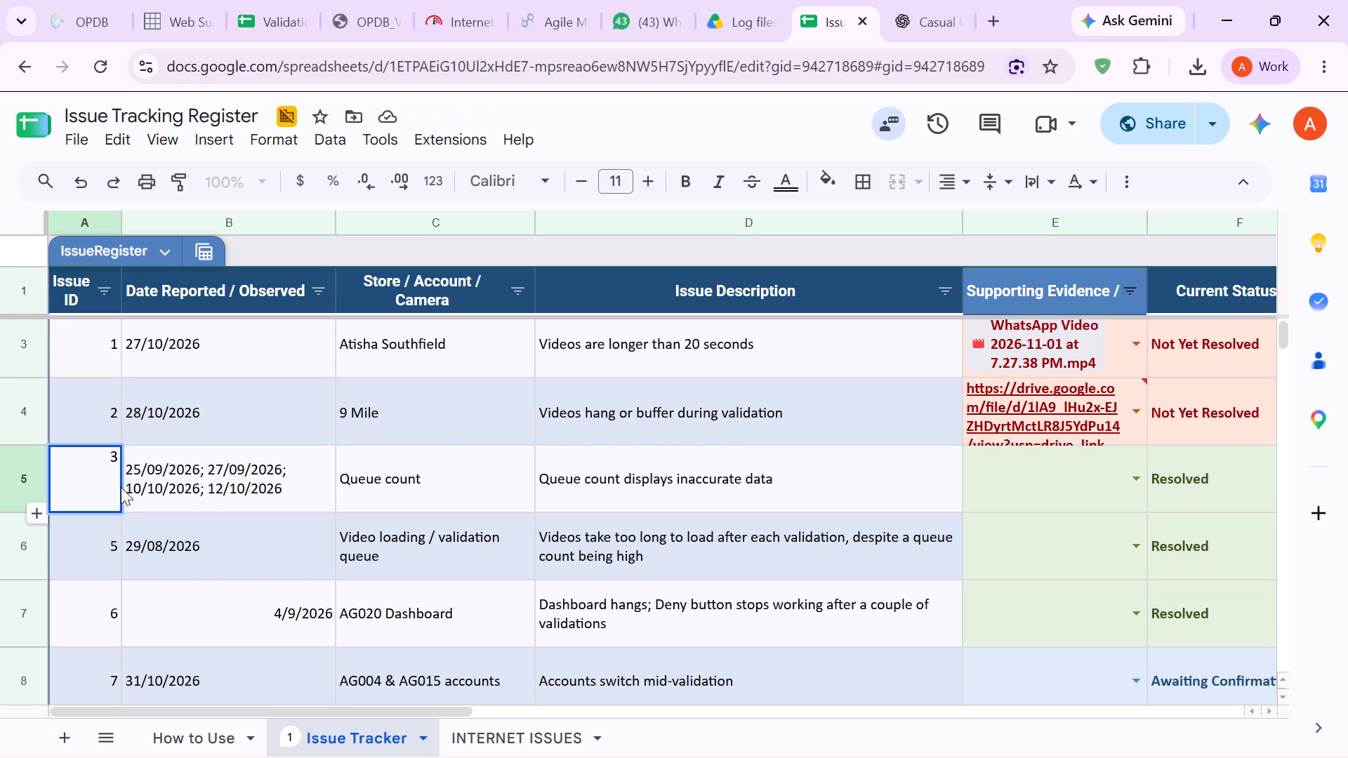
{"action": "key", "text": "BackSpace"}
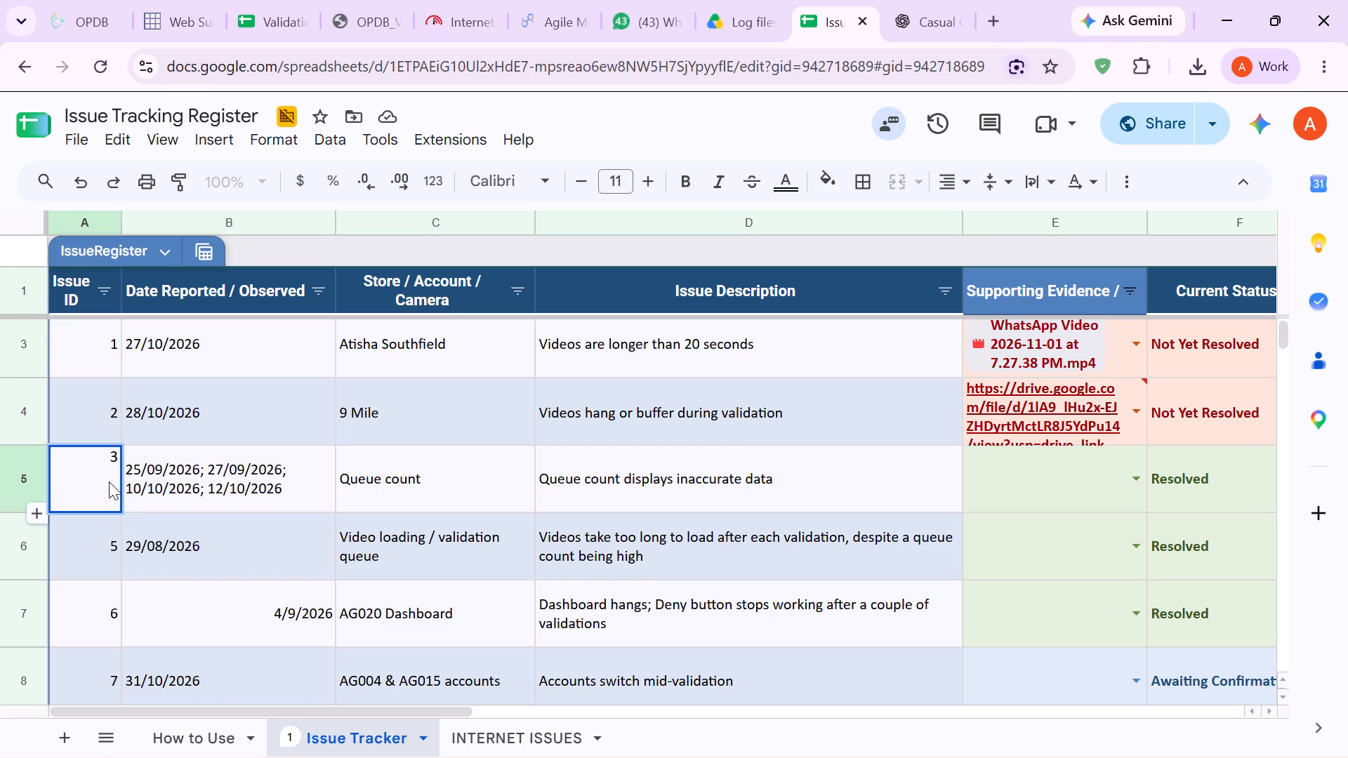
{"action": "double_click", "coordinate": [109, 481]}
{"action": "double_click", "coordinate": [111, 458]}
{"action": "key", "text": "BackSpace"}
{"action": "key", "text": "4"}
{"action": "key", "text": "Return"}
Set the Issue ID of the 9 Mile row to 3 and the Atisha Southfield row to 2.
{"action": "scroll", "coordinate": [111, 458], "scroll_direction": "up", "scroll_amount": 1}
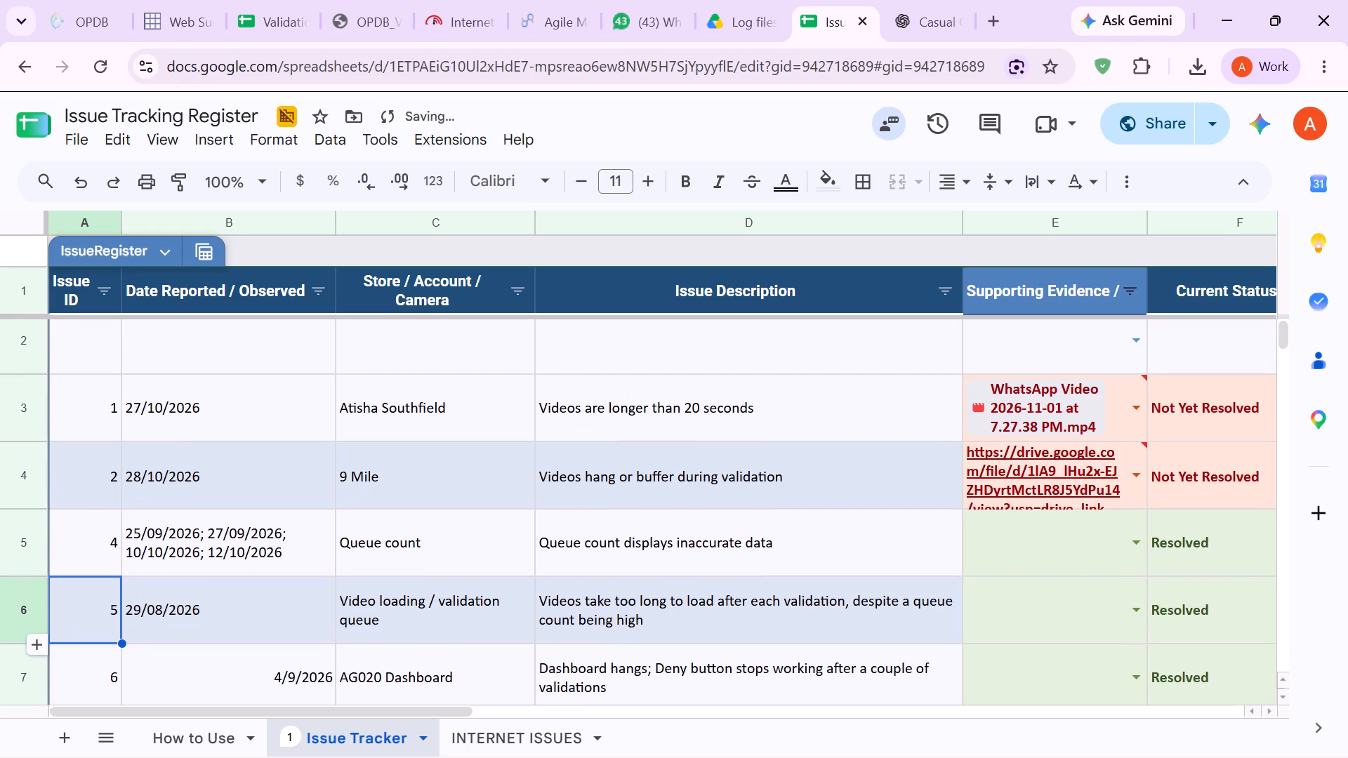
{"action": "triple_click", "coordinate": [117, 487]}
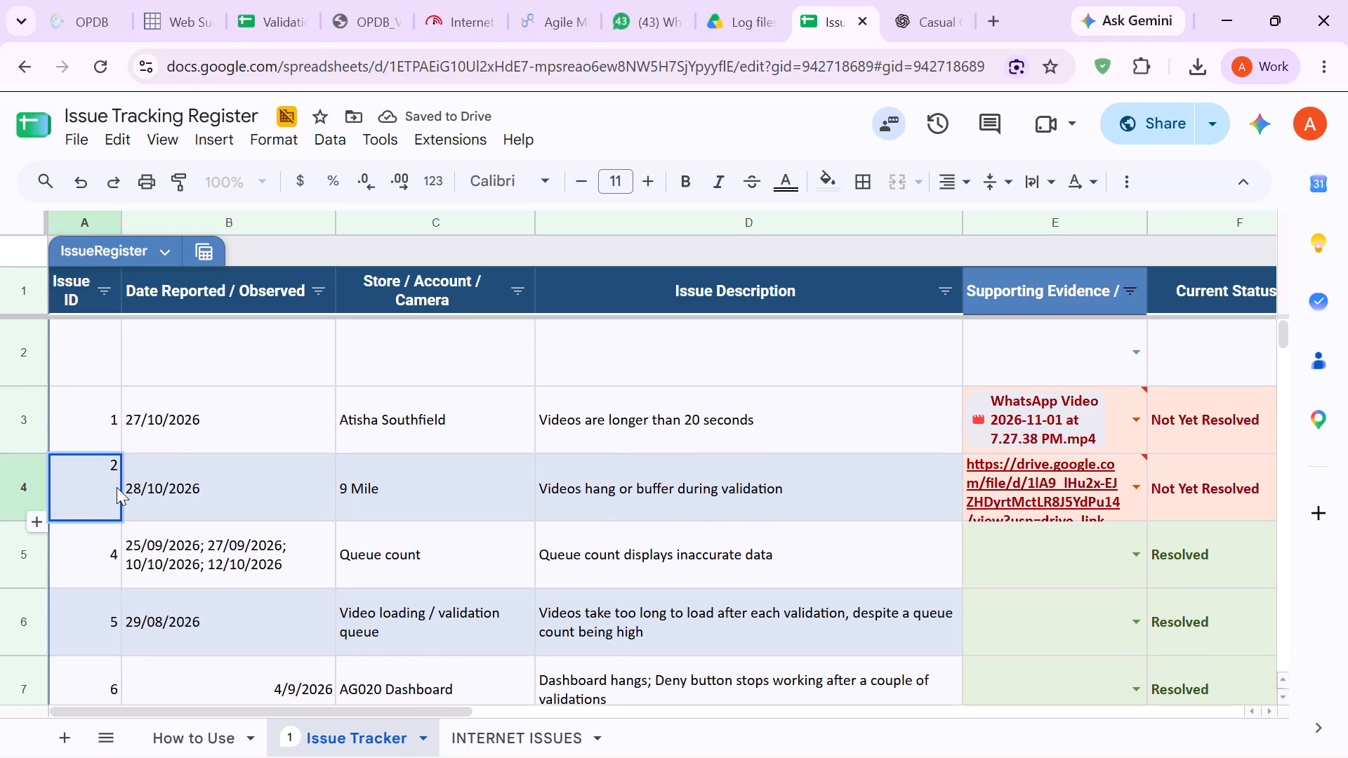
{"action": "key", "text": "BackSpace"}
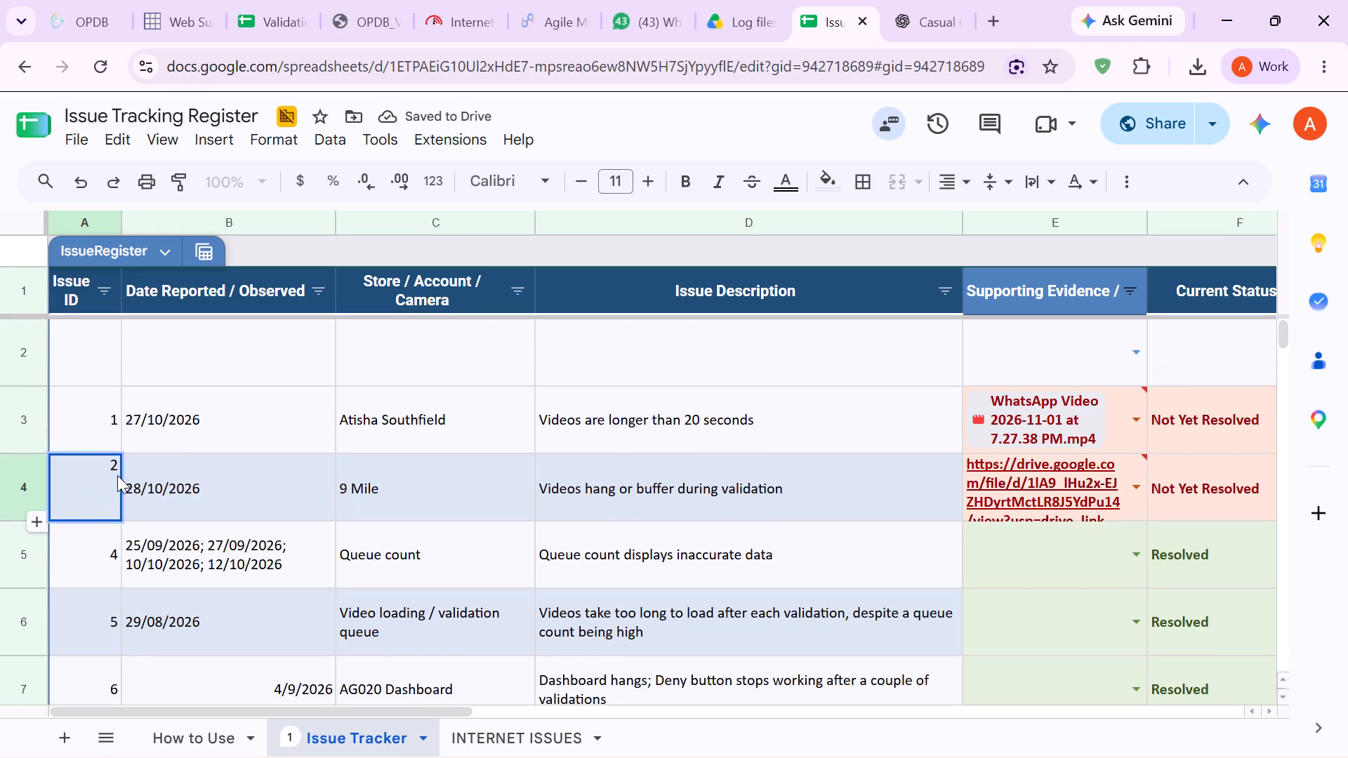
{"action": "double_click", "coordinate": [117, 475]}
{"action": "double_click", "coordinate": [114, 472]}
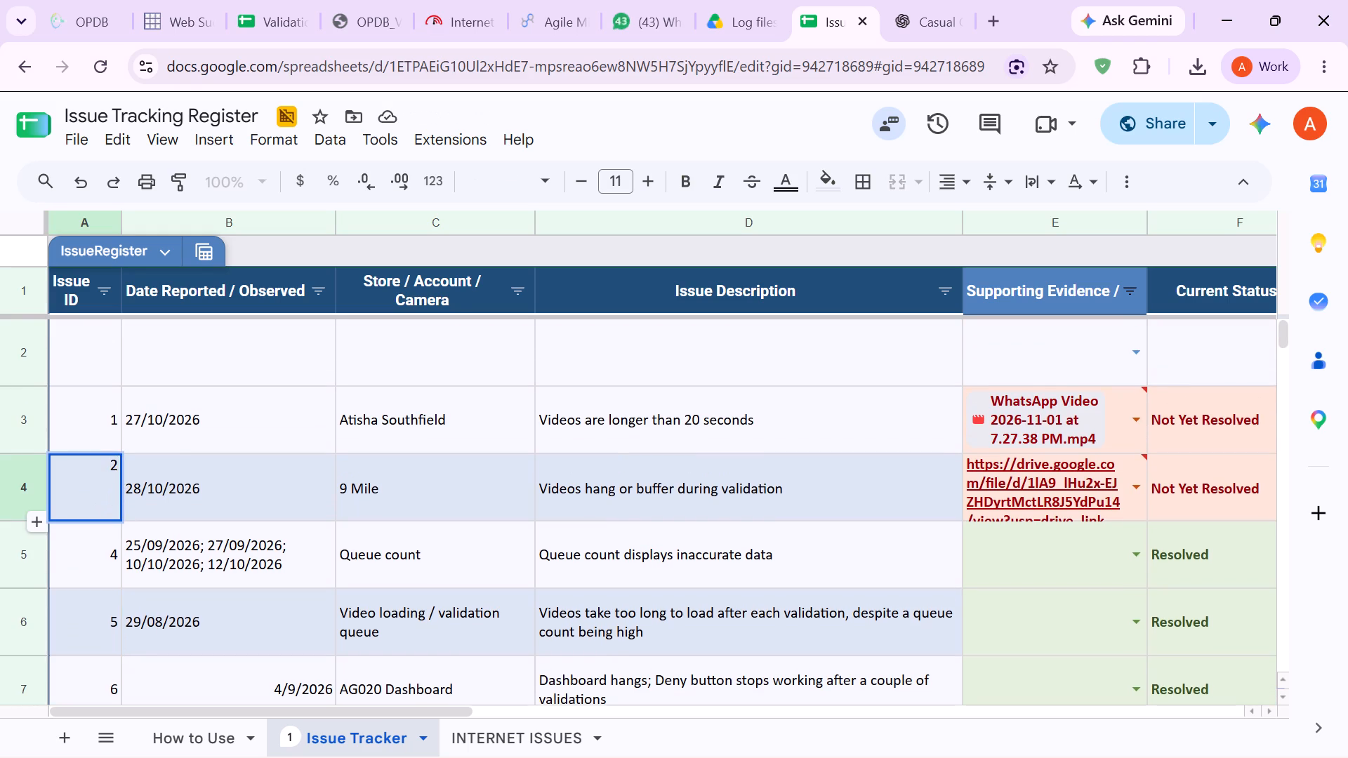
{"action": "key", "text": "BackSpace"}
{"action": "key", "text": "3"}
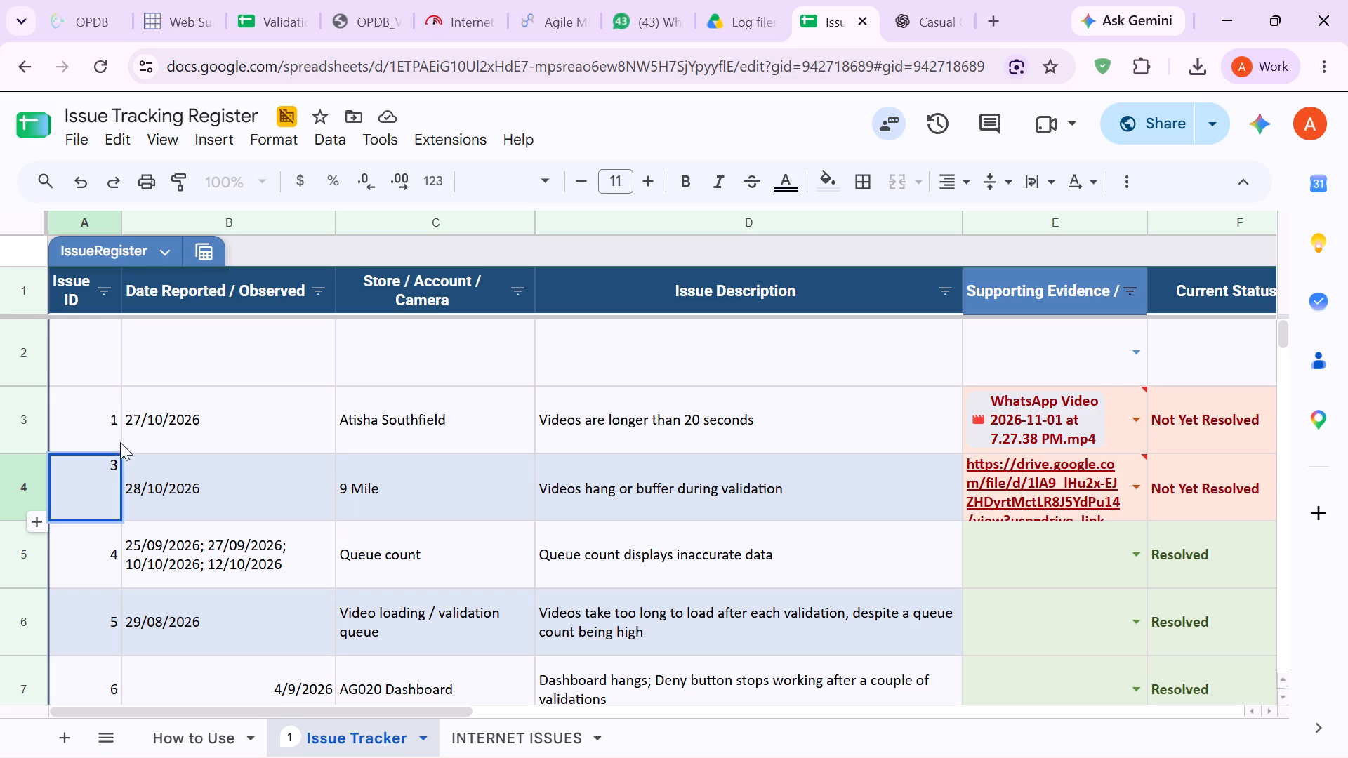
{"action": "double_click", "coordinate": [114, 414]}
{"action": "key", "text": "BackSpace"}
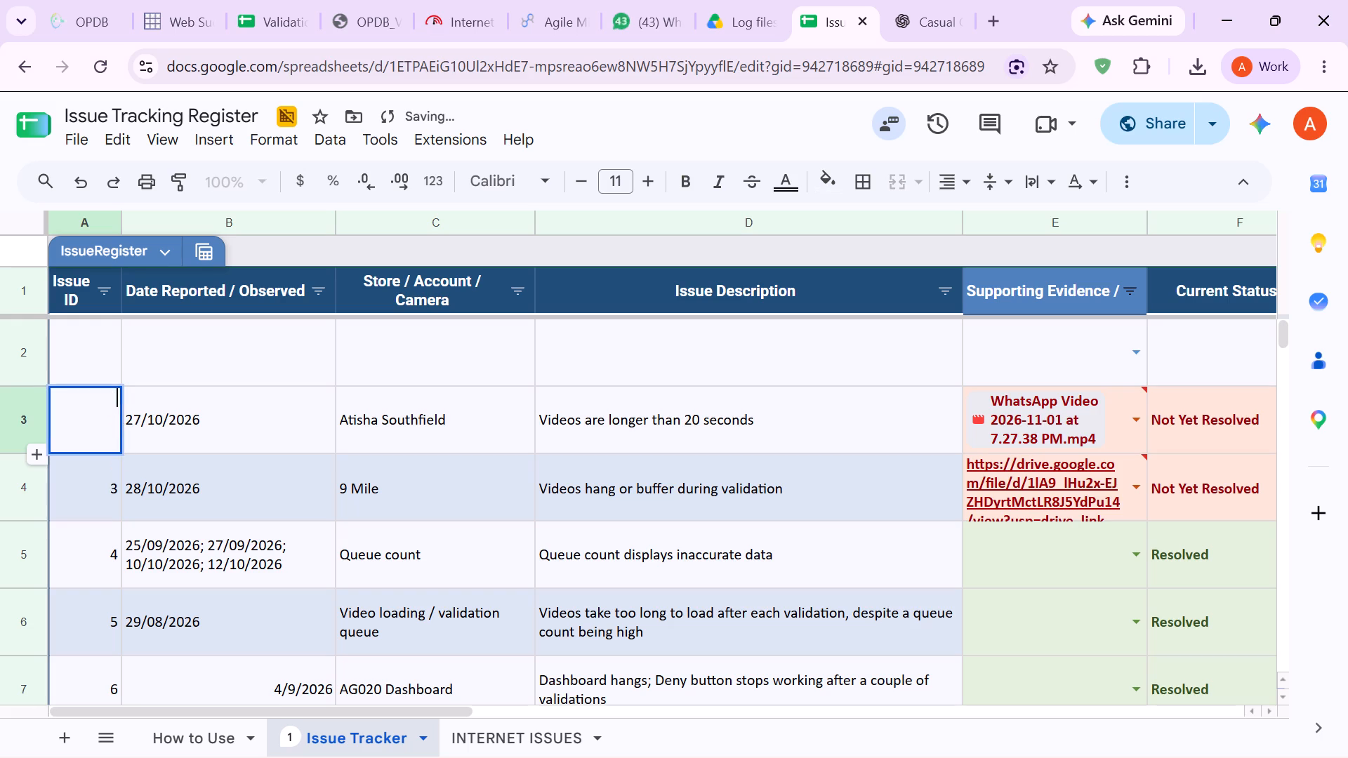
{"action": "key", "text": "2"}
{"action": "key", "text": "Return"}
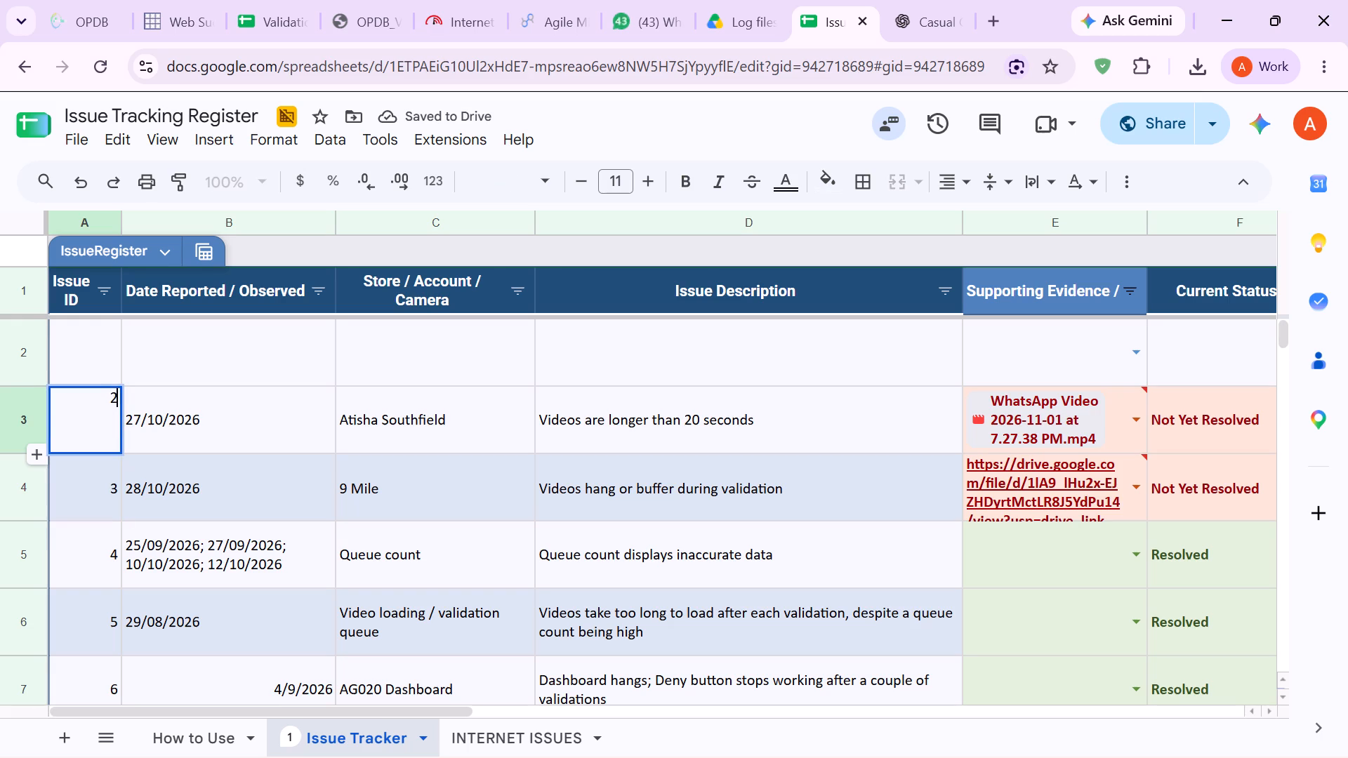
Enter Issue ID 1 in the blank first issue row.
{"action": "left_click", "coordinate": [101, 349]}
{"action": "key", "text": "1"}
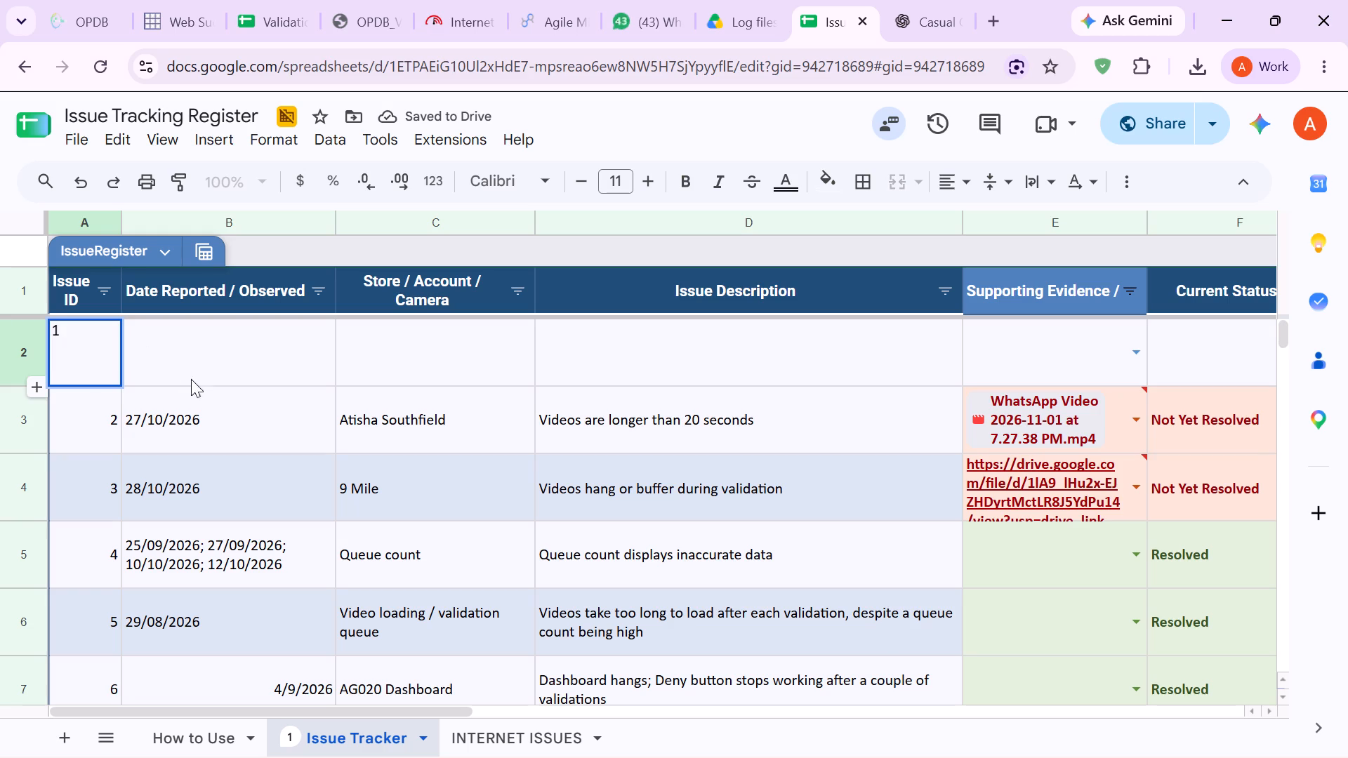
Enter 1/11/2026 as the Date Reported / Observed for issue 1.
{"action": "left_click", "coordinate": [209, 372]}
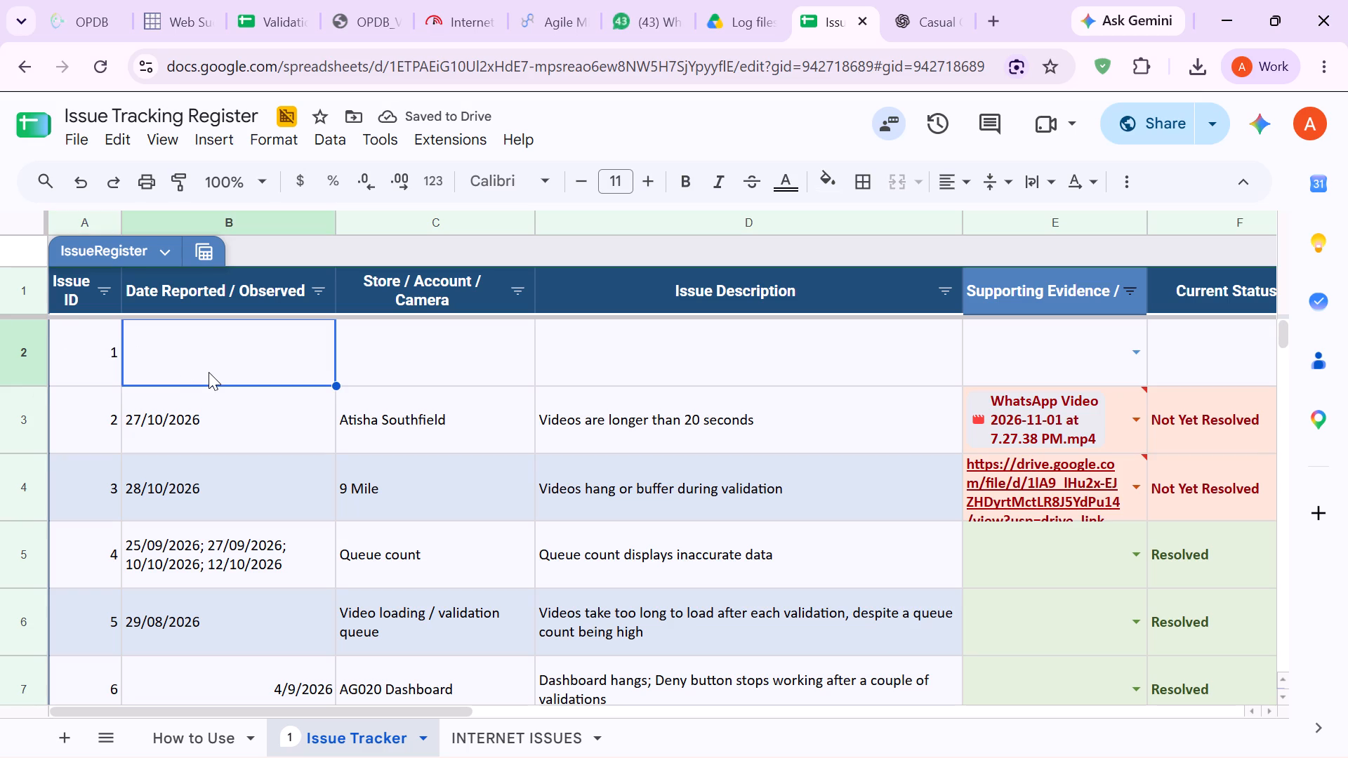
{"action": "key", "text": "1"}
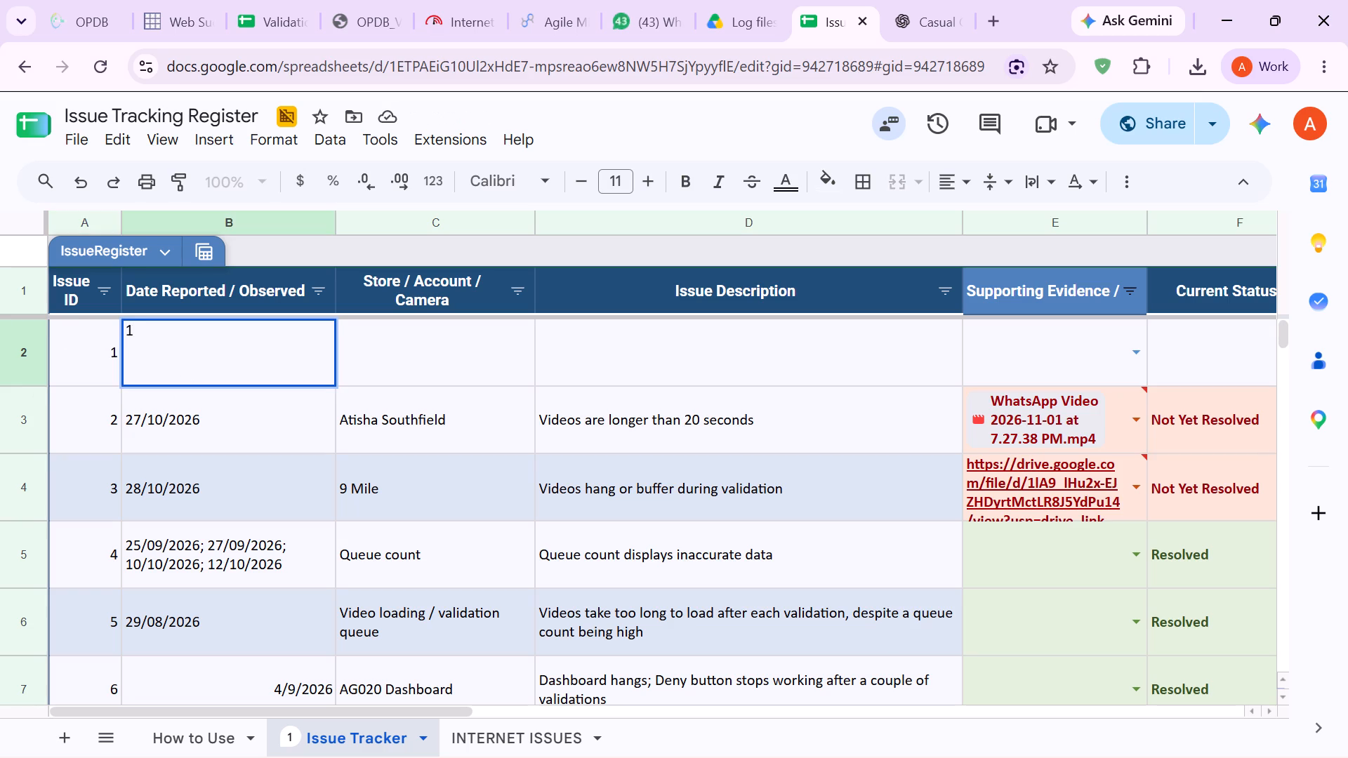
{"action": "key", "text": "shift+question"}
{"action": "key", "text": "BackSpace"}
{"action": "key", "text": "shift+question"}
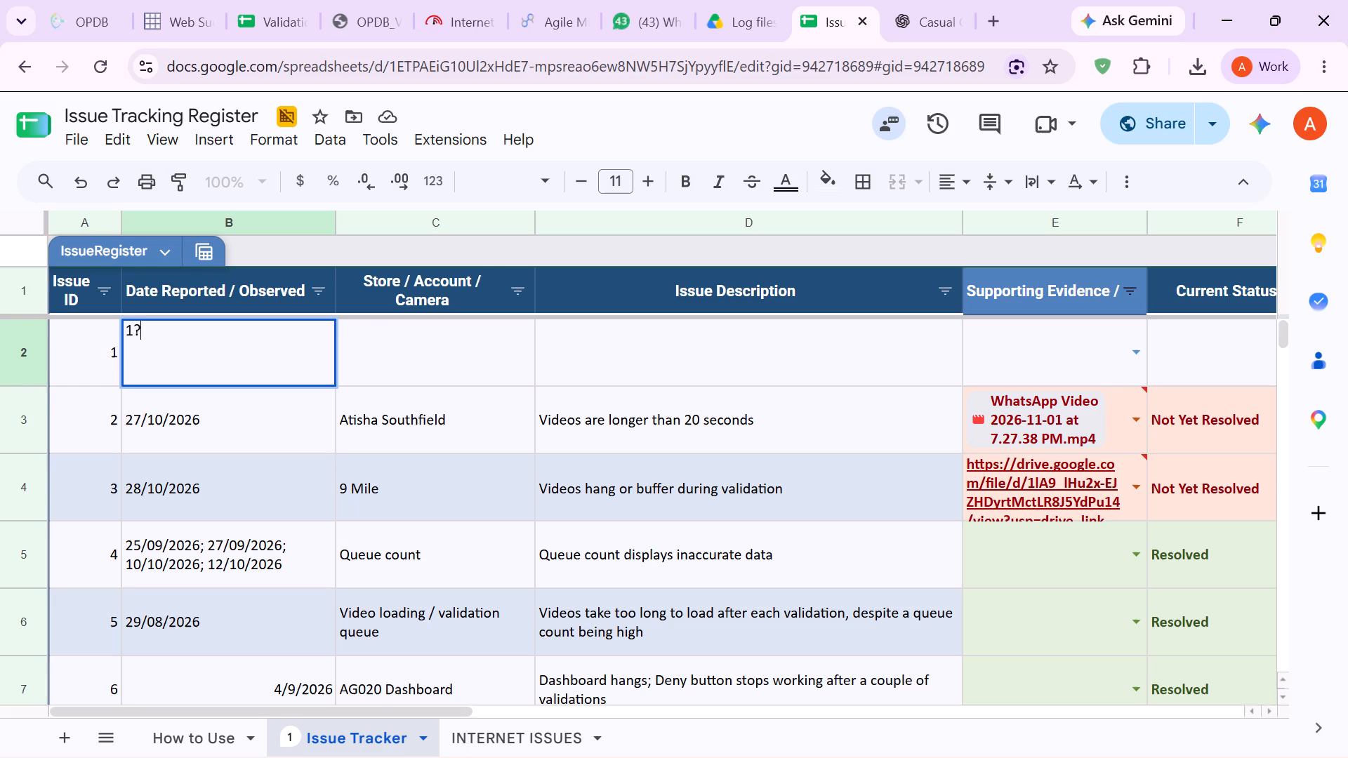
{"action": "key", "text": "BackSpace"}
{"action": "key", "text": "shift+greater"}
{"action": "key", "text": "BackSpace"}
{"action": "key", "text": "shift+bar"}
{"action": "key", "text": "BackSpace"}
{"action": "key", "text": "backslash"}
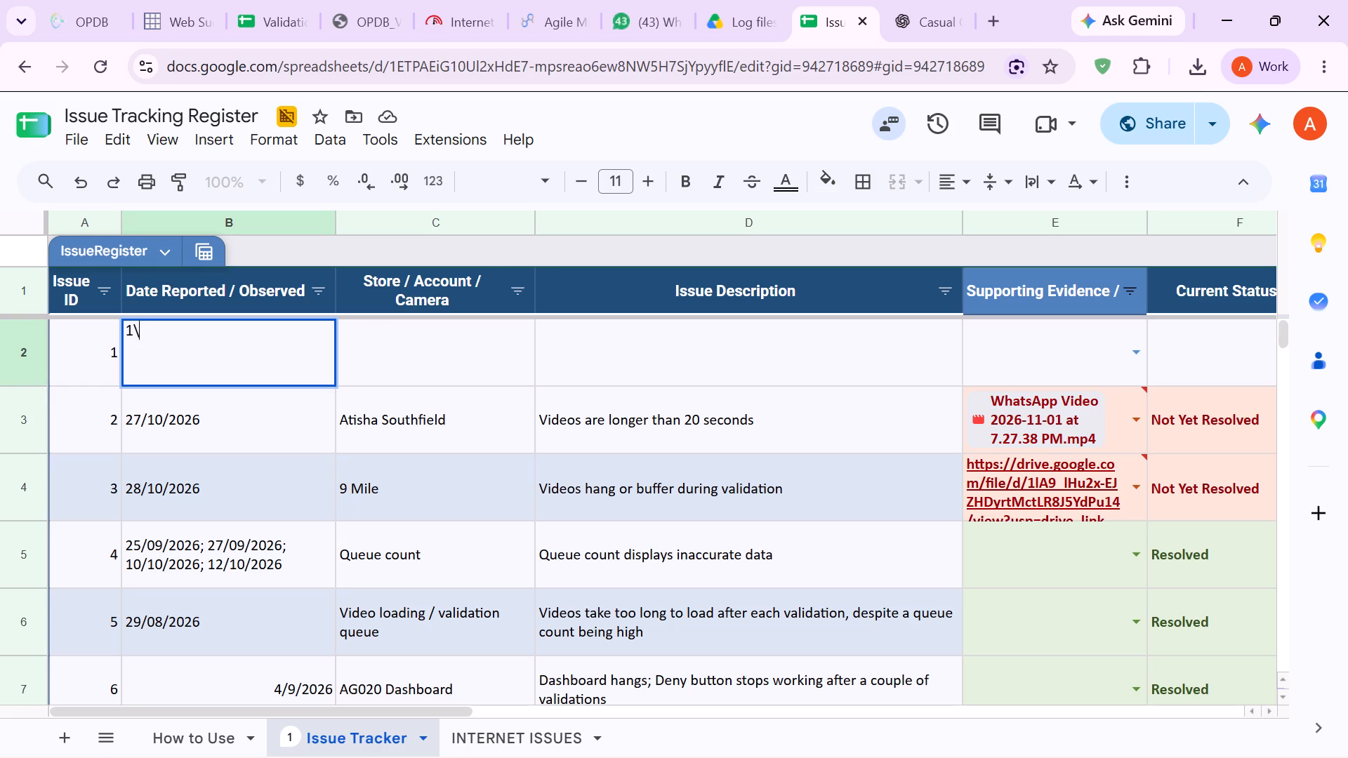
{"action": "key", "text": "Delete"}
{"action": "key", "text": "BackSpace"}
{"action": "key", "text": "slash"}
{"action": "type", "text": "11"}
{"action": "type", "text": "/2026"}
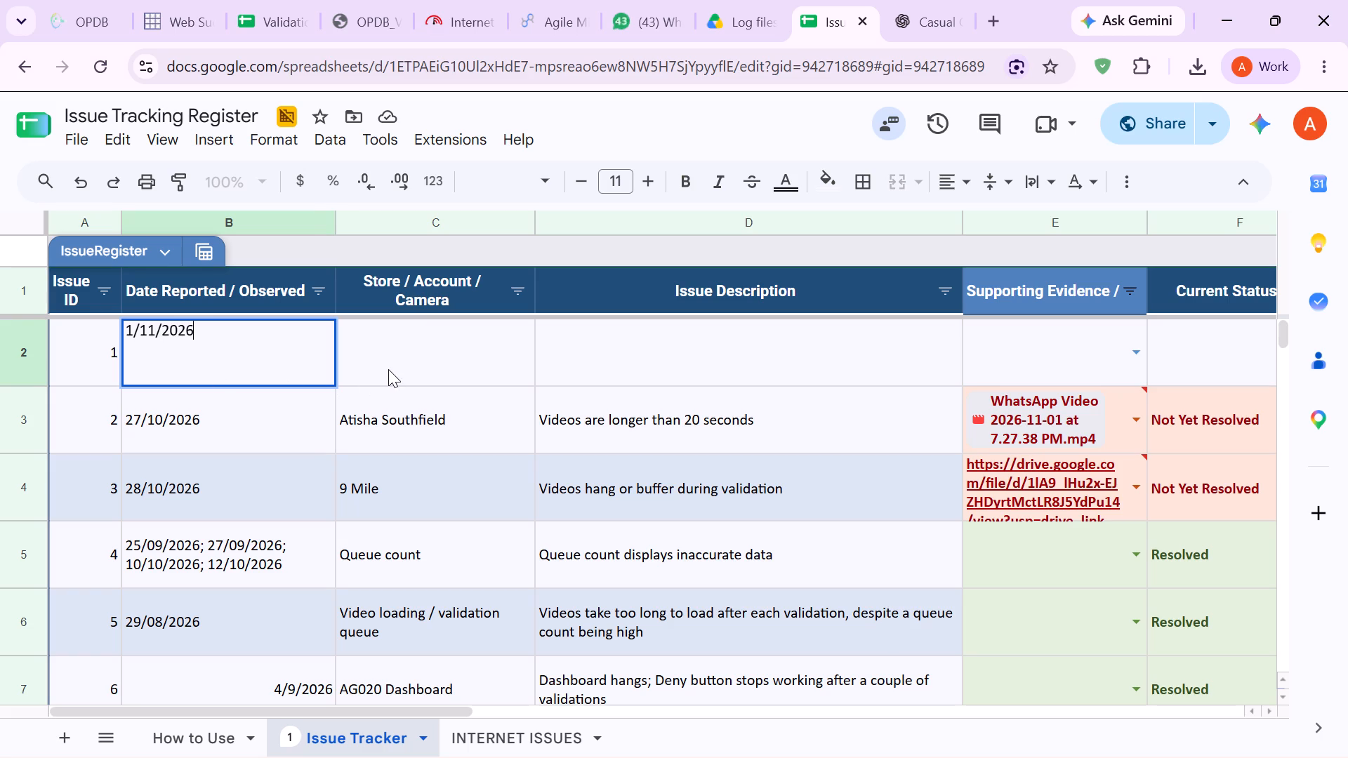
Fill the Store / Account / Camera cell of issue 1 with "Delayed and lagging videos".
{"action": "left_click", "coordinate": [388, 369]}
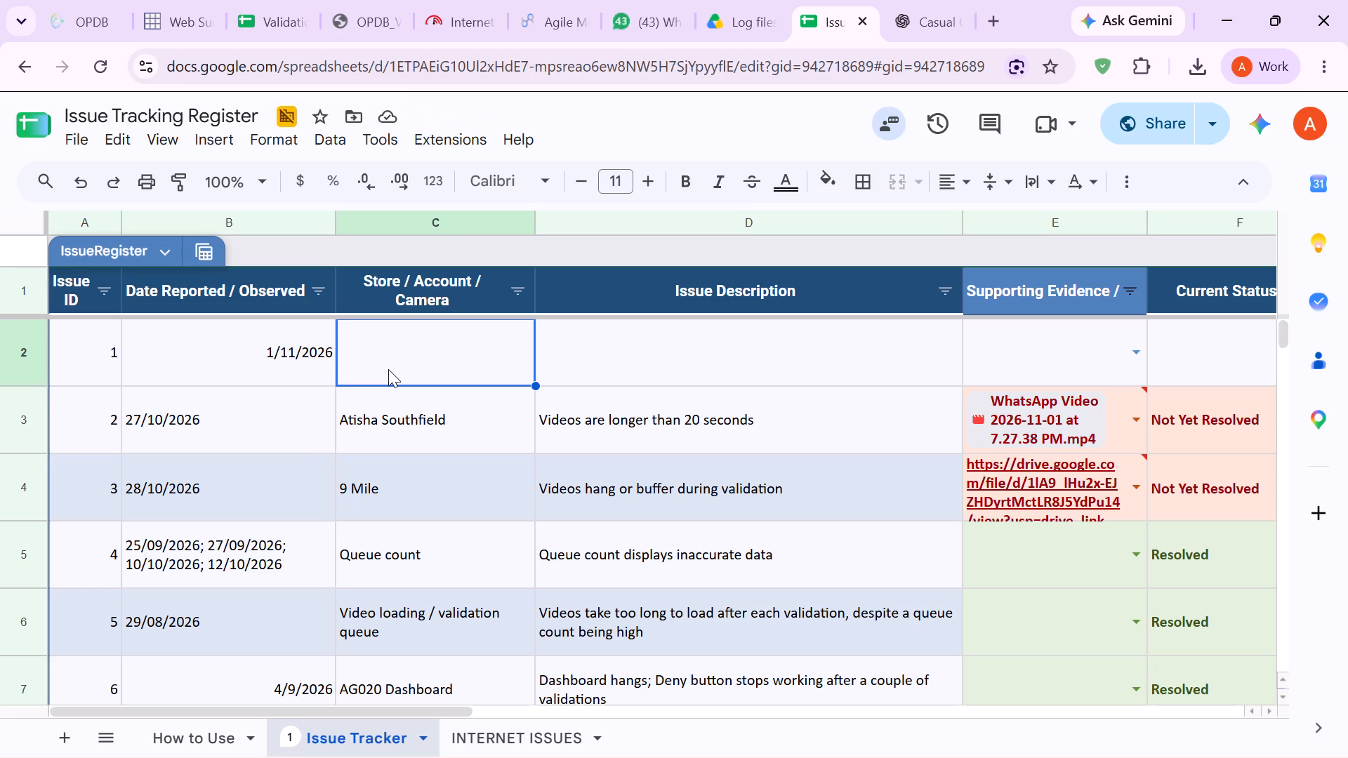
{"action": "key", "text": "9"}
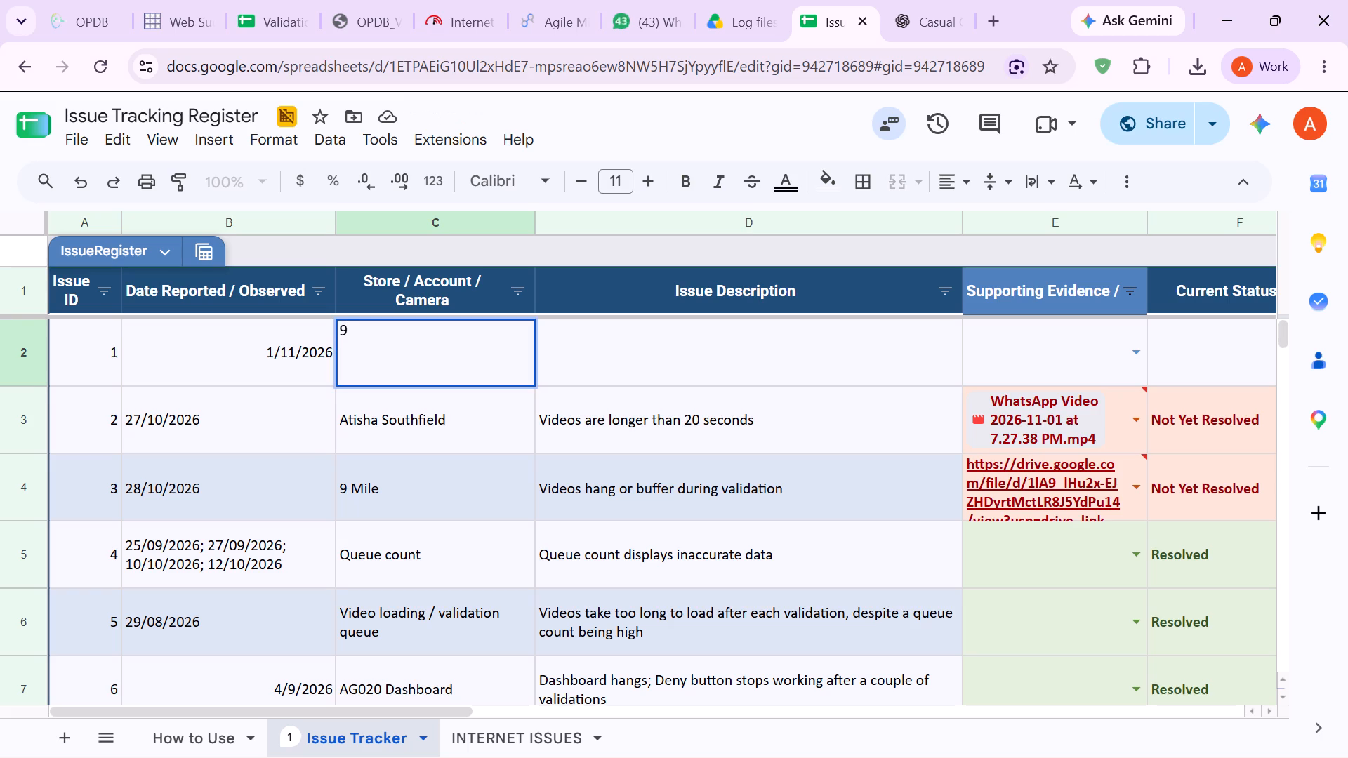
{"action": "key", "text": "space"}
{"action": "key", "text": "BackSpace"}
{"action": "key", "text": "BackSpace"}
{"action": "key", "text": "l"}
{"action": "type", "text": "agging"}
{"action": "key", "text": "space"}
{"action": "type", "text": "vi"}
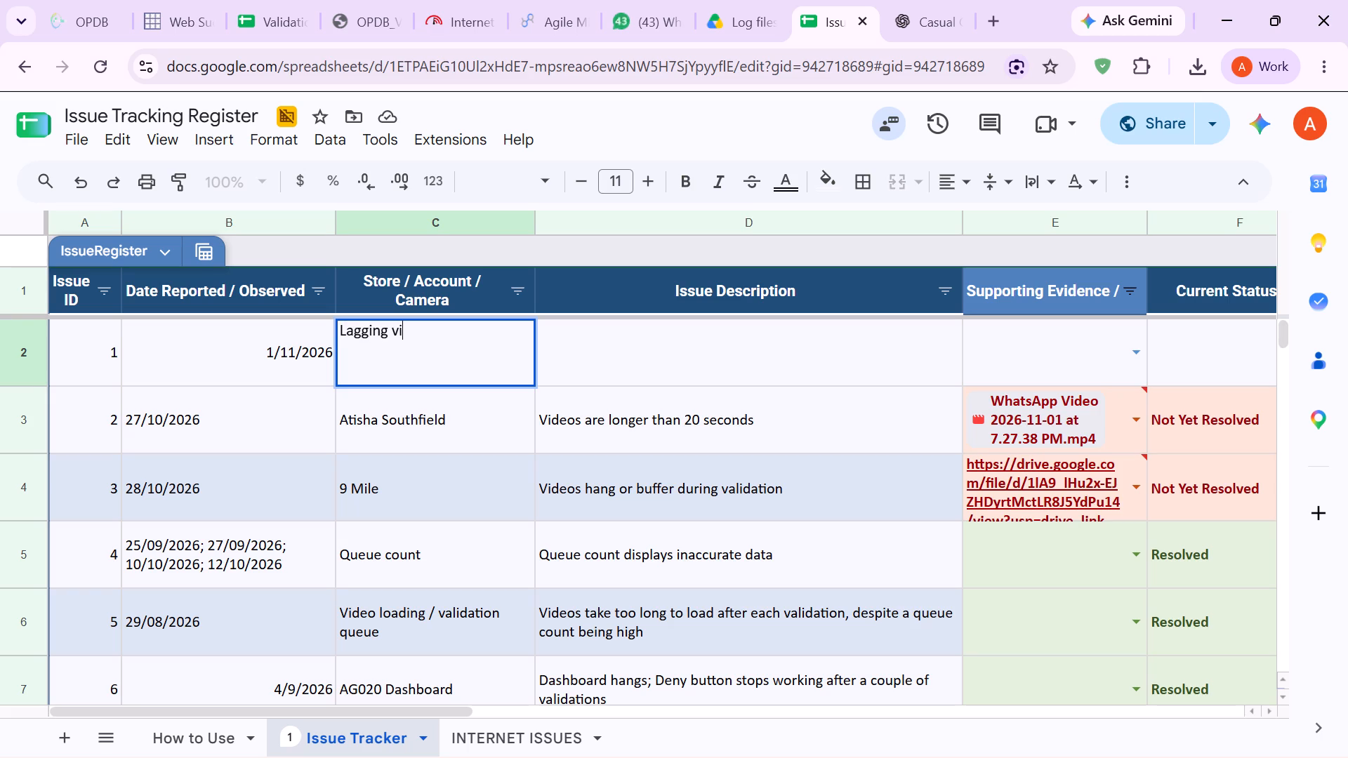
{"action": "key", "text": "BackSpace"}
{"action": "key", "text": "BackSpace"}
{"action": "key", "text": "BackSpace"}
{"action": "key", "text": "BackSpace"}
{"action": "key", "text": "BackSpace"}
{"action": "key", "text": "BackSpace"}
{"action": "key", "text": "BackSpace"}
{"action": "key", "text": "BackSpace"}
{"action": "key", "text": "BackSpace"}
{"action": "key", "text": "BackSpace"}
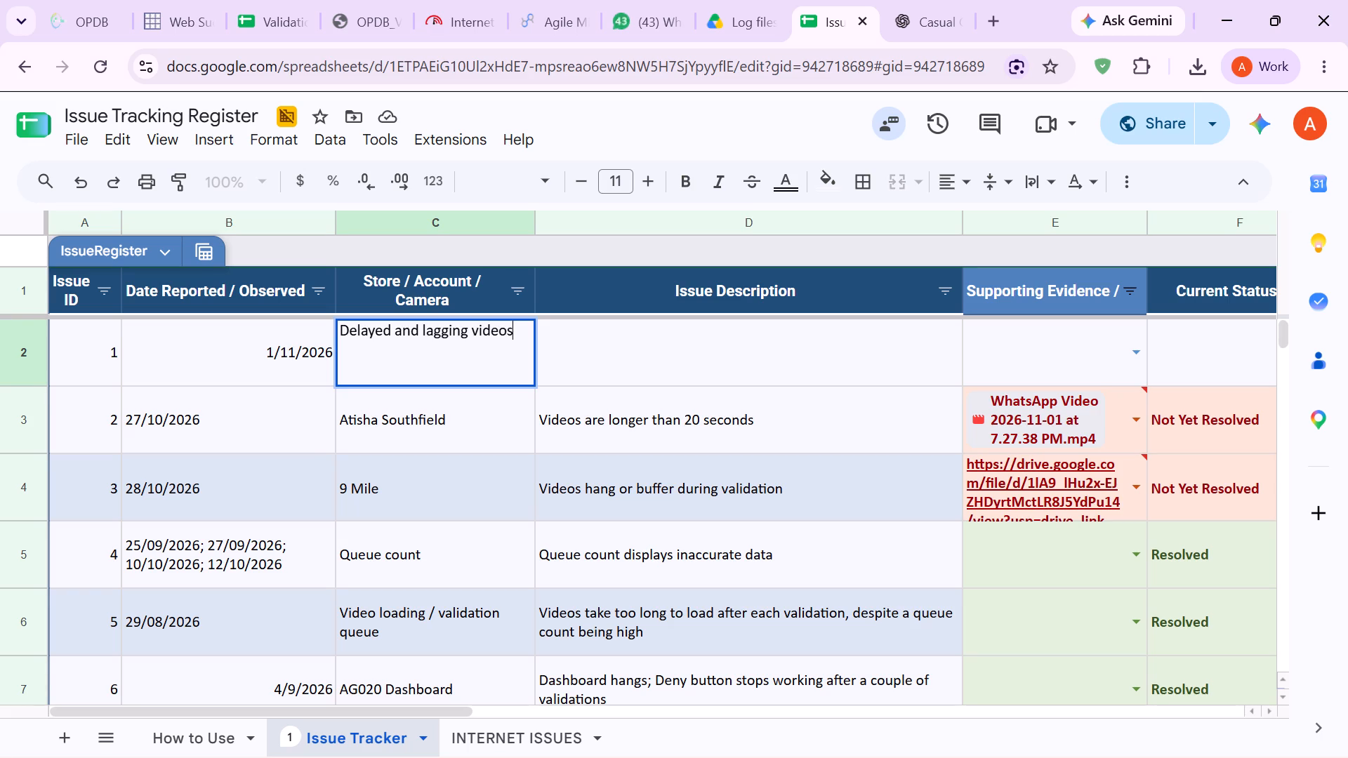
Enter the Issue Description for issue 1: "Videos are delaying before they start and also lagging across different stores".
{"action": "left_click", "coordinate": [577, 366]}
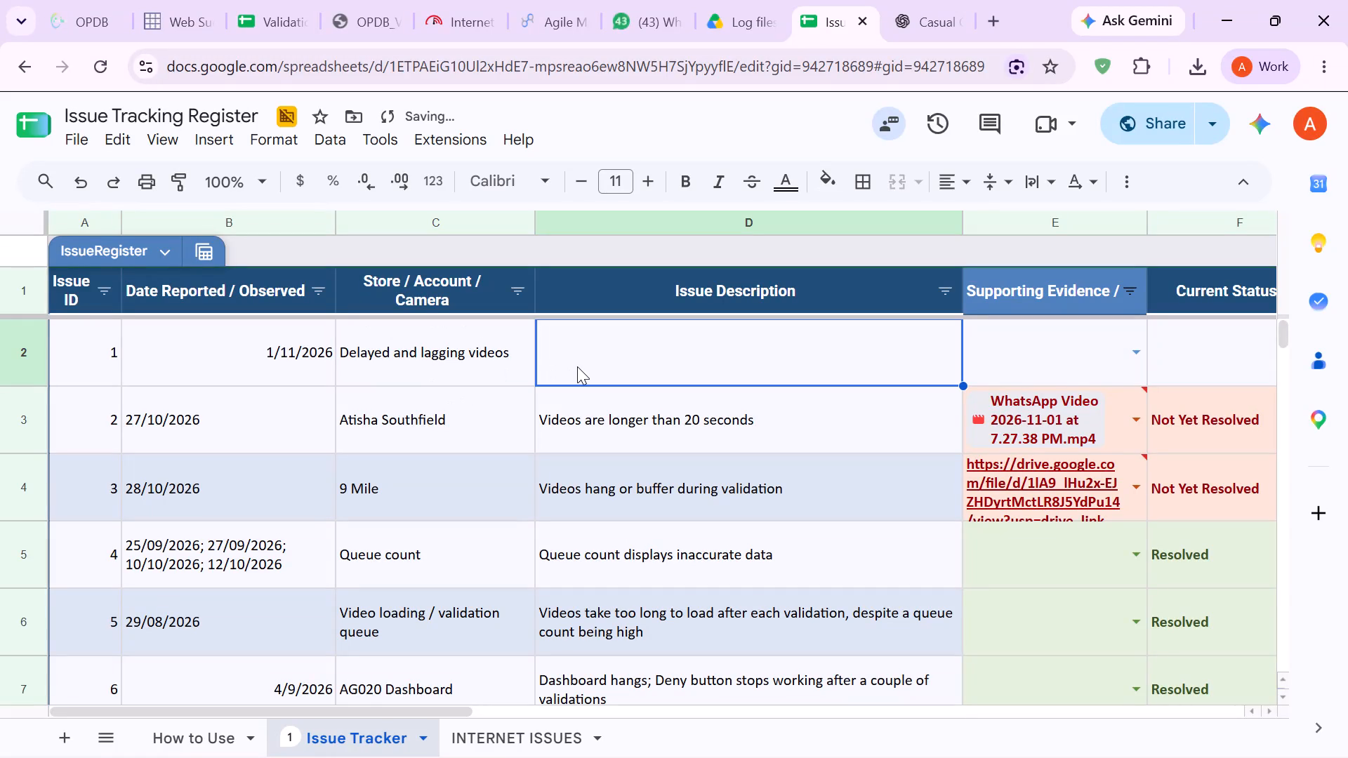
{"action": "key", "text": "v"}
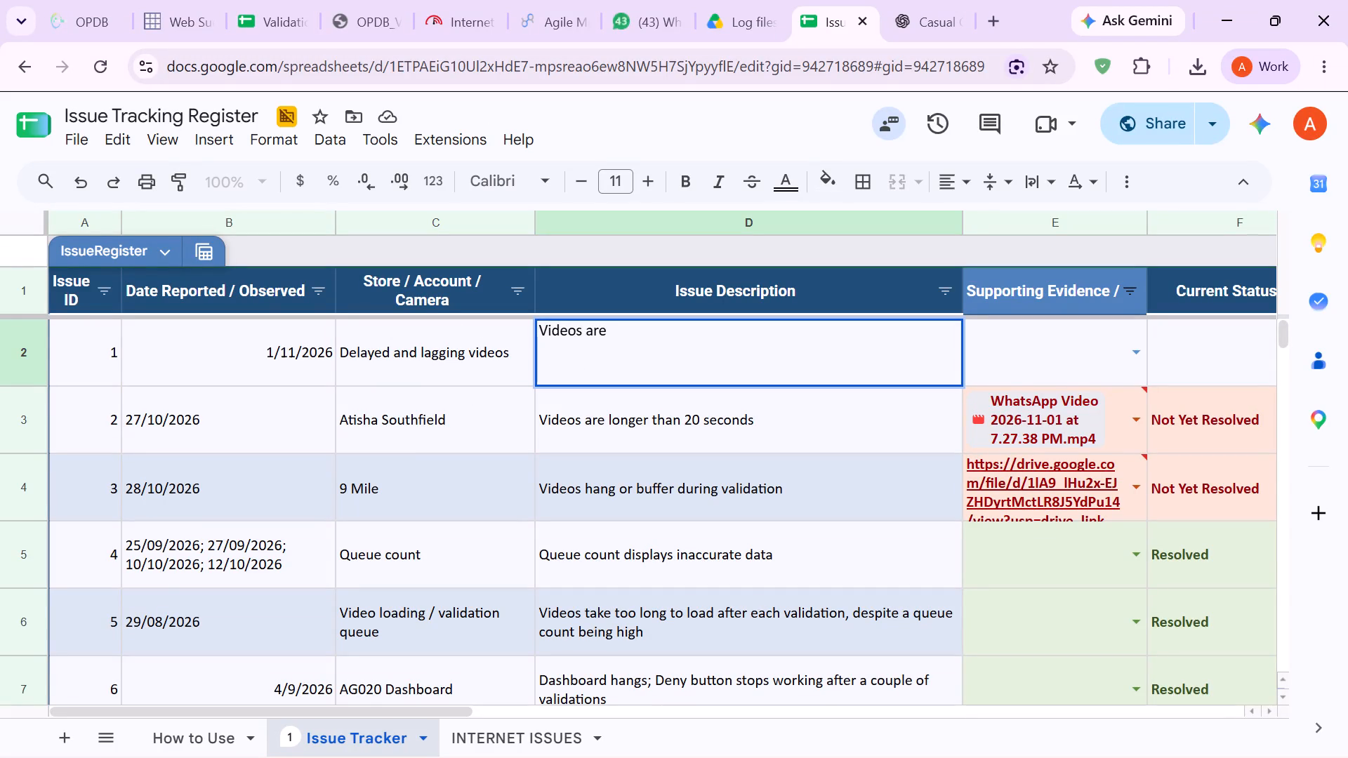
{"action": "type", "text": "laggi"}
{"action": "type", "text": "ng more"}
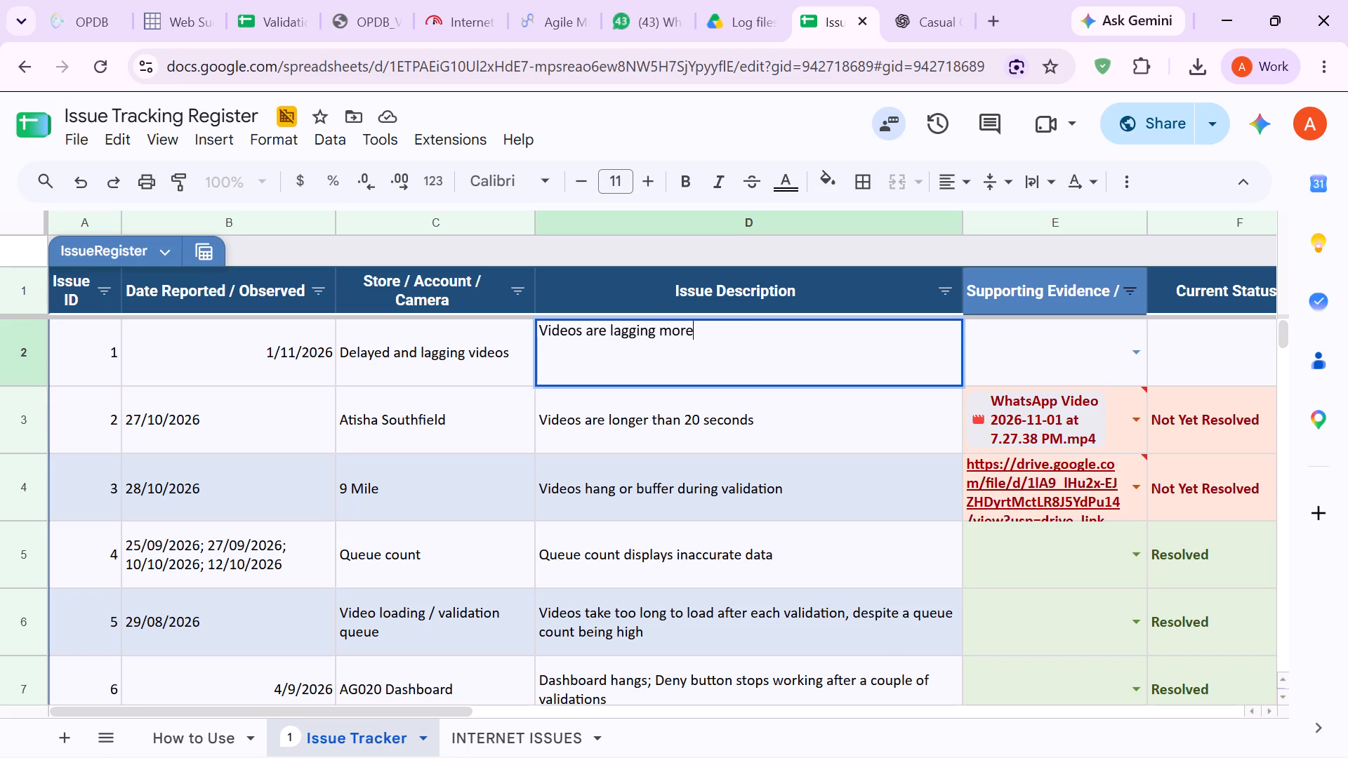
{"action": "key", "text": "BackSpace"}
{"action": "key", "text": "BackSpace"}
{"action": "key", "text": "BackSpace"}
{"action": "key", "text": "BackSpace"}
{"action": "key", "text": "BackSpace"}
{"action": "key", "text": "BackSpace"}
{"action": "key", "text": "BackSpace"}
{"action": "key", "text": "BackSpace"}
{"action": "key", "text": "BackSpace"}
{"action": "key", "text": "BackSpace"}
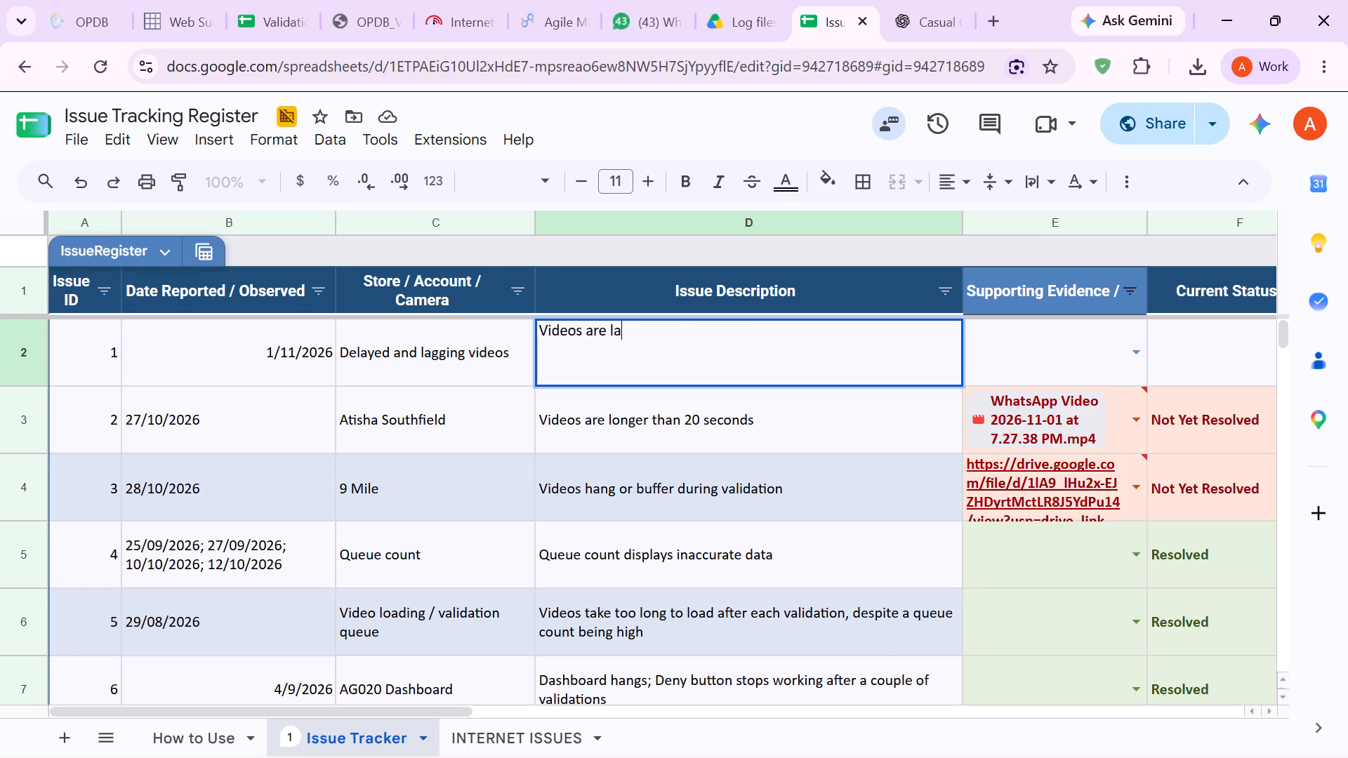
{"action": "key", "text": "BackSpace"}
{"action": "key", "text": "BackSpace"}
{"action": "type", "text": "delaying"}
{"action": "key", "text": "space"}
{"action": "type", "text": "be"}
{"action": "type", "text": "fore they start"}
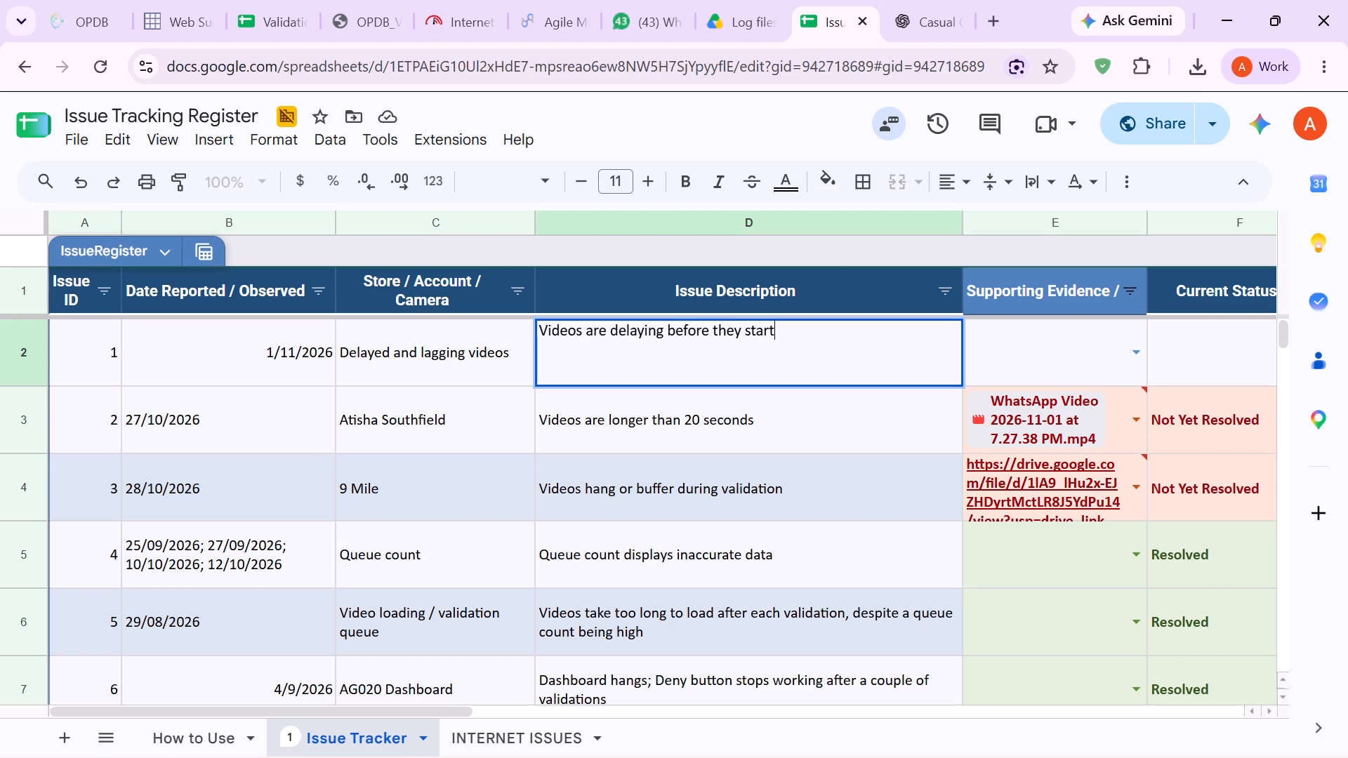
{"action": "key", "text": "space"}
{"action": "type", "text": "and also"}
{"action": "key", "text": "space"}
{"action": "type", "text": "lagging es"}
{"action": "key", "text": "BackSpace"}
{"action": "key", "text": "BackSpace"}
{"action": "key", "text": "BackSpace"}
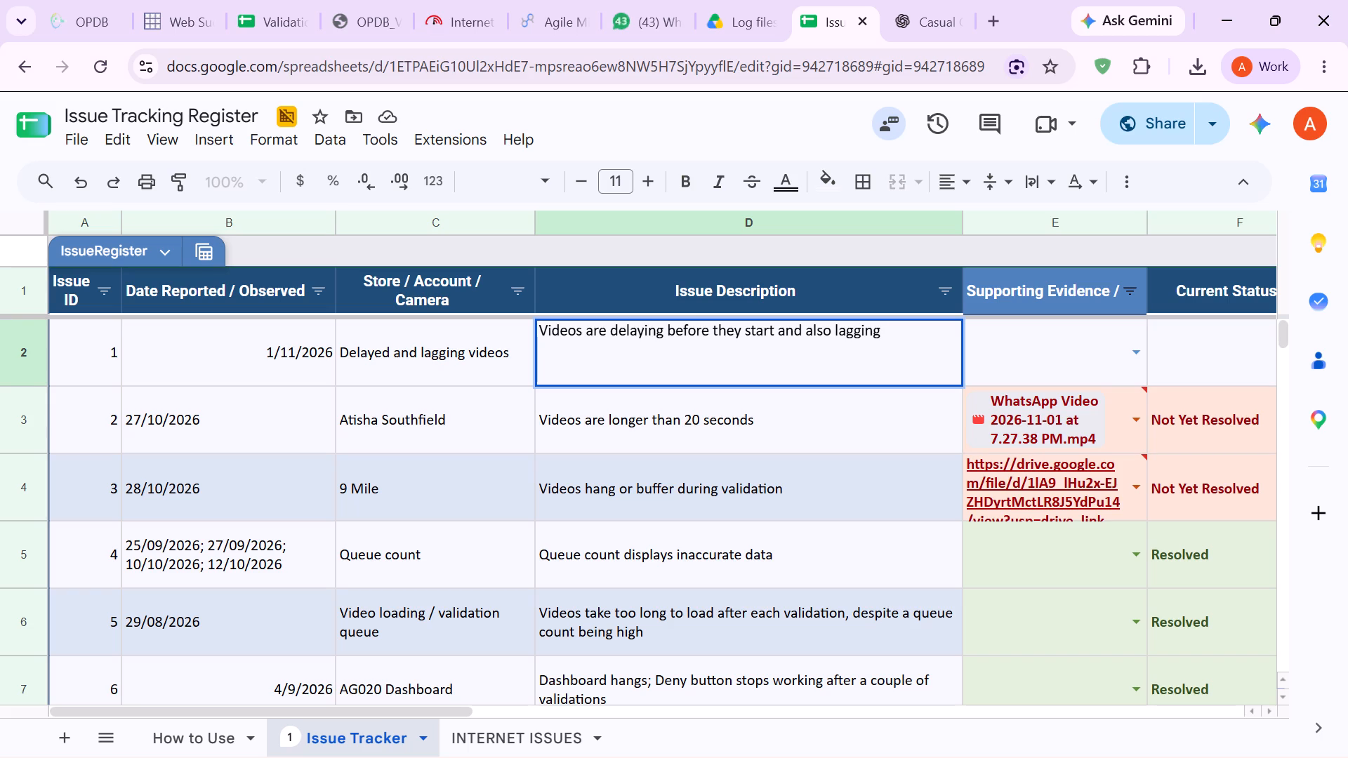
{"action": "key", "text": "space"}
{"action": "type", "text": "across different"}
{"action": "key", "text": "space"}
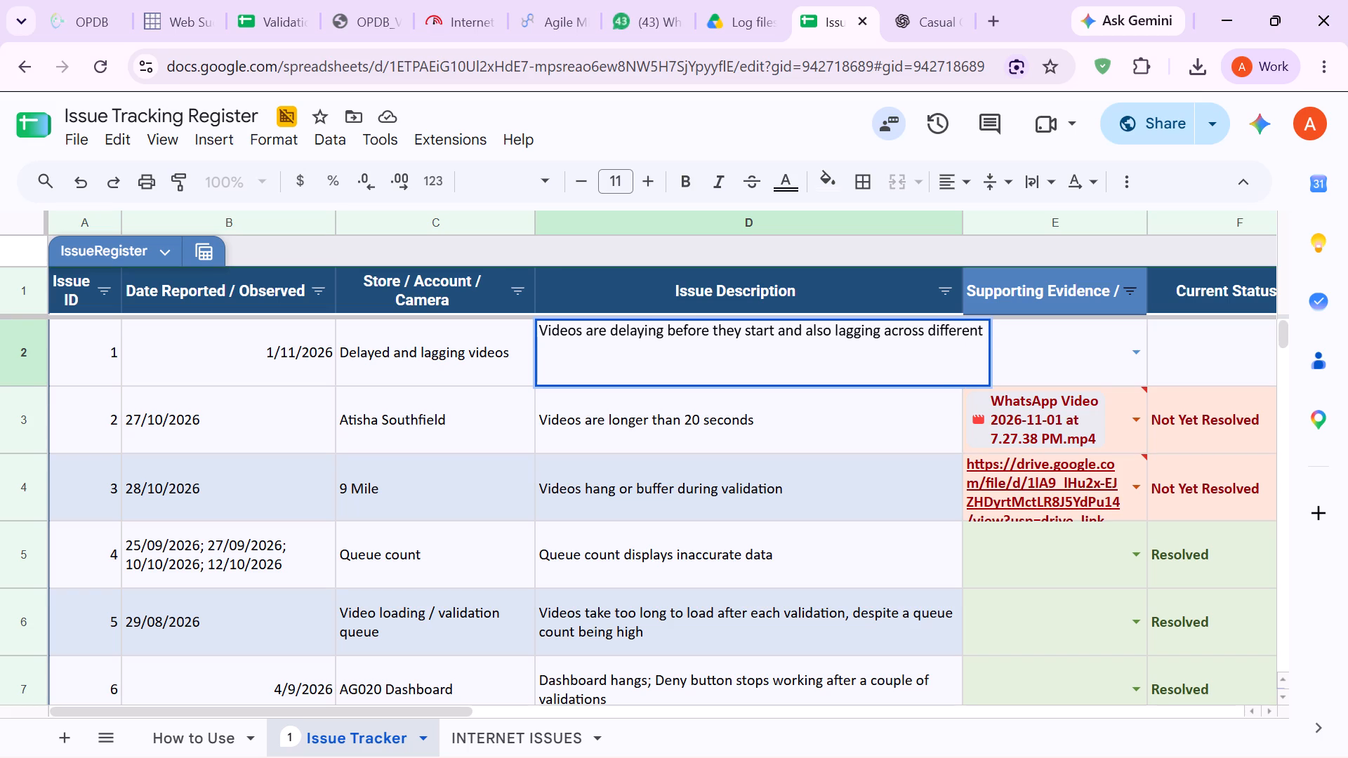
{"action": "type", "text": "stored"}
{"action": "key", "text": "BackSpace"}
{"action": "key", "text": "s"}
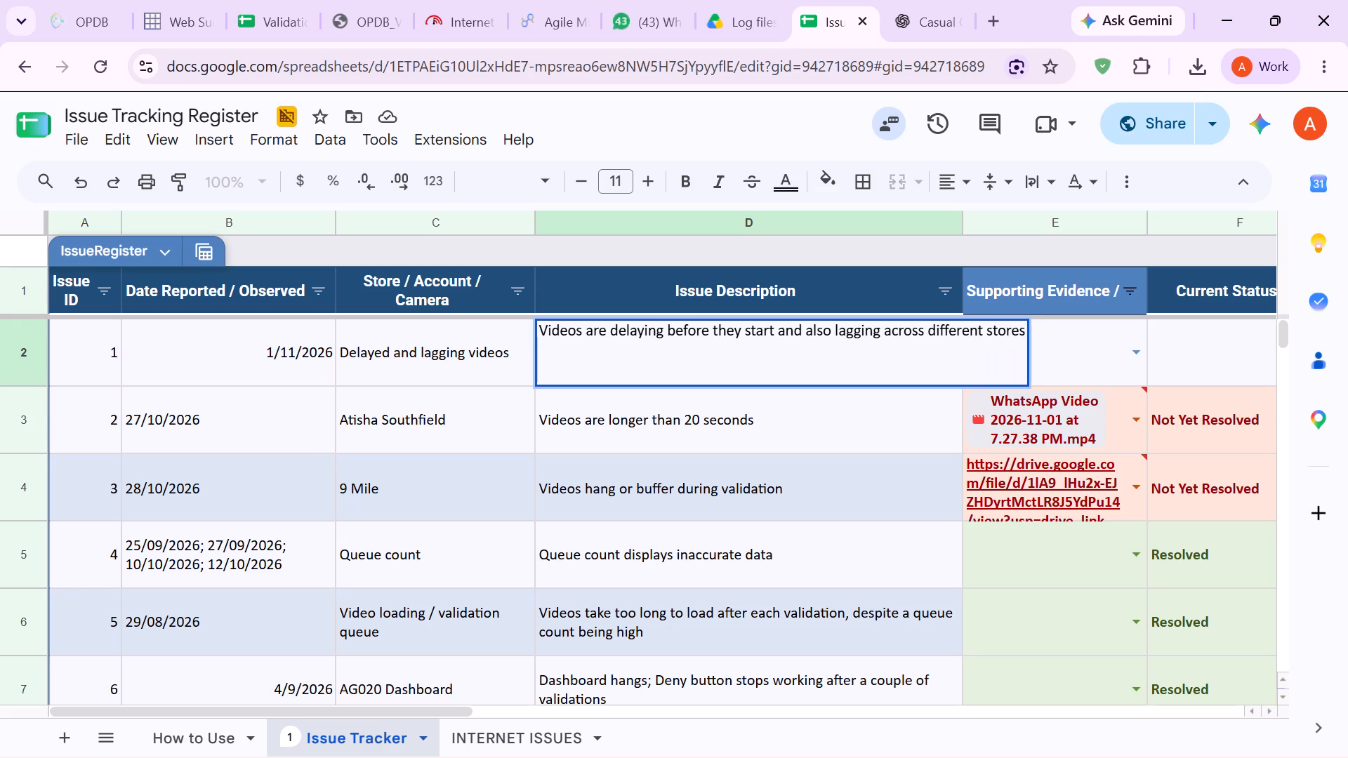
{"action": "key", "text": "Return"}
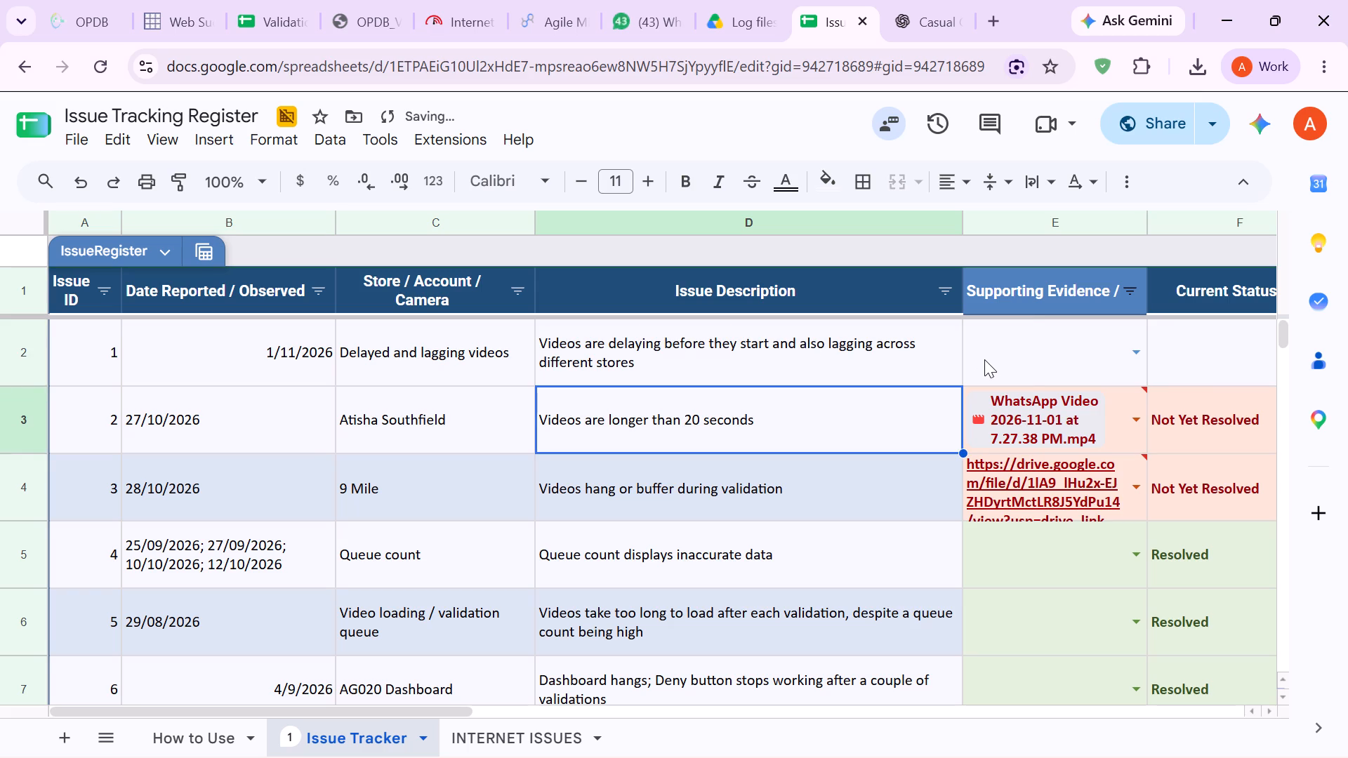
Set the Current Status of issue 1 to In Progress and its Recurring? value to Yes.
{"action": "left_click", "coordinate": [987, 361]}
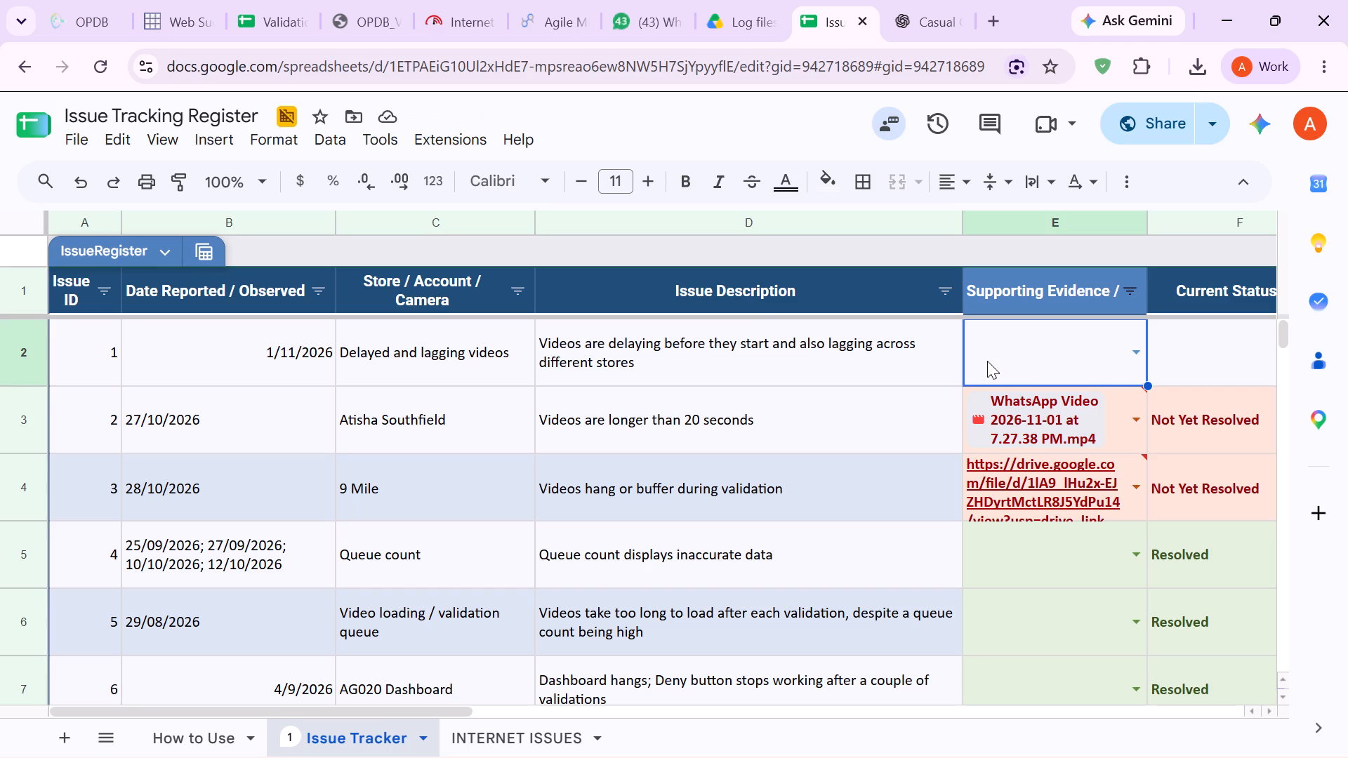
{"action": "scroll", "coordinate": [987, 361], "scroll_direction": "left", "scroll_amount": 3}
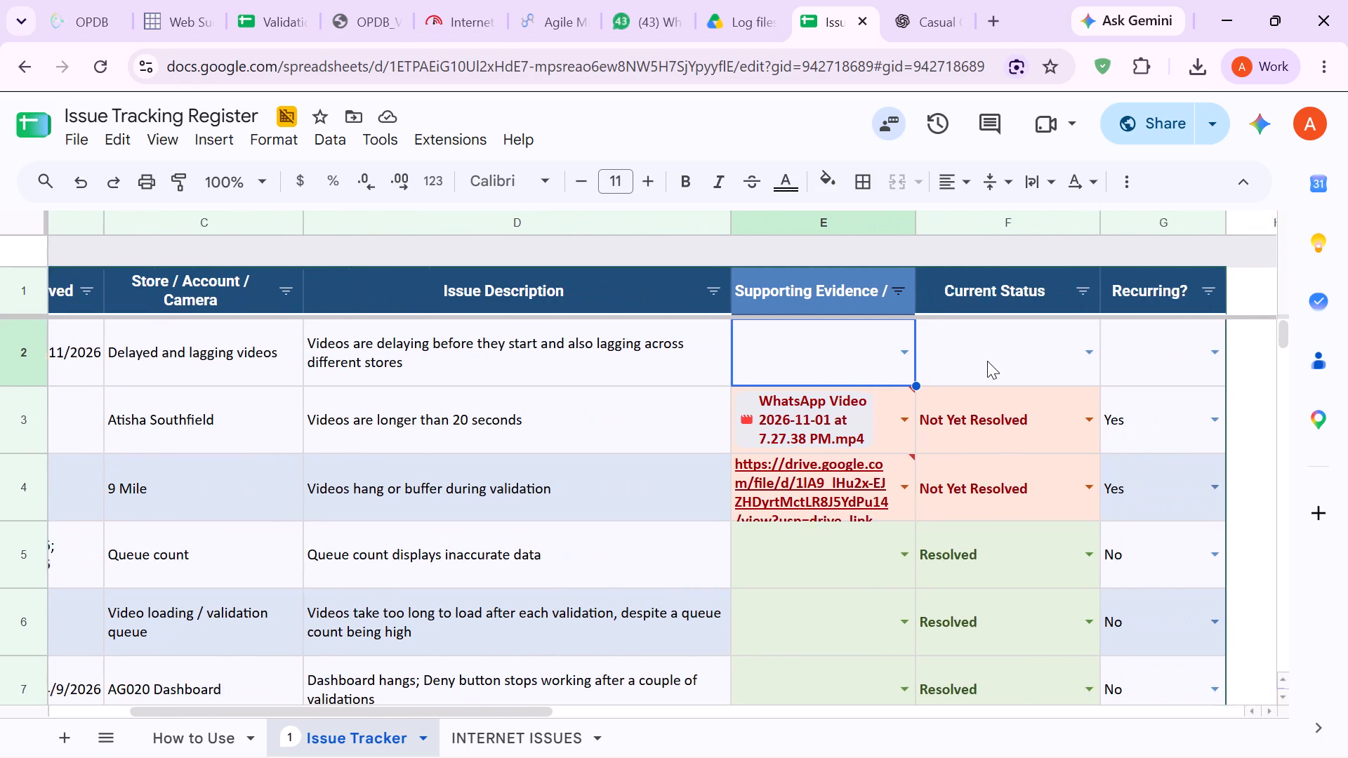
{"action": "scroll", "coordinate": [987, 361], "scroll_direction": "left", "scroll_amount": 2}
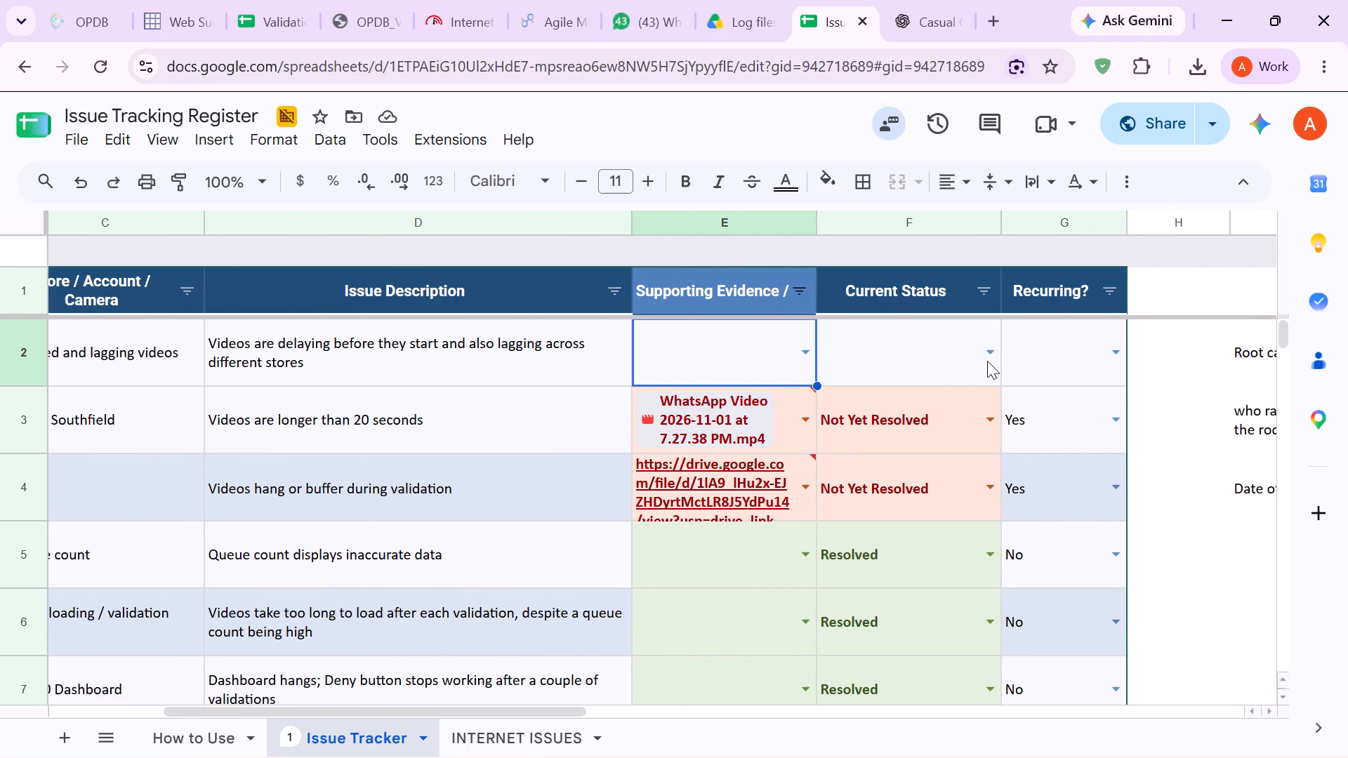
{"action": "left_click", "coordinate": [987, 361]}
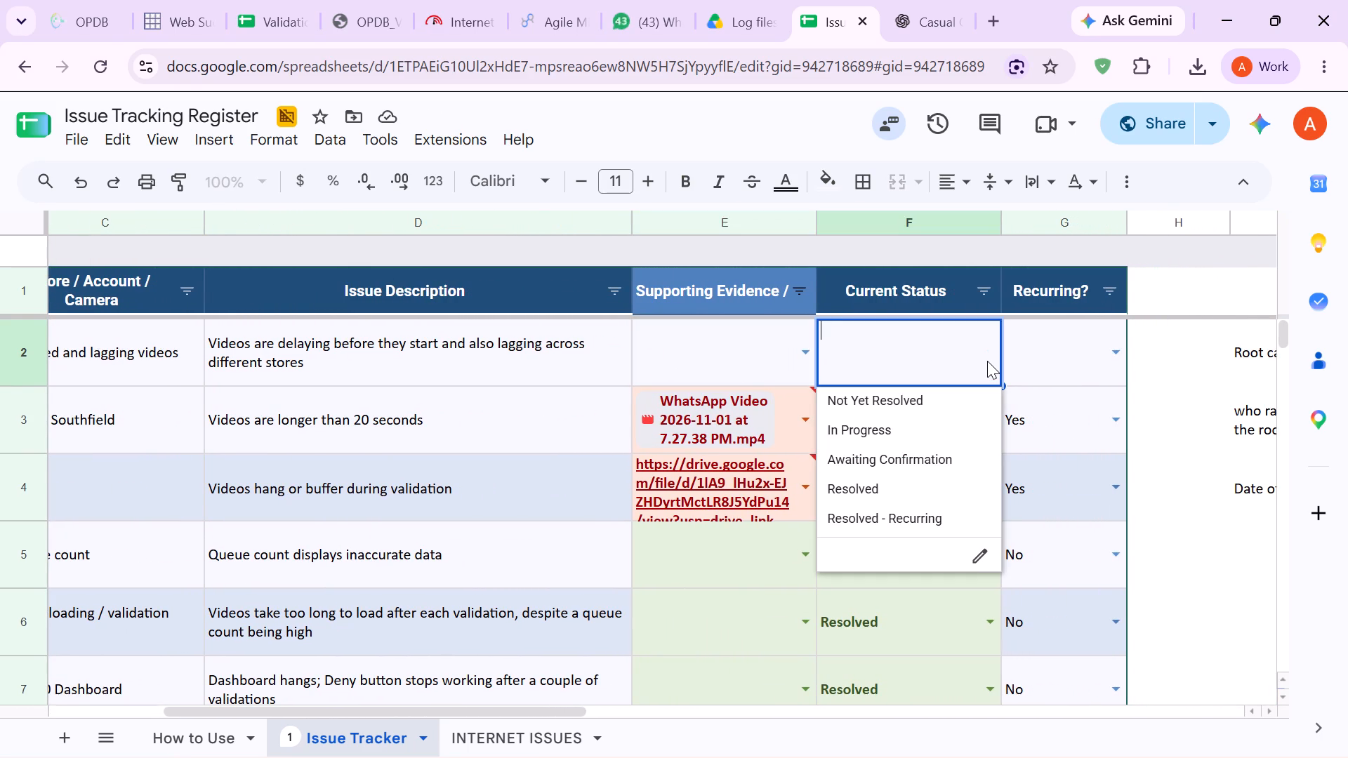
{"action": "left_click", "coordinate": [889, 436]}
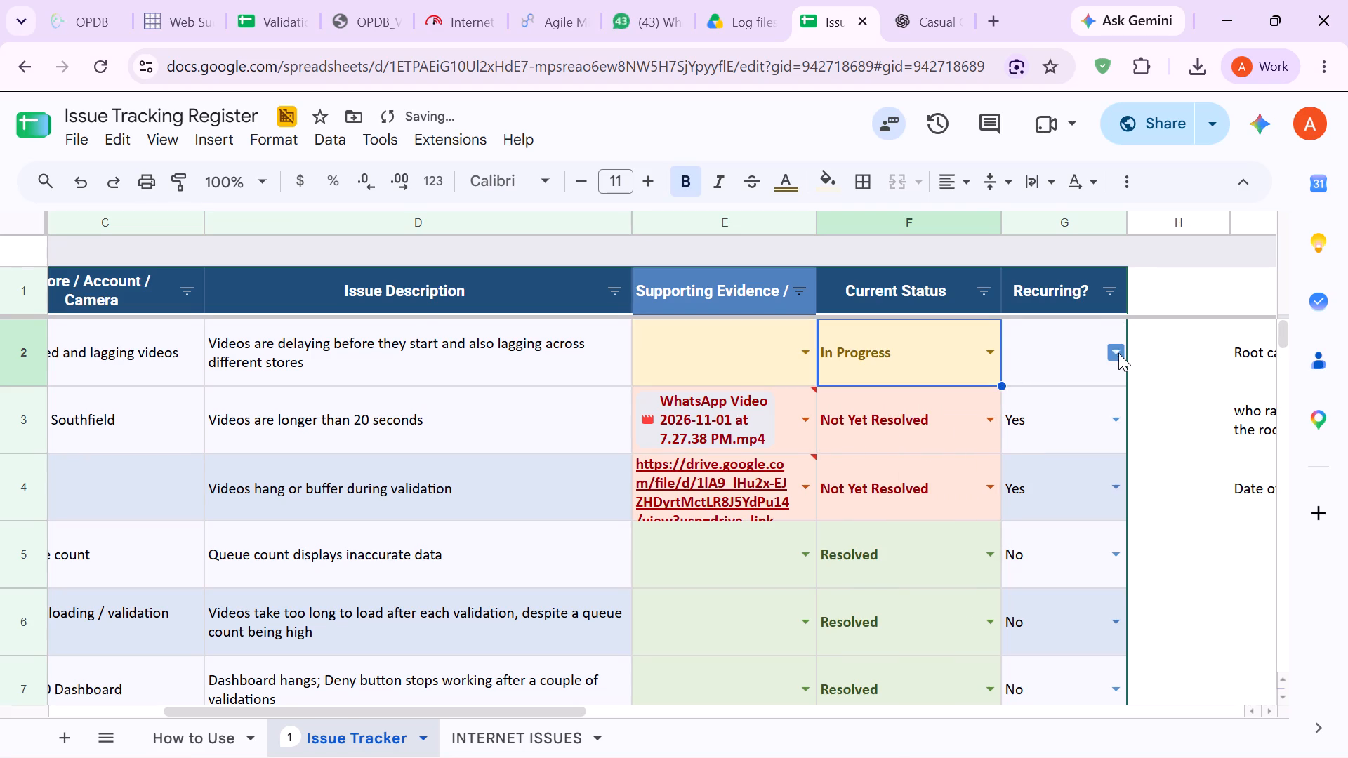
{"action": "left_click", "coordinate": [1118, 354]}
{"action": "left_click", "coordinate": [1066, 396]}
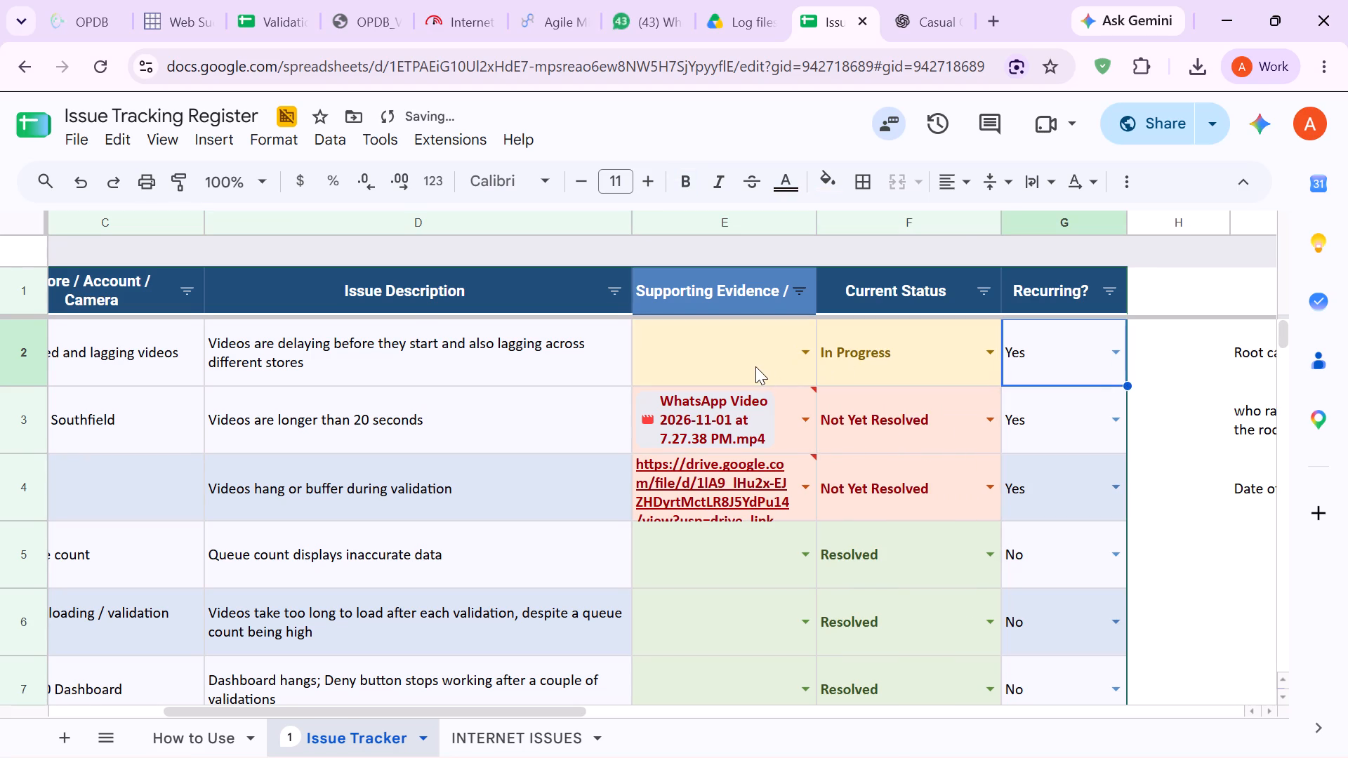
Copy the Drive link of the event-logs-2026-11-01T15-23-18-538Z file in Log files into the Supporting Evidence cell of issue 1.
{"action": "left_click", "coordinate": [802, 356]}
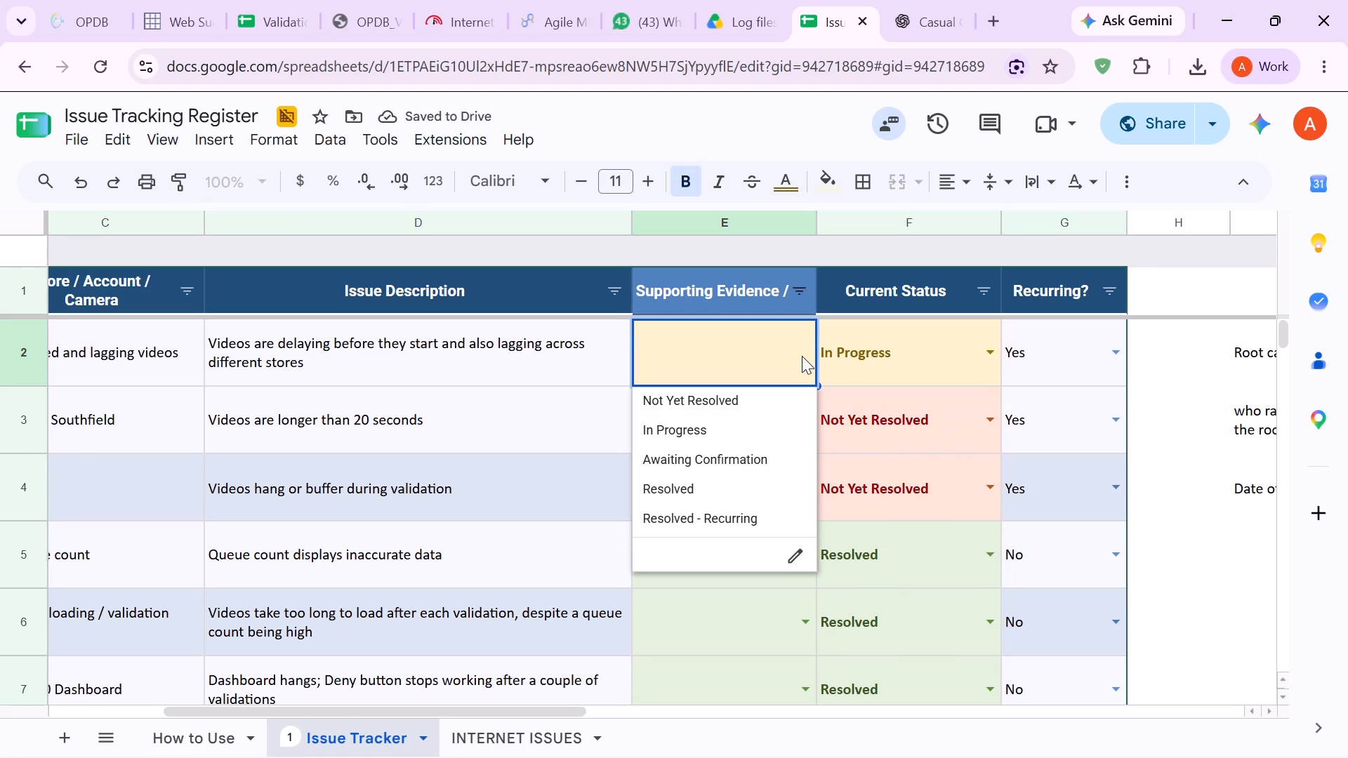
{"action": "left_click", "coordinate": [795, 312]}
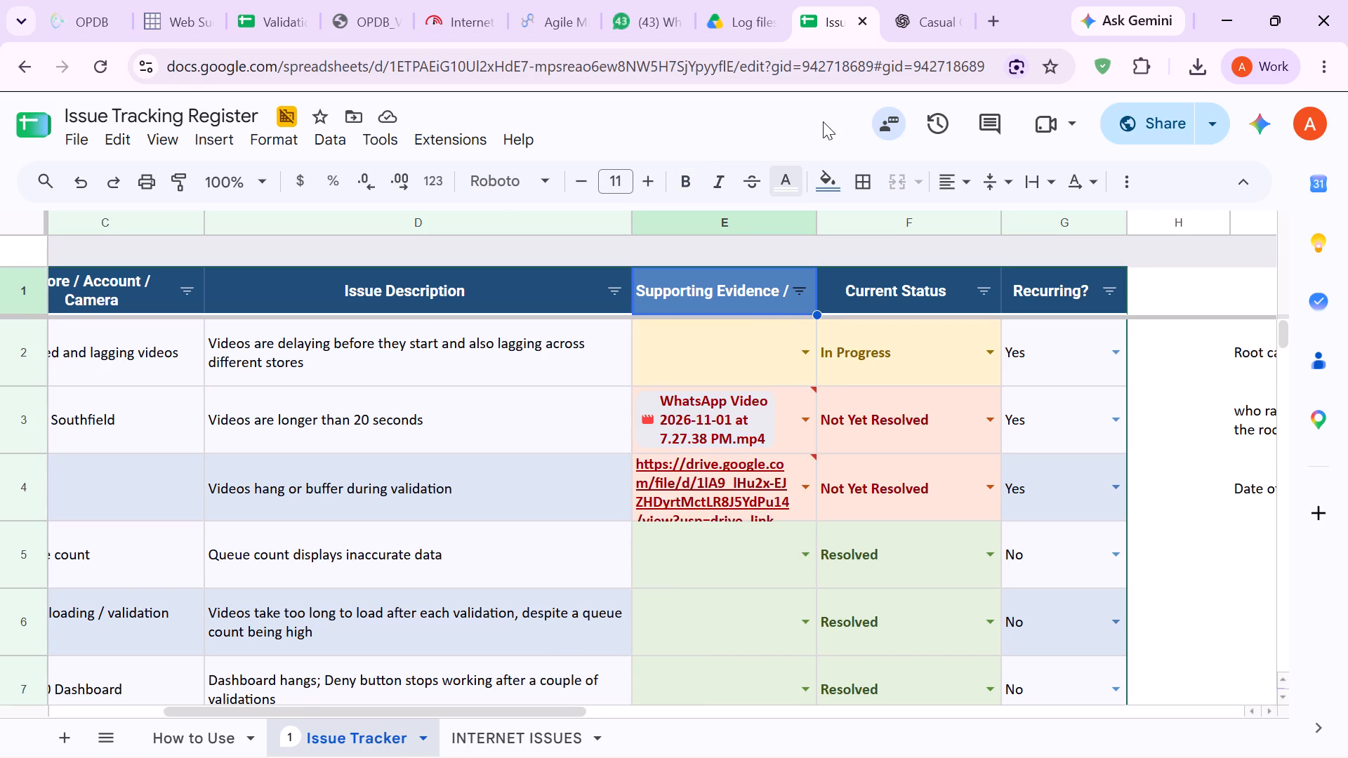
{"action": "left_click", "coordinate": [741, 17]}
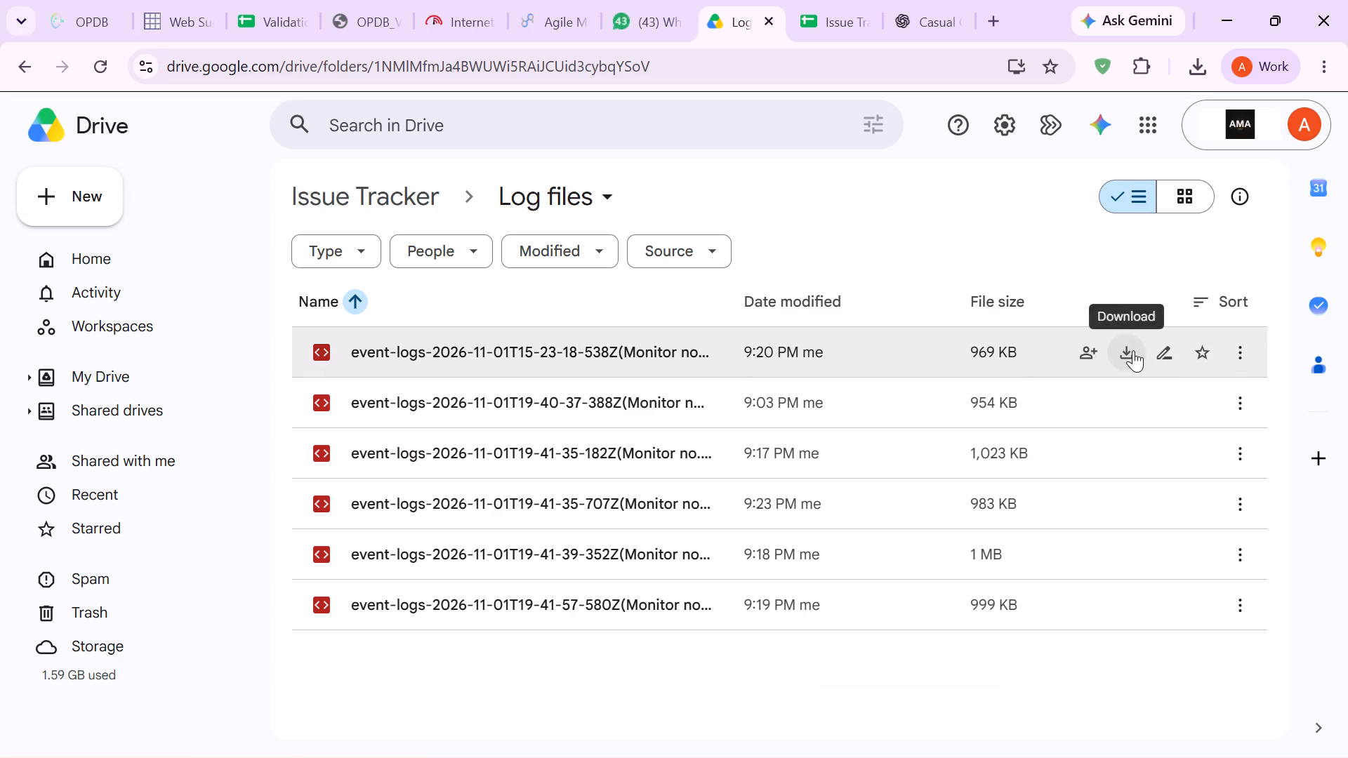
{"action": "left_click", "coordinate": [1236, 347]}
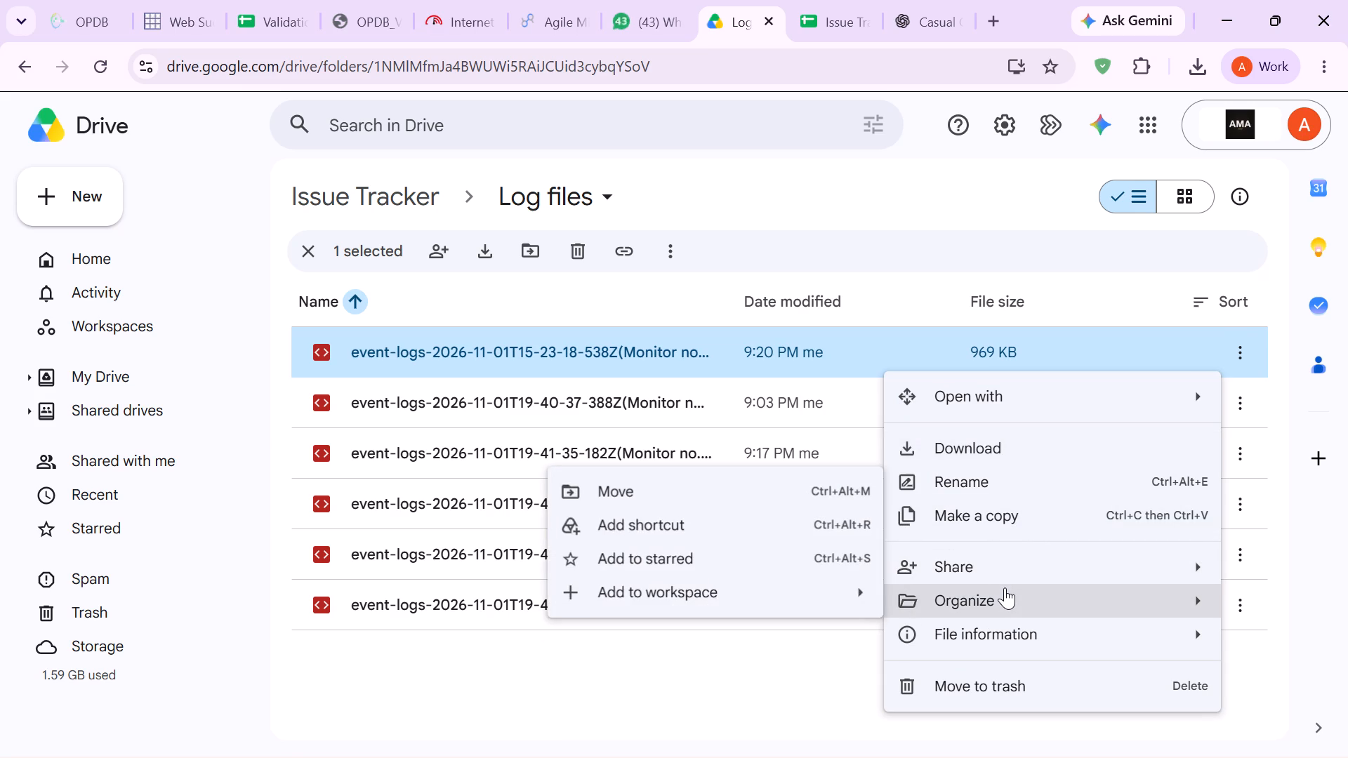
{"action": "left_click", "coordinate": [1005, 566]}
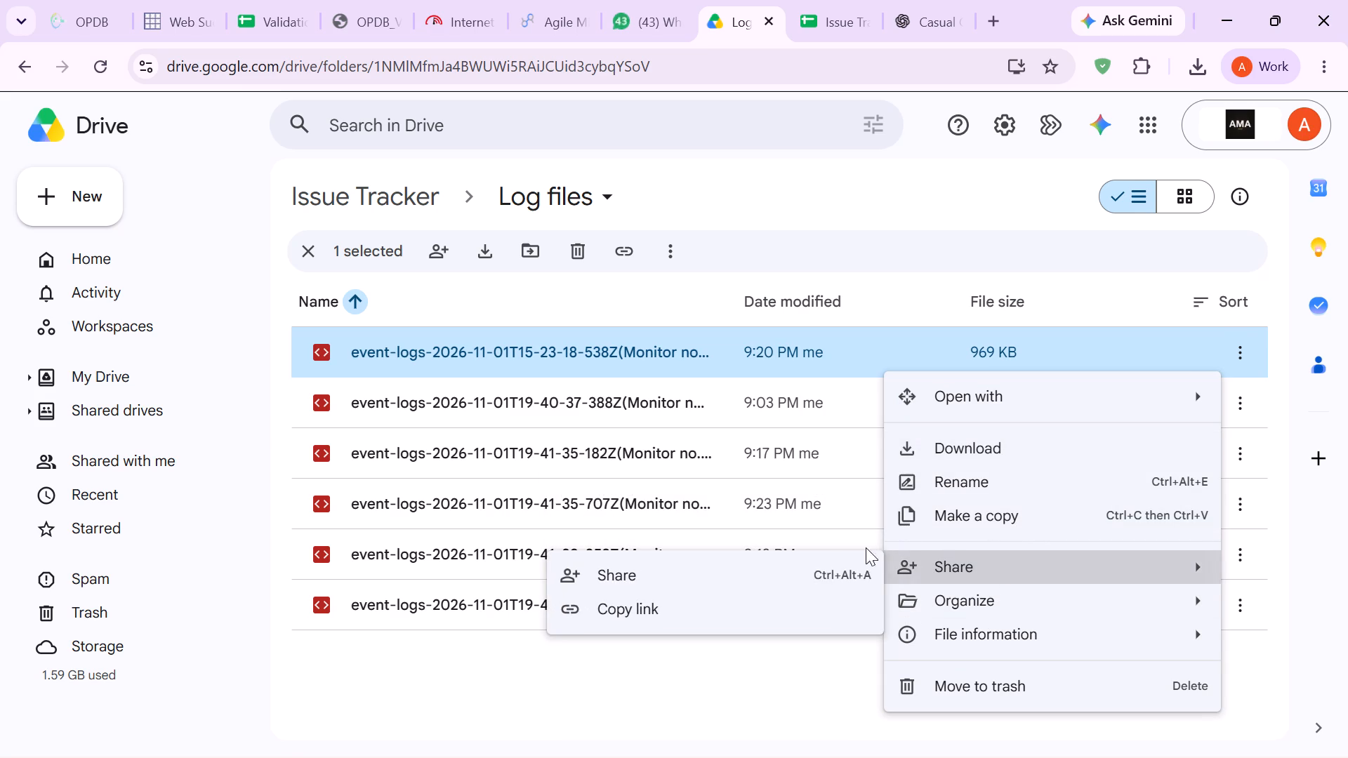
{"action": "left_click", "coordinate": [798, 619]}
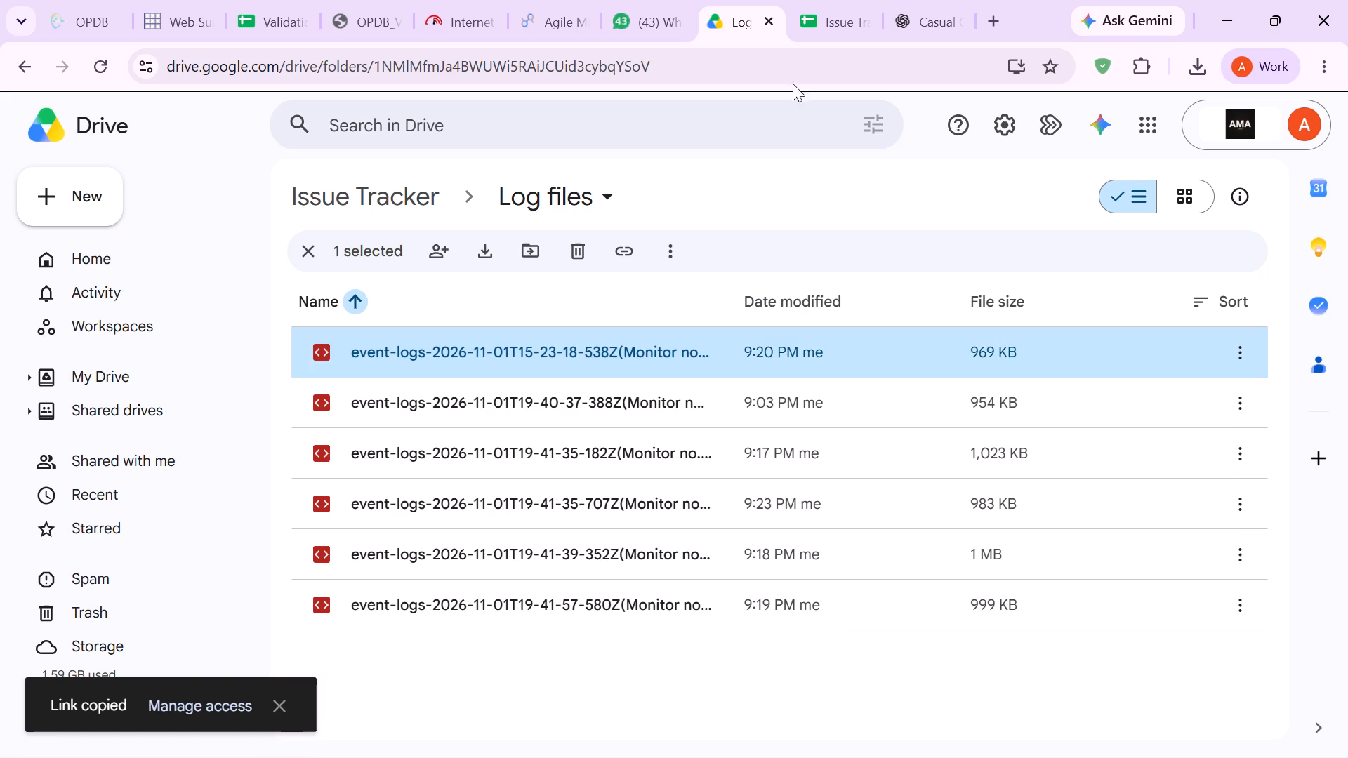
{"action": "left_click", "coordinate": [832, 20]}
{"action": "left_click", "coordinate": [709, 338]}
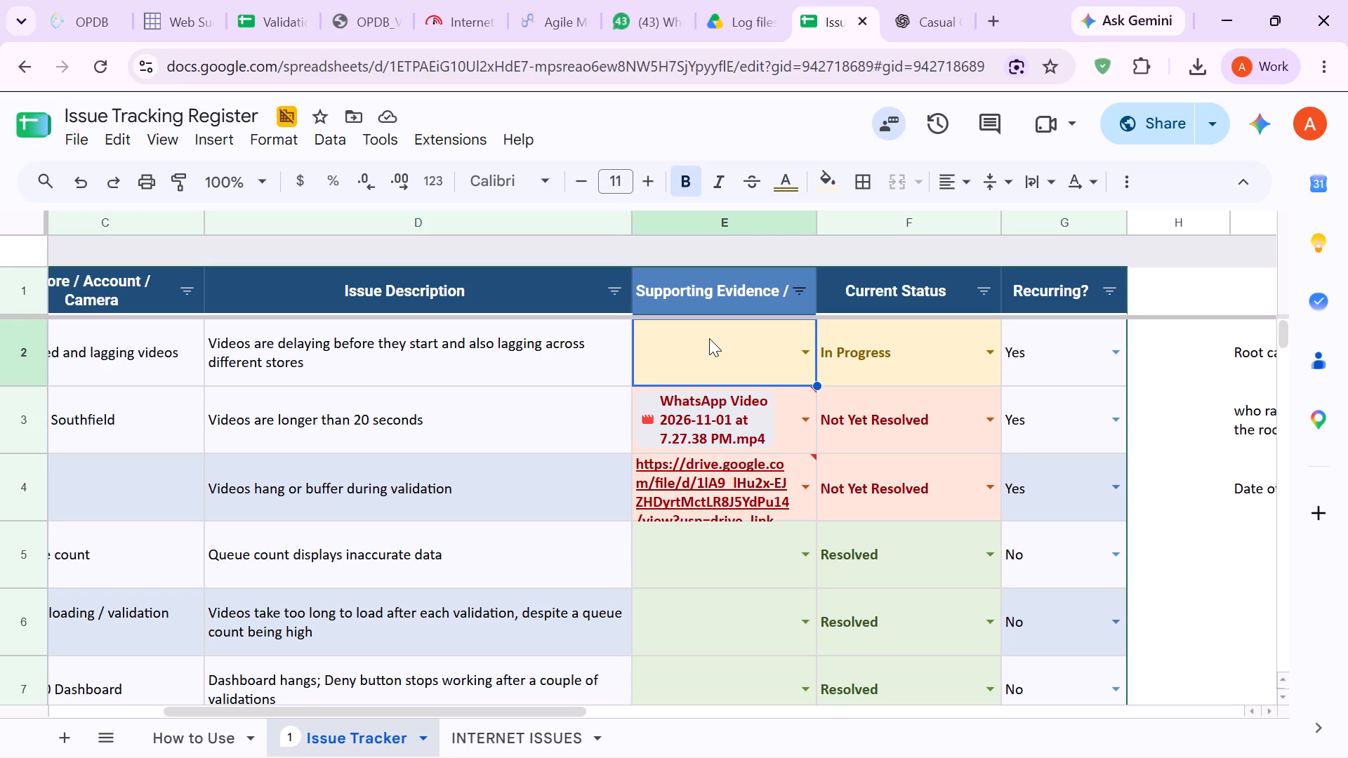
{"action": "key", "text": "ctrl+v"}
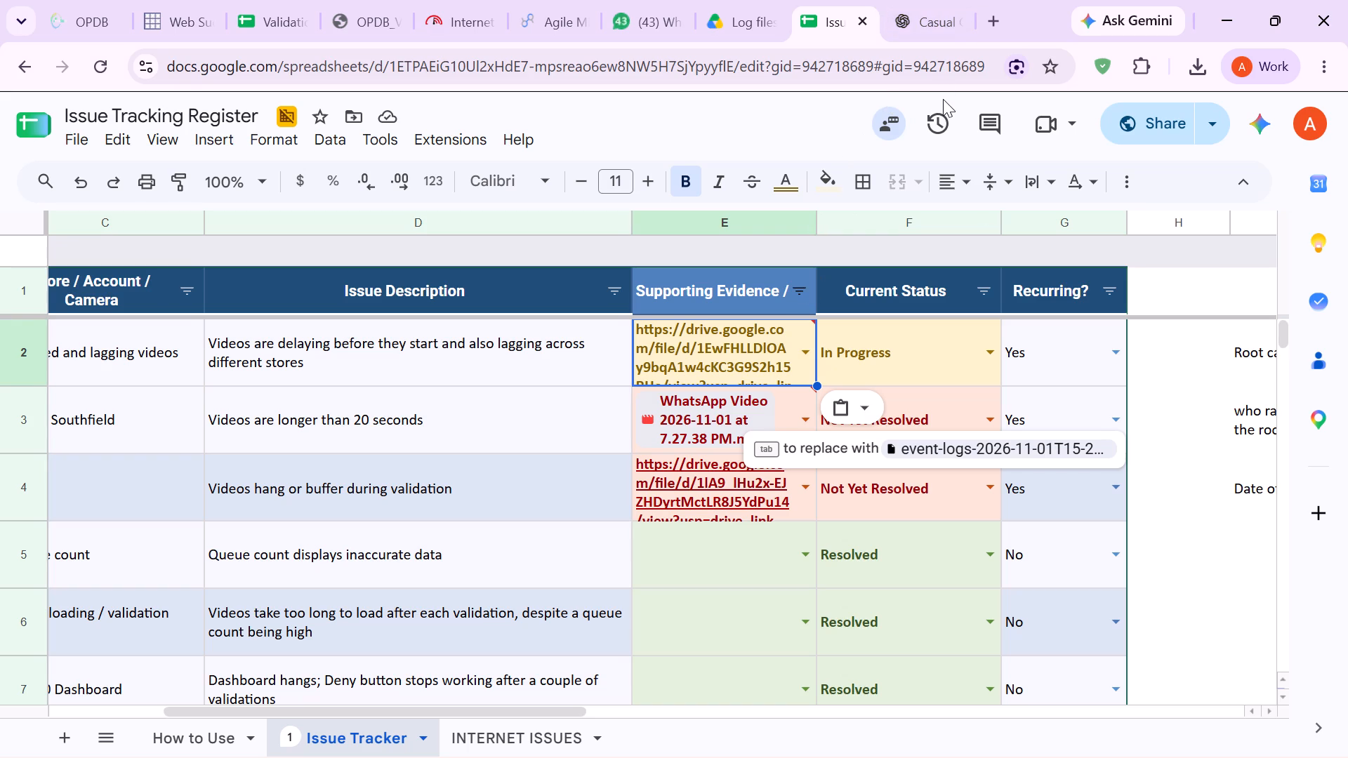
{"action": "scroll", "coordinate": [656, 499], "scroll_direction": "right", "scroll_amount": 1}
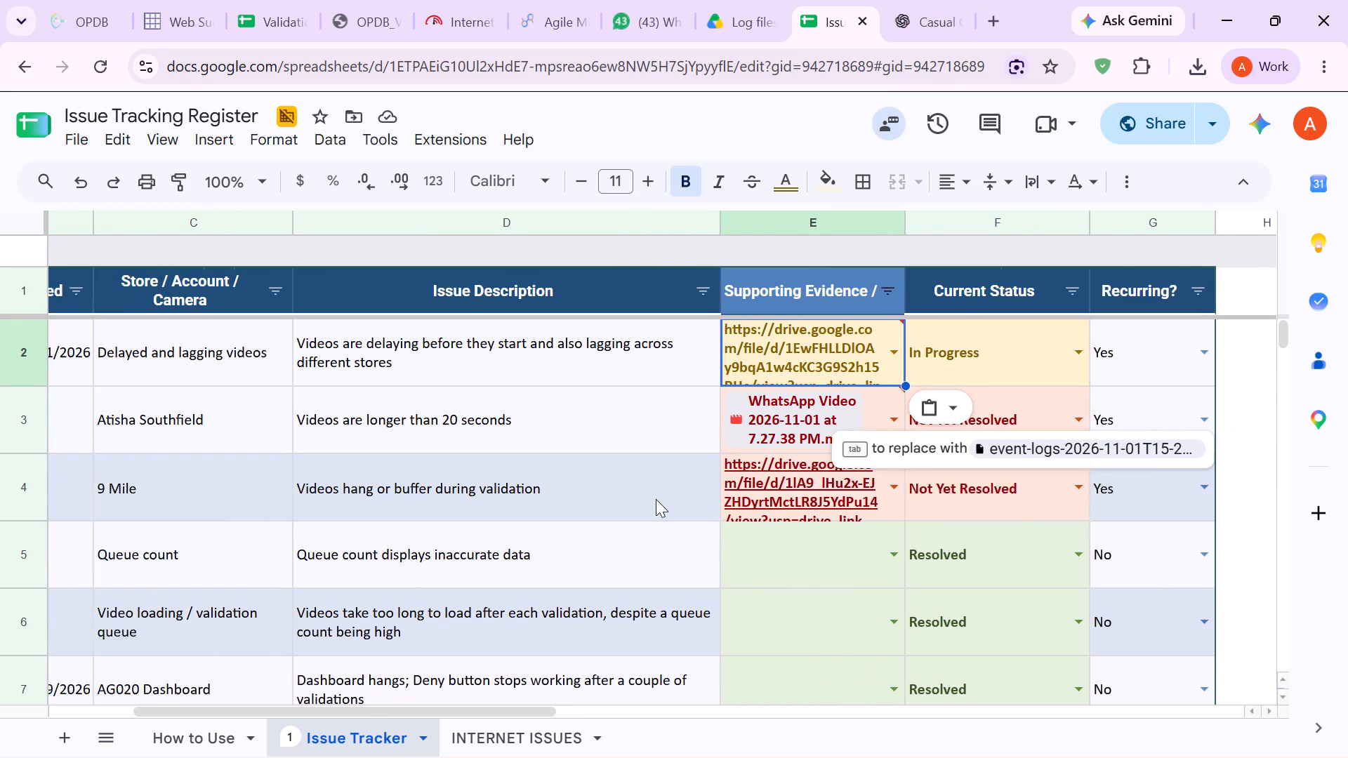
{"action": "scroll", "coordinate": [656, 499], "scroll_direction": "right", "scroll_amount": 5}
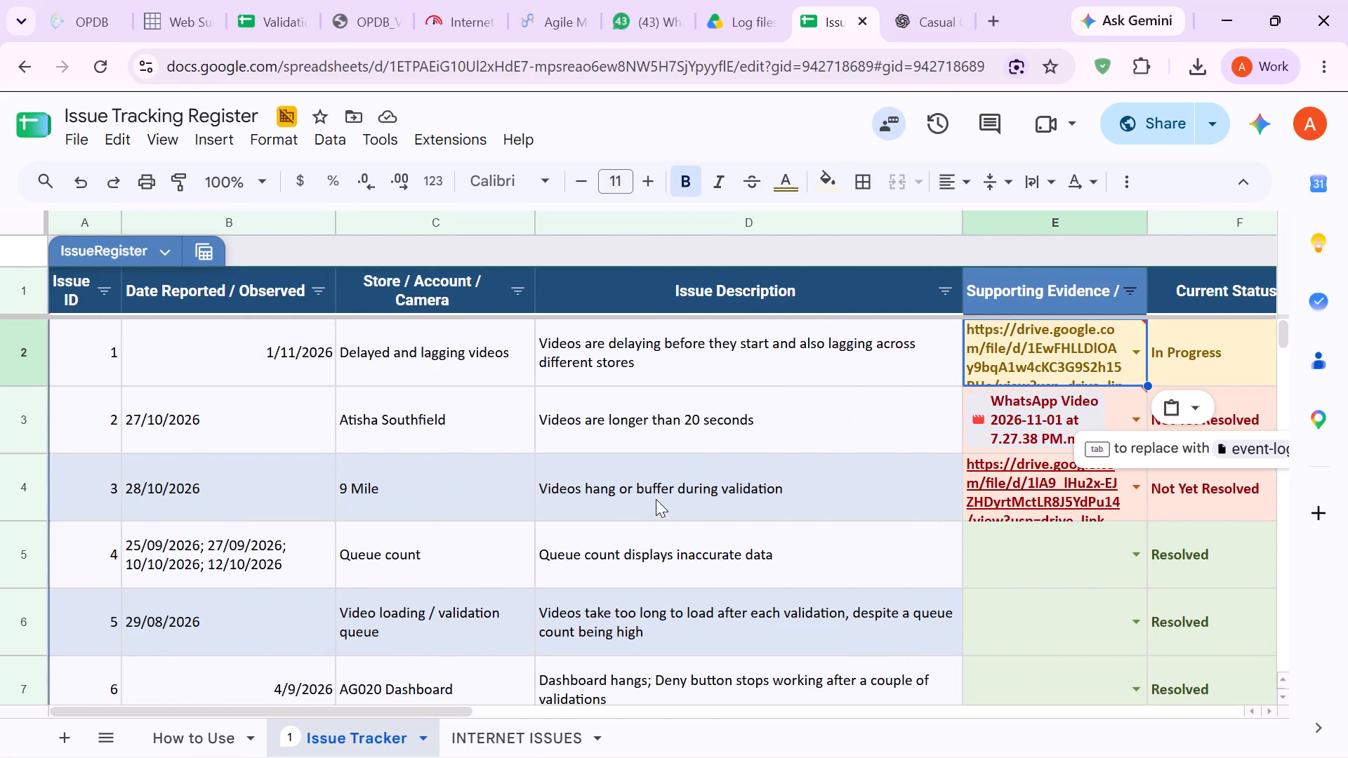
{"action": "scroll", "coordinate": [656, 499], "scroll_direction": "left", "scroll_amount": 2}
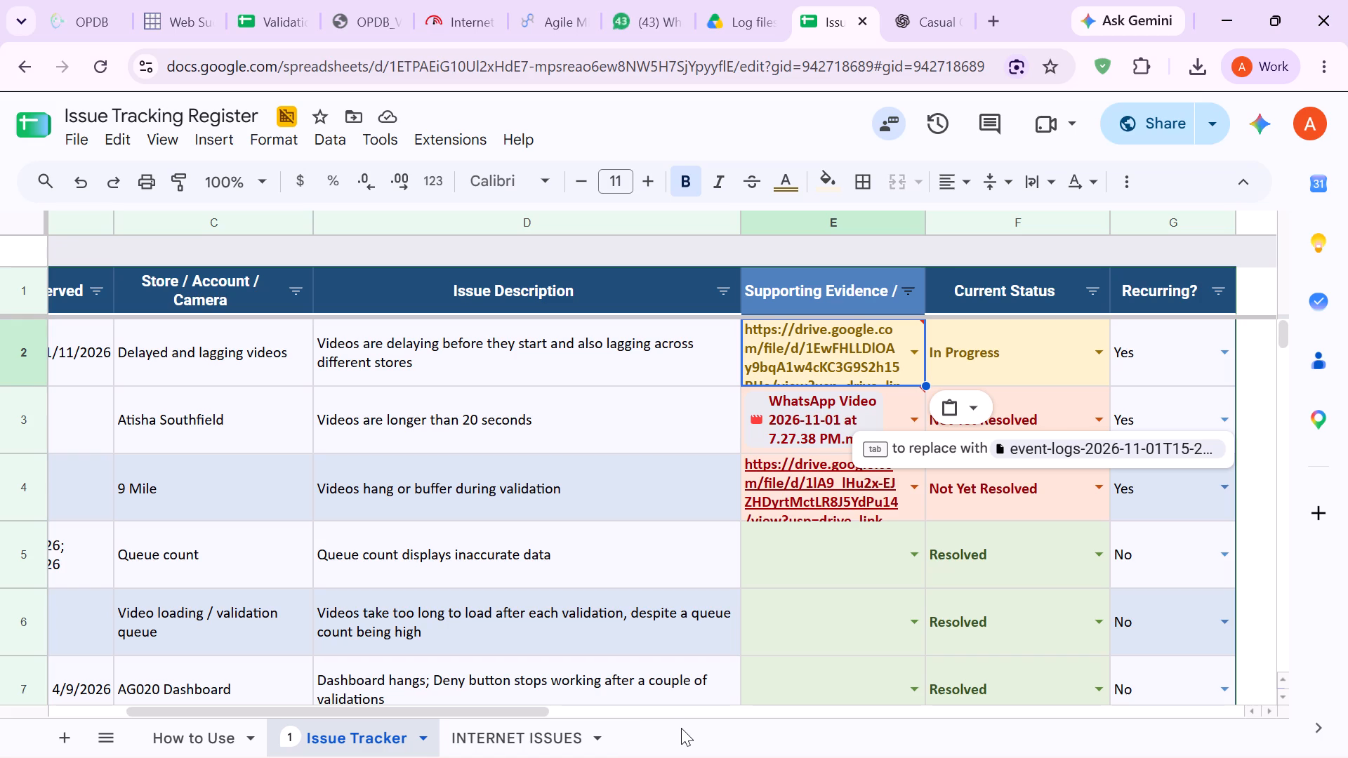
Open the INTERNET ISSUES sheet of the register.
{"action": "left_click", "coordinate": [568, 747]}
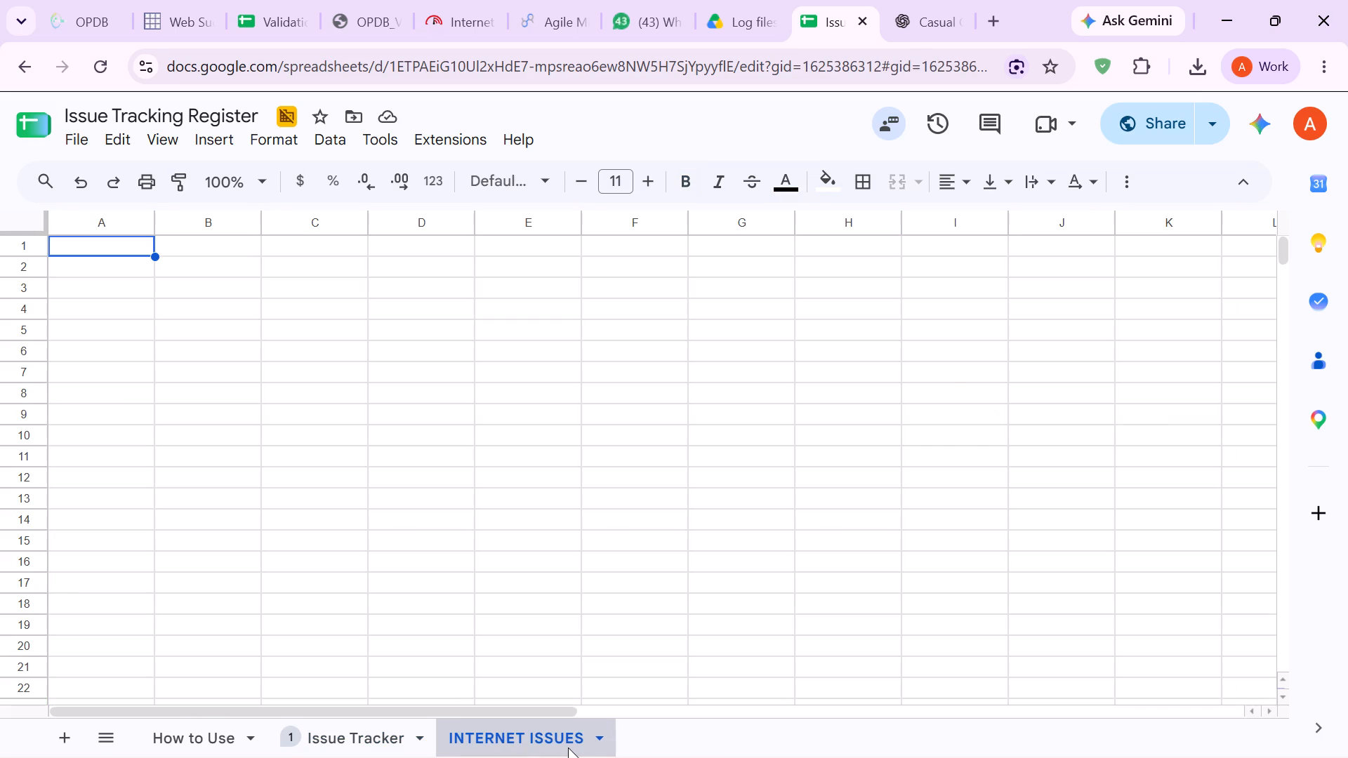